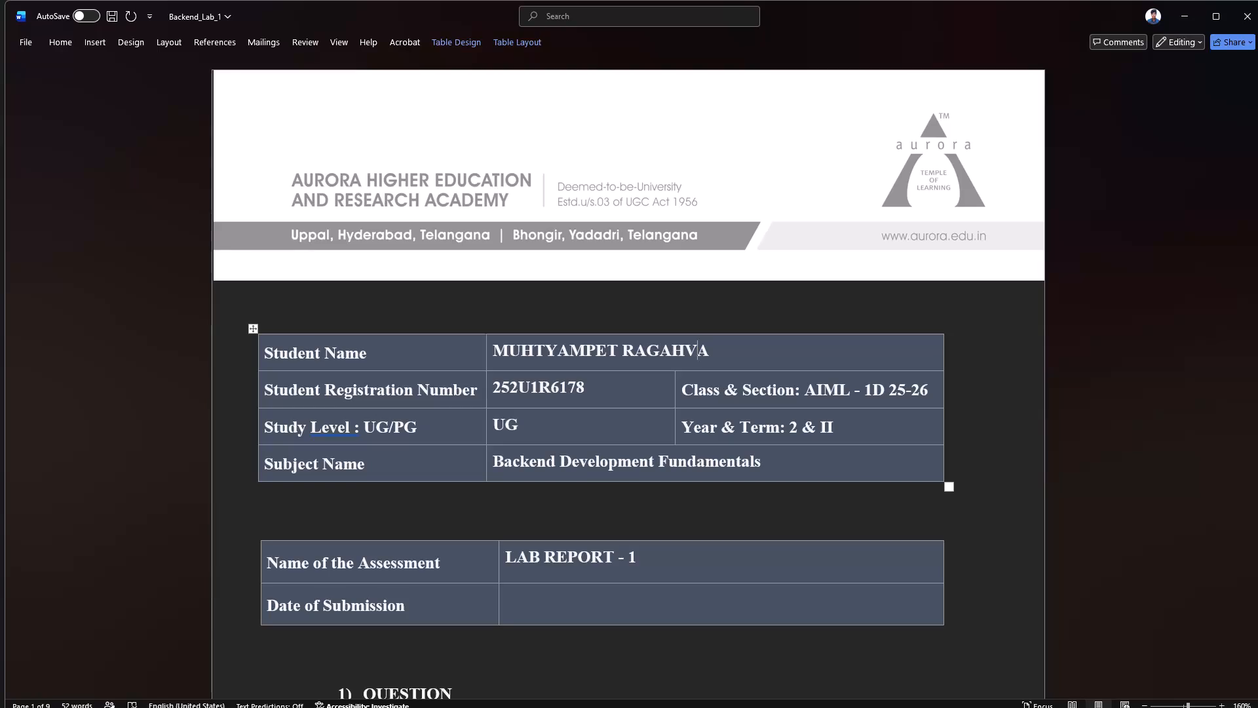
# Correct the surname's spelling in the Student Name cell so that its T comes before the H.
pyautogui.press('Left')
pyautogui.press('Left')
pyautogui.press('Left')
pyautogui.press('Left')
pyautogui.press('Left')
pyautogui.press('Left')
pyautogui.press('Left')
pyautogui.press('Left')
pyautogui.press('Left')
pyautogui.press('Left')
pyautogui.press('Left')
pyautogui.press('Left')
pyautogui.press('Left')
pyautogui.press('Left')
pyautogui.press('Left')
pyautogui.press('Left')
pyautogui.press('Right')
pyautogui.press('Right')
pyautogui.press('Right')
pyautogui.press('BackSpace')
pyautogui.press('Right')
pyautogui.press('h')
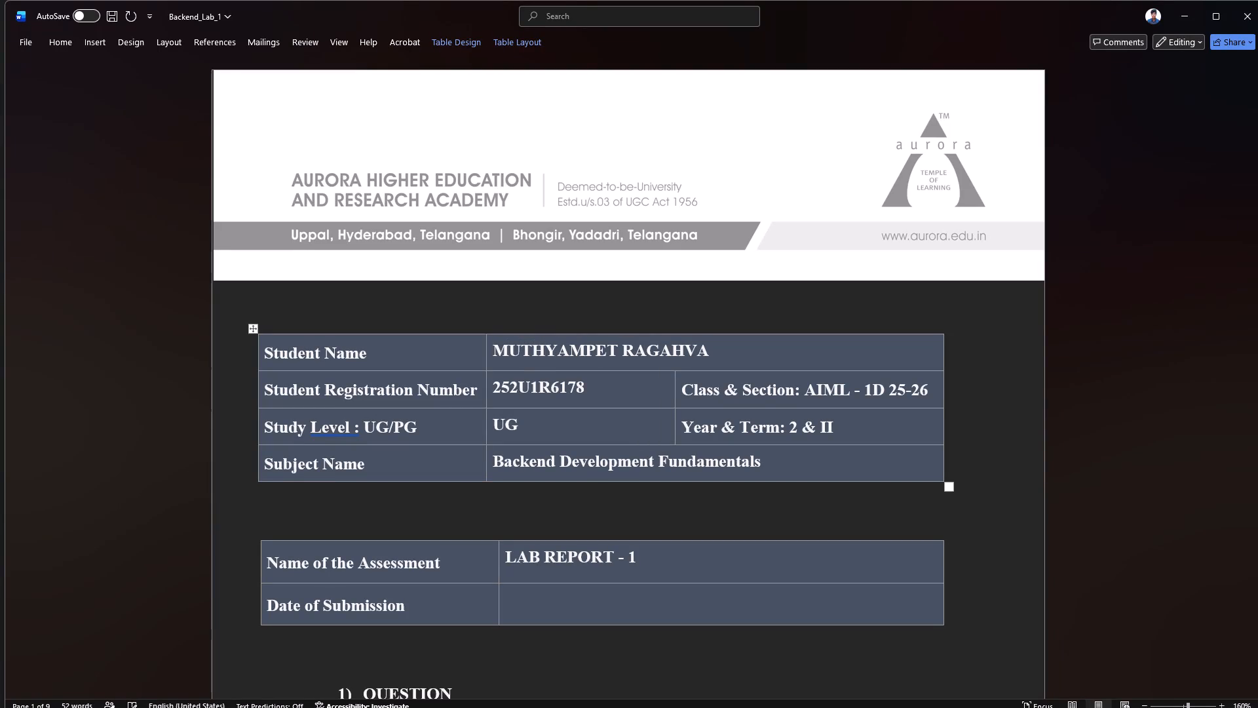
# Correct the given name's spelling in the Student Name cell so that its second A follows the H.
pyautogui.press('Right')
pyautogui.press('Right')
pyautogui.press('Right')
pyautogui.press('Right')
pyautogui.press('Right')
pyautogui.press('Right')
pyautogui.press('Right')
pyautogui.press('Right')
pyautogui.press('Right')
pyautogui.press('Right')
pyautogui.press('Right')
pyautogui.press('Right')
pyautogui.press('Right')
pyautogui.press('Right')
pyautogui.press('Right')
pyautogui.press('Right')
pyautogui.press('Left')
pyautogui.press('Left')
pyautogui.press('Left')
pyautogui.press('Left')
pyautogui.press('Left')
pyautogui.press('BackSpace')
pyautogui.press('Right')
pyautogui.press('a')
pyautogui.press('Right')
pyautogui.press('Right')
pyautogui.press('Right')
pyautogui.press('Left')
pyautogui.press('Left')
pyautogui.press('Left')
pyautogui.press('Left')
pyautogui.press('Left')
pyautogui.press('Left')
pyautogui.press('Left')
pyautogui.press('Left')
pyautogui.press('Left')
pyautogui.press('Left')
# Change the last digit of the student registration number to 4.
pyautogui.press('BackSpace')
pyautogui.press('4')
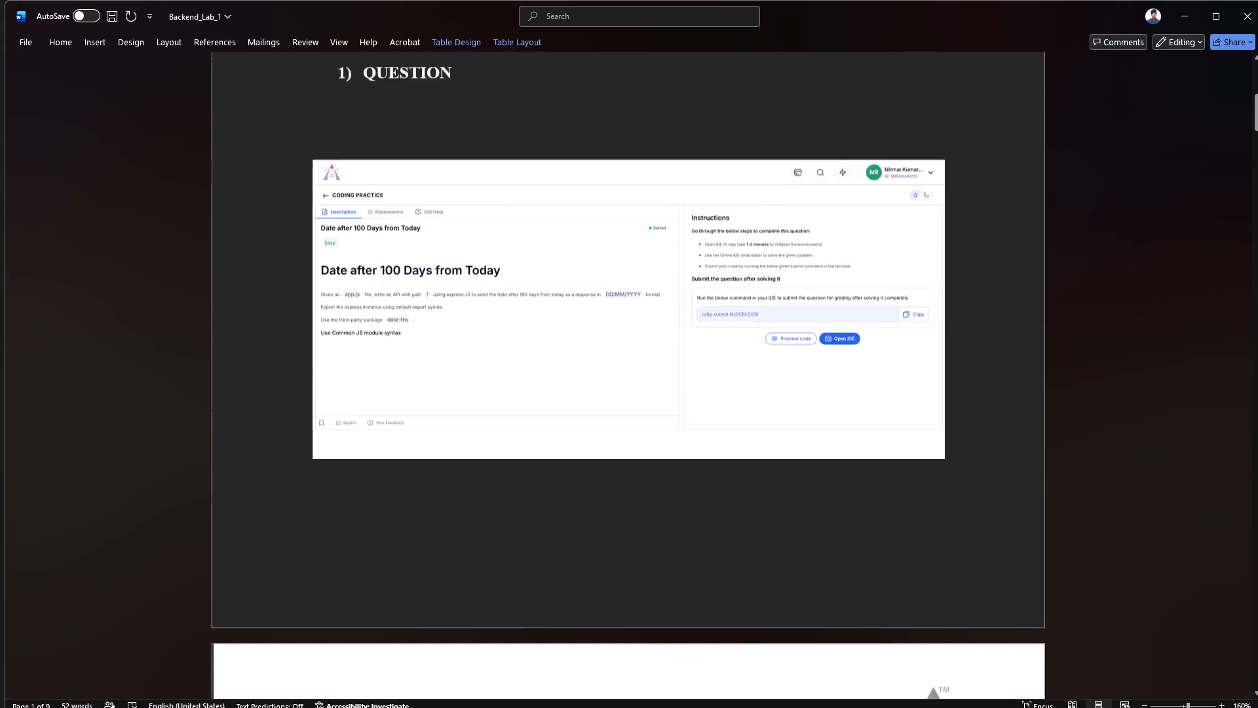
# Place the insertion point on the blank line below the QUESTION heading and check the clipboard history for reusable content.
pyautogui.click(702, 412)
pyautogui.press('super+v')
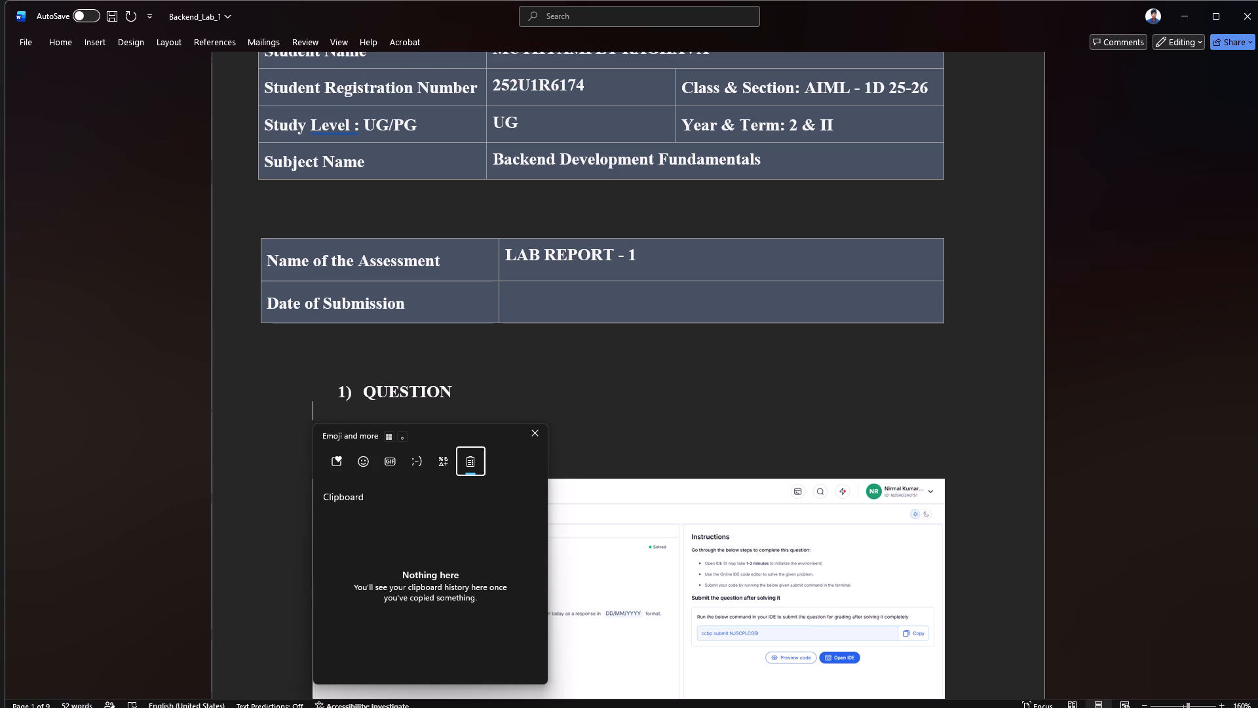
pyautogui.press('Escape')
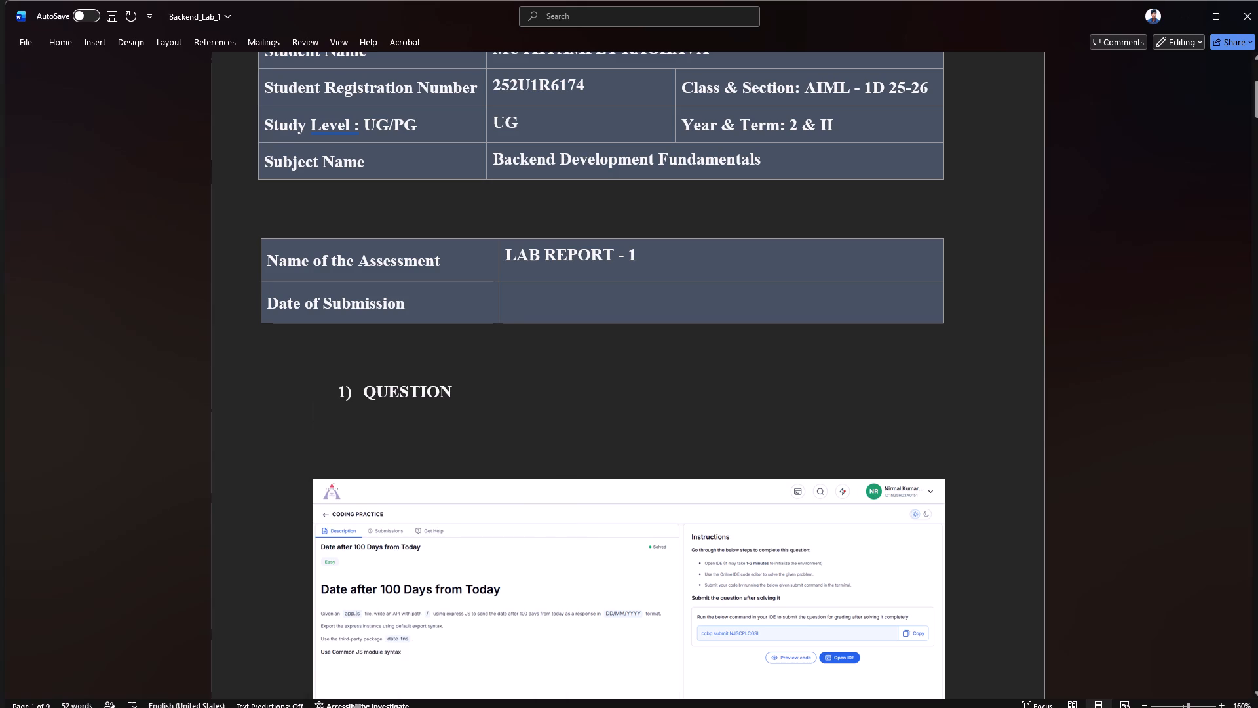
pyautogui.hotkey('alt', 'Tab')
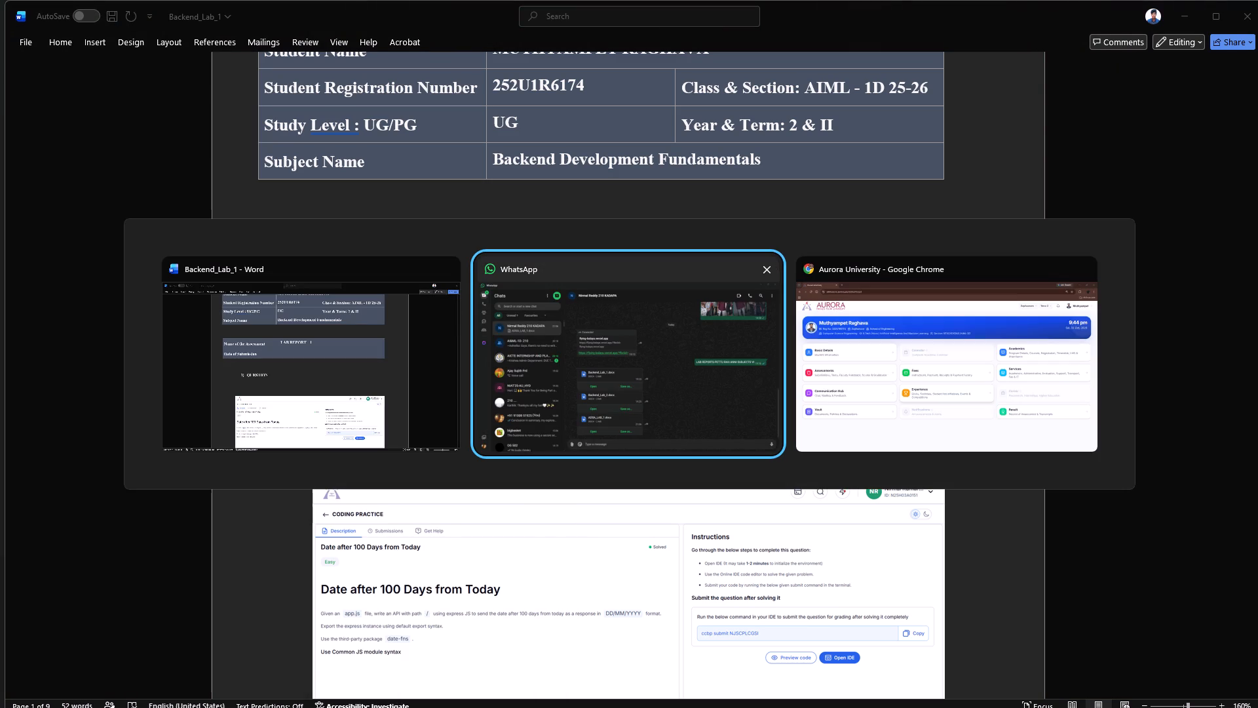
pyautogui.hotkey('alt', 'Tab')
pyautogui.hotkey('alt', 'Tab')
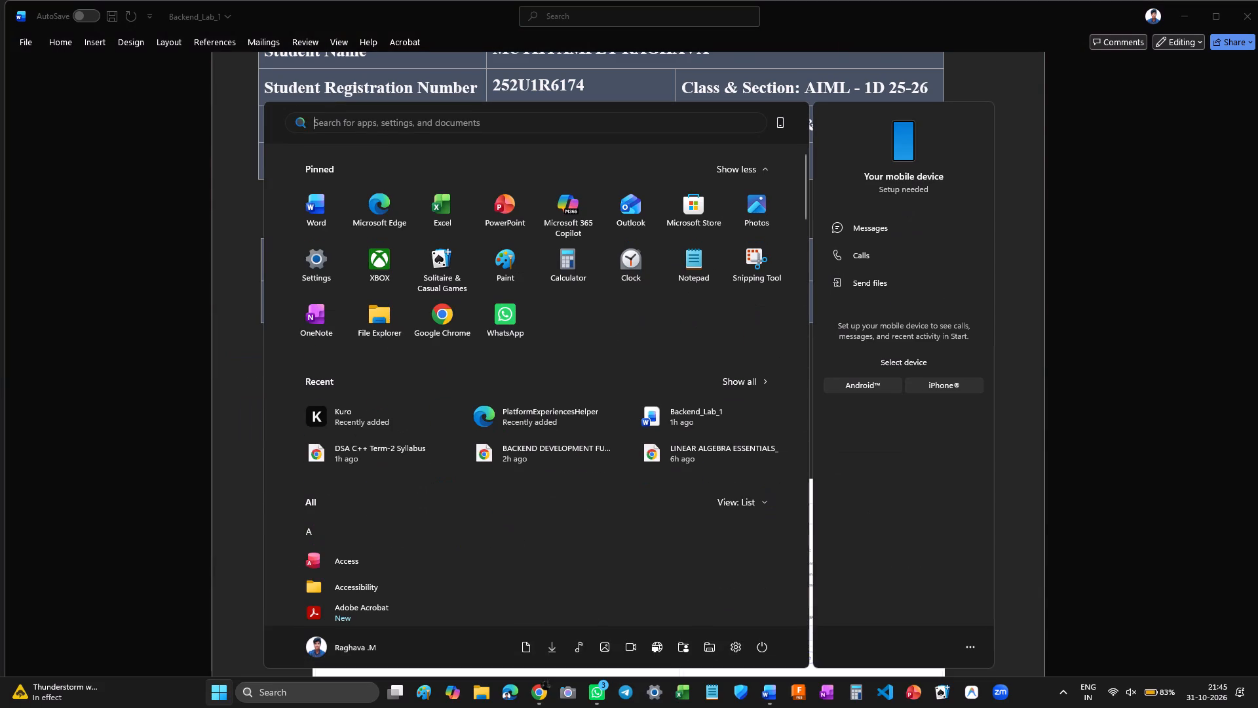
pyautogui.click(397, 312)
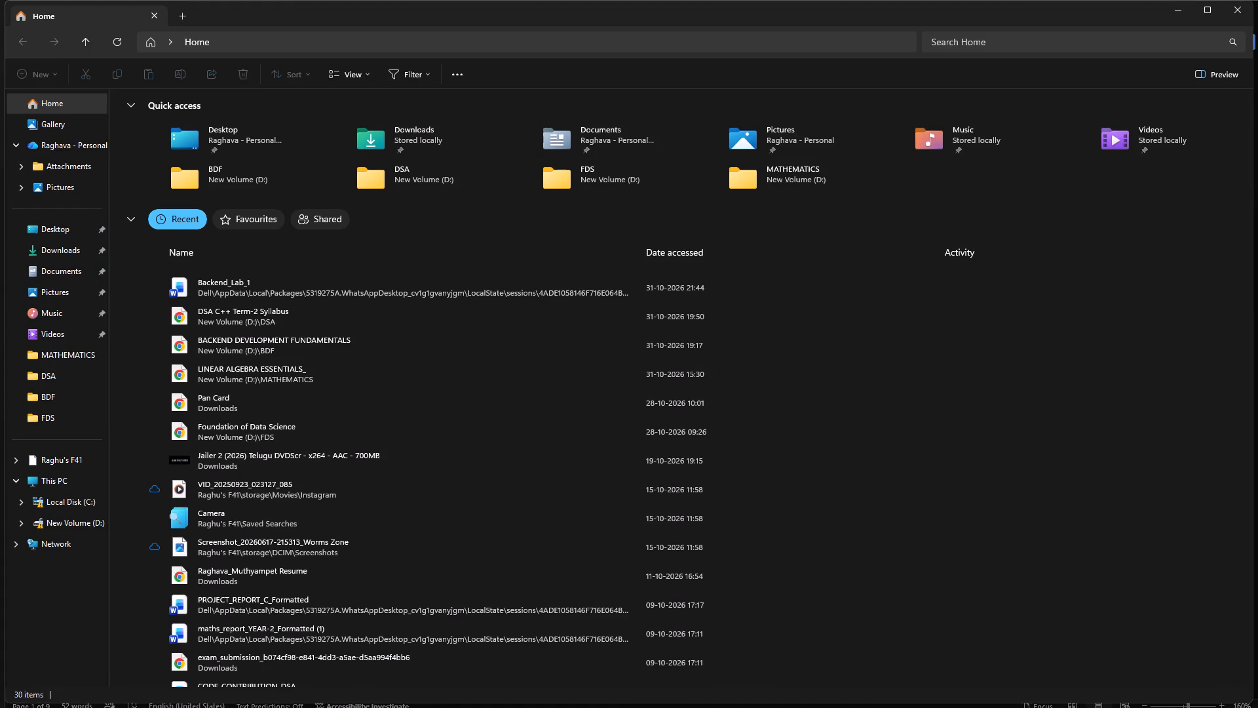
pyautogui.click(70, 246)
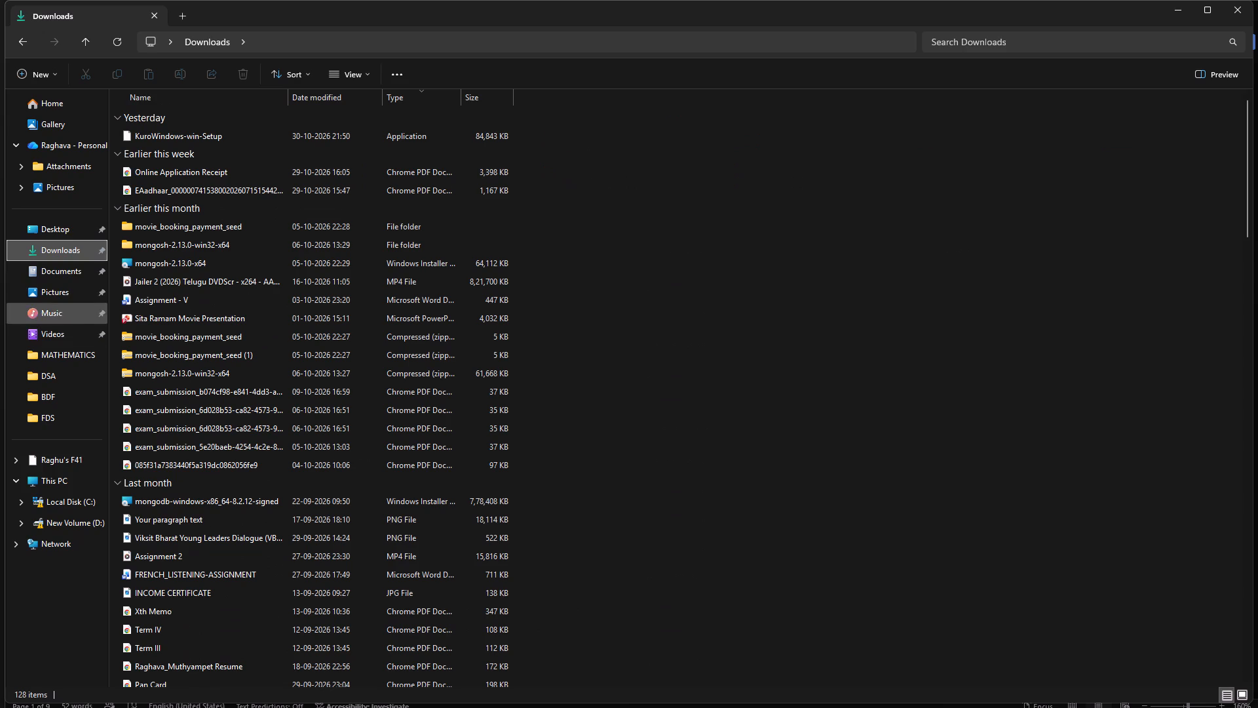
pyautogui.click(57, 290)
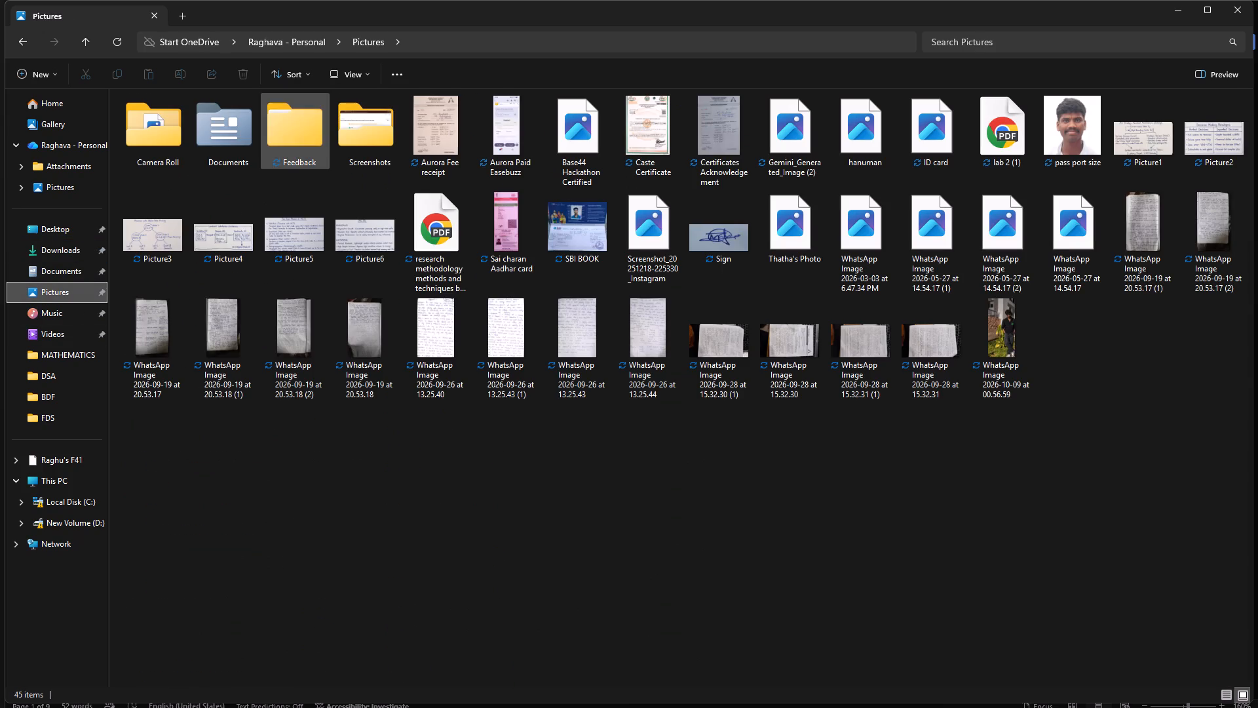
pyautogui.doubleClick(356, 133)
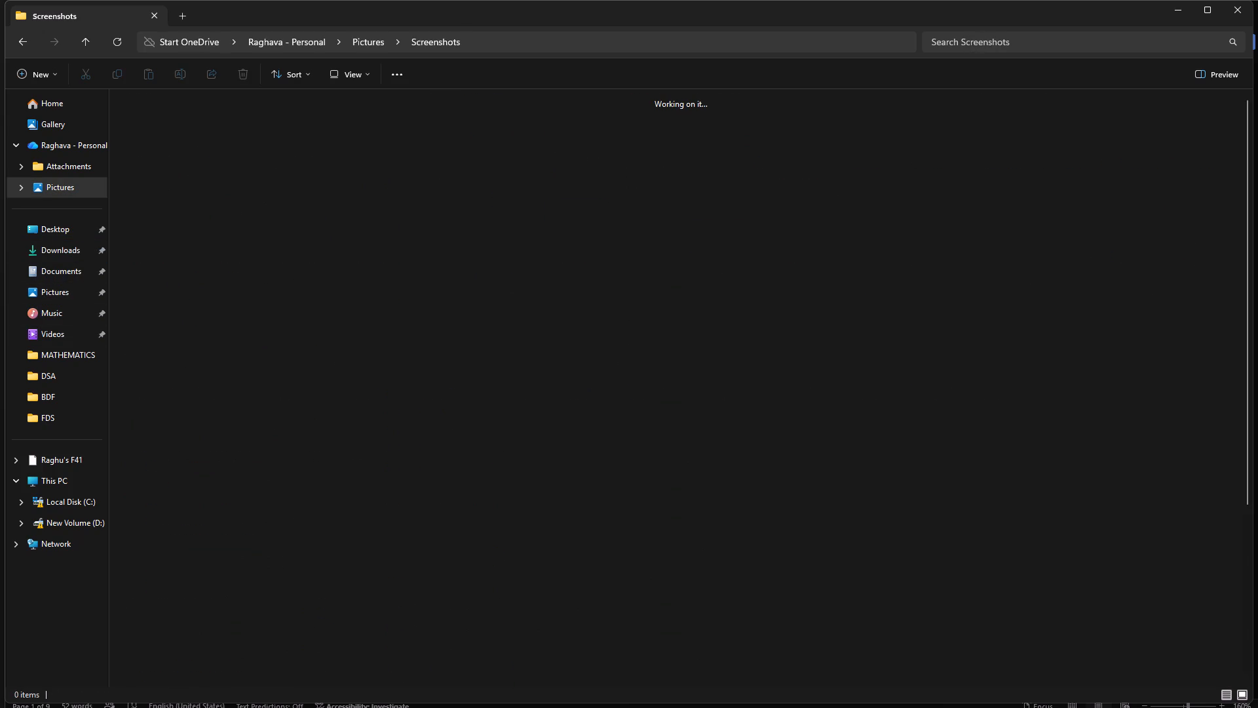
pyautogui.scroll(-5, 595, 254)
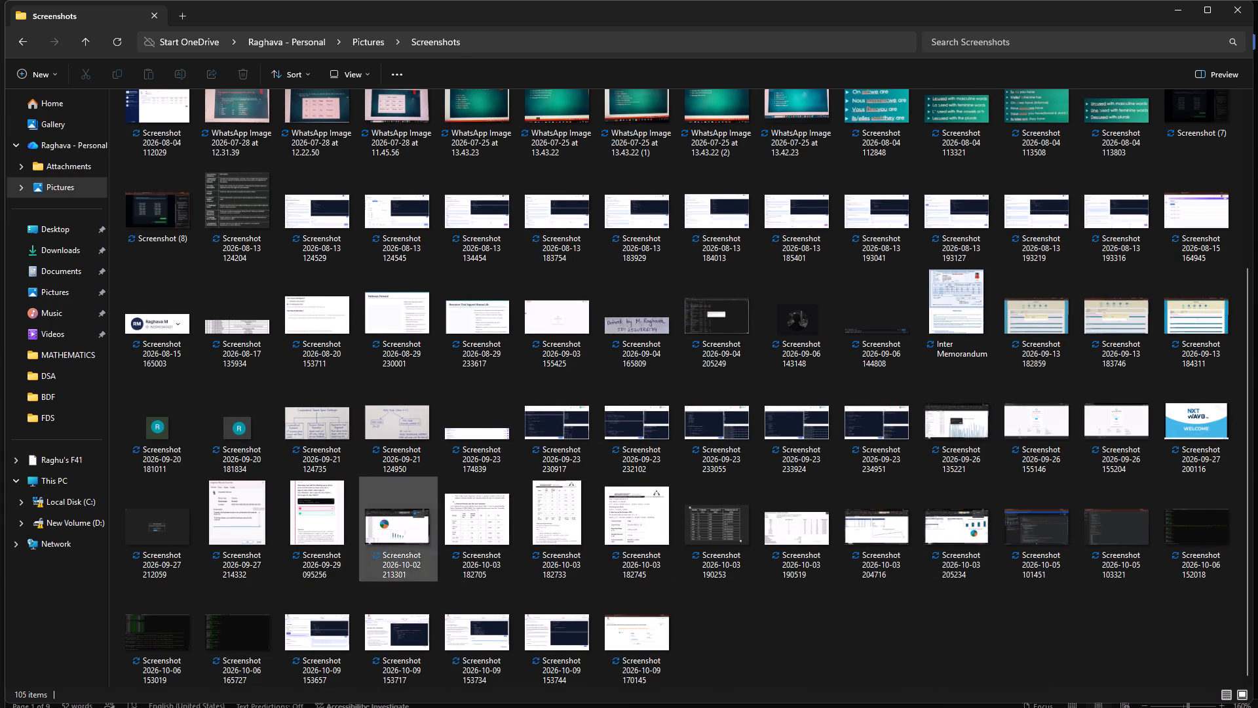
pyautogui.click(143, 324)
pyautogui.hotkey('ctrl', 'c')
# Switch back to the Word document and paste the copied profile badge image below the QUESTION heading.
pyautogui.hotkey('alt', 'Tab')
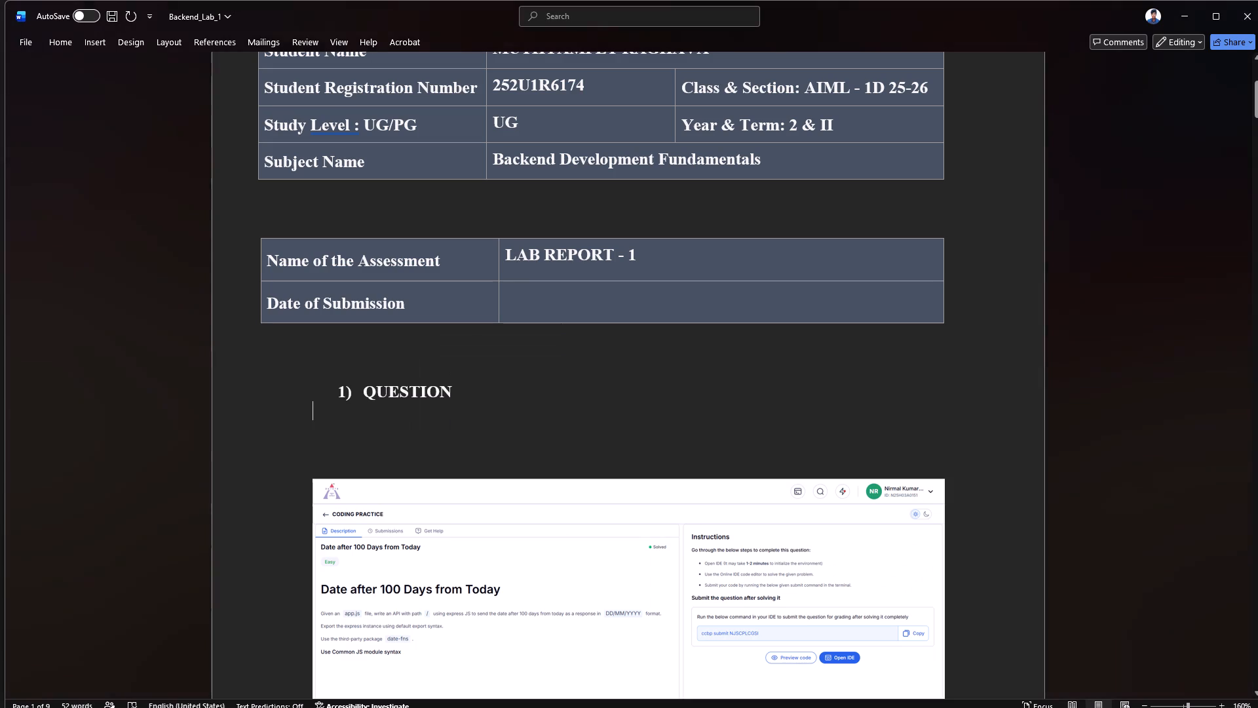
pyautogui.hotkey('ctrl', 'v')
# Set the pasted profile badge image's text wrapping to In Front of Text.
pyautogui.click(555, 432)
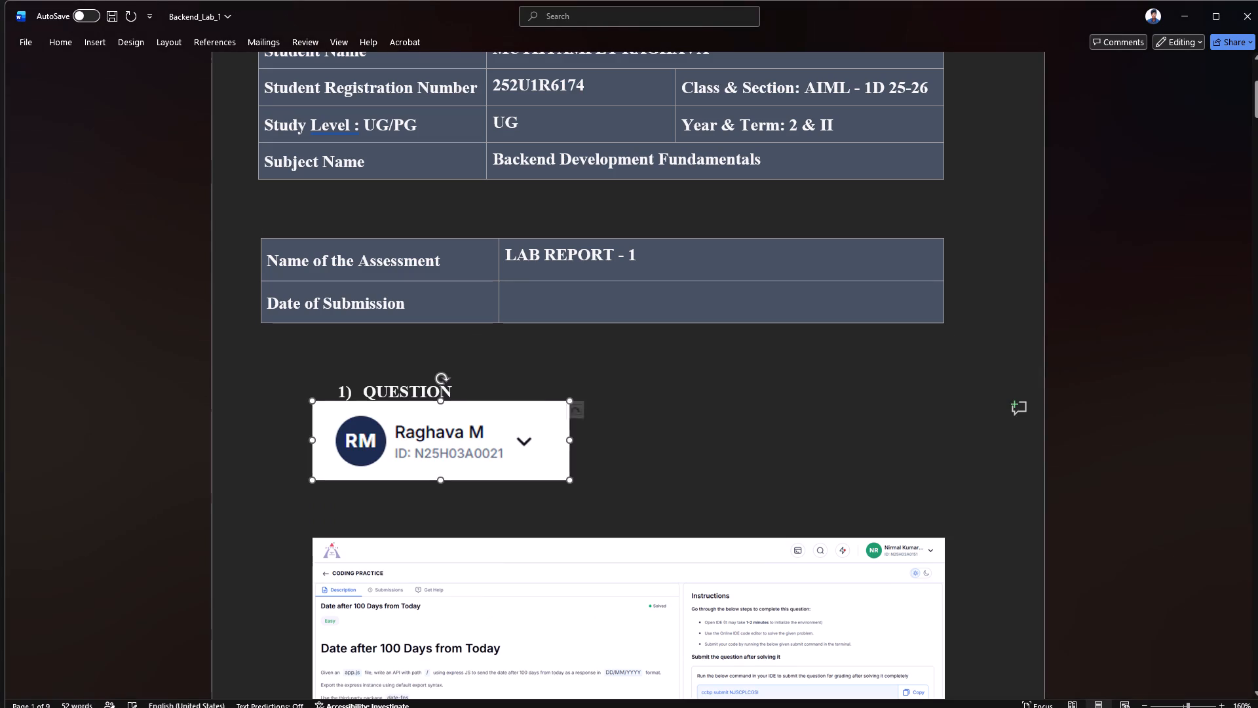
pyautogui.click(592, 413)
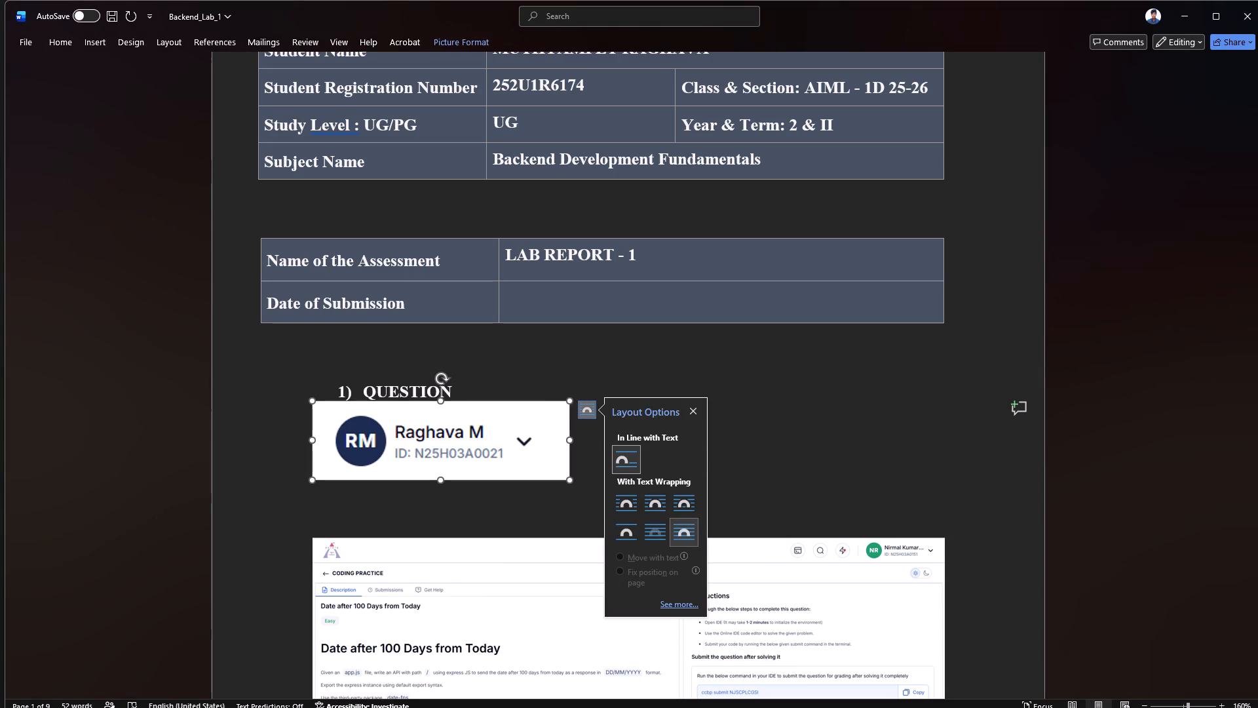
pyautogui.click(672, 523)
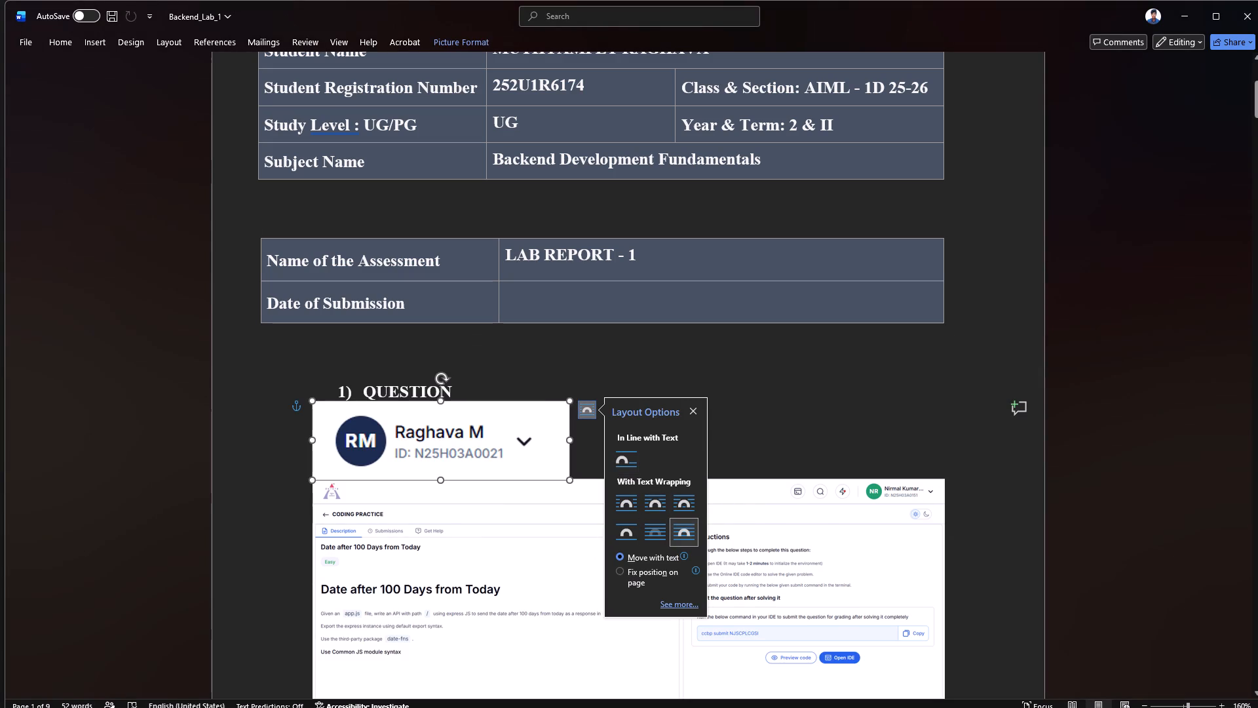
# Shrink the pasted profile badge proportionally to roughly the size of the badge in the coding practice screenshot's header.
pyautogui.moveTo(567, 401); pyautogui.dragTo(326, 446)
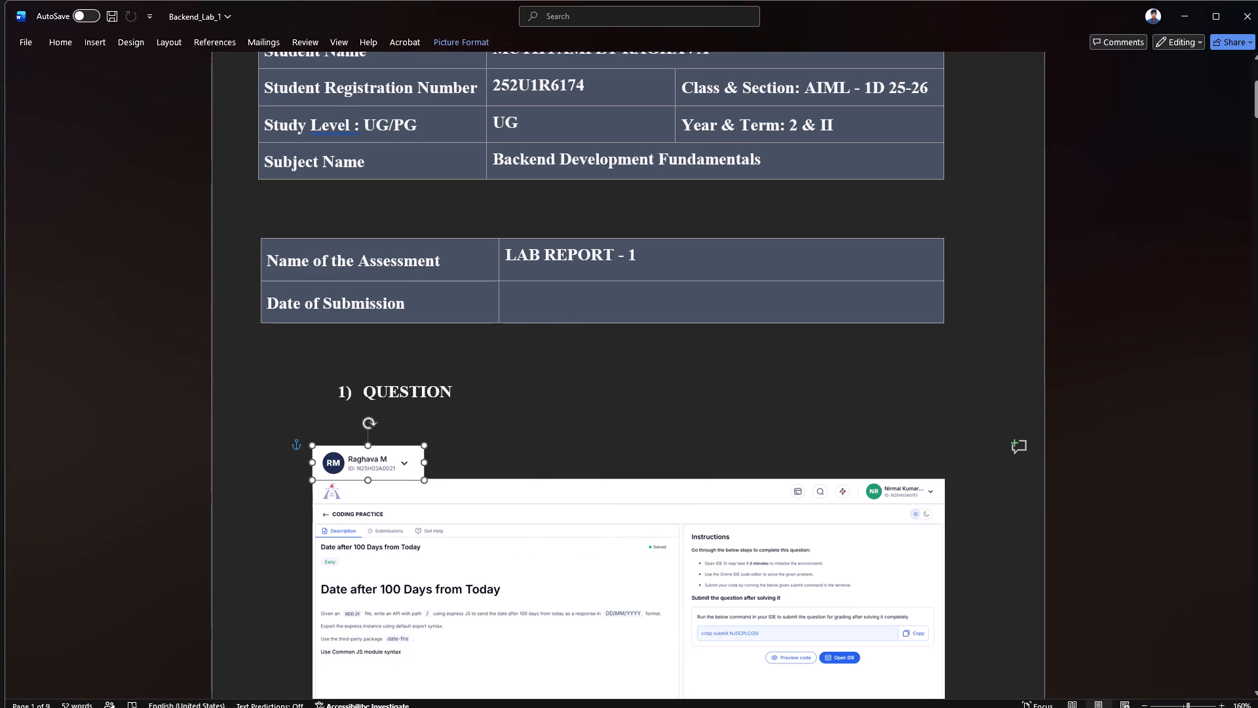
pyautogui.moveTo(326, 446); pyautogui.dragTo(317, 460)
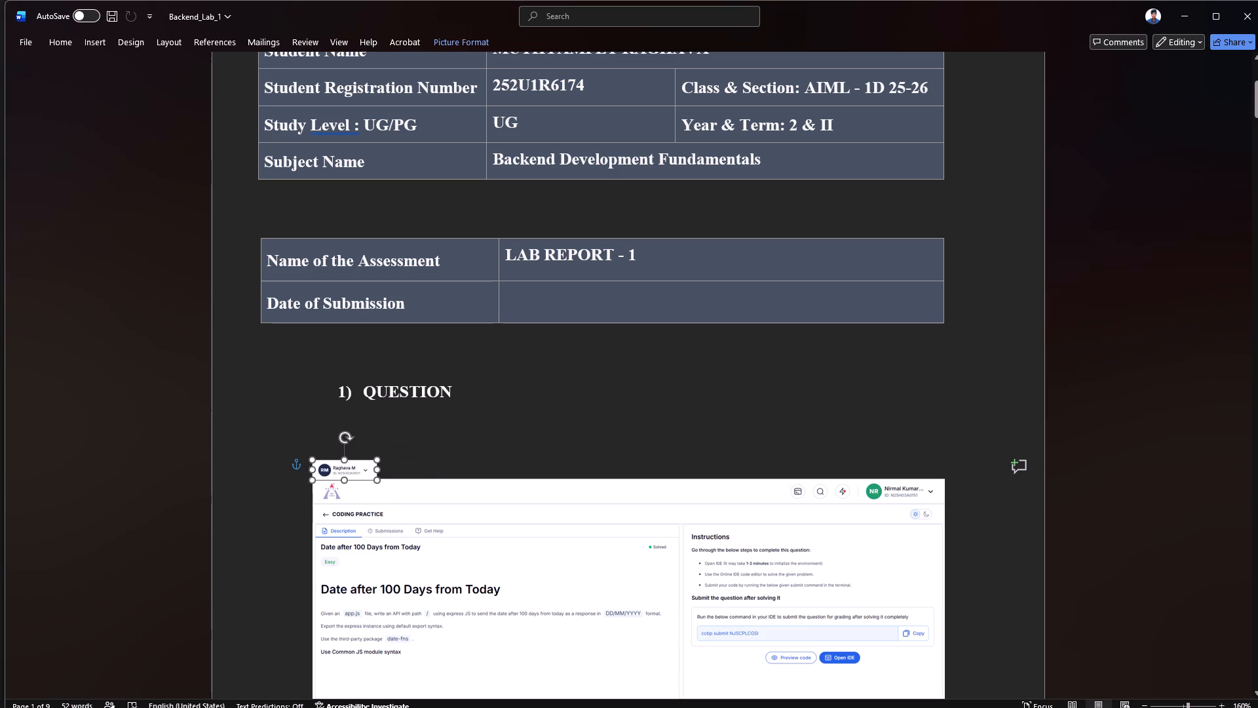
pyautogui.moveTo(317, 460); pyautogui.dragTo(317, 458)
pyautogui.click(337, 471)
pyautogui.moveTo(337, 471); pyautogui.dragTo(416, 463)
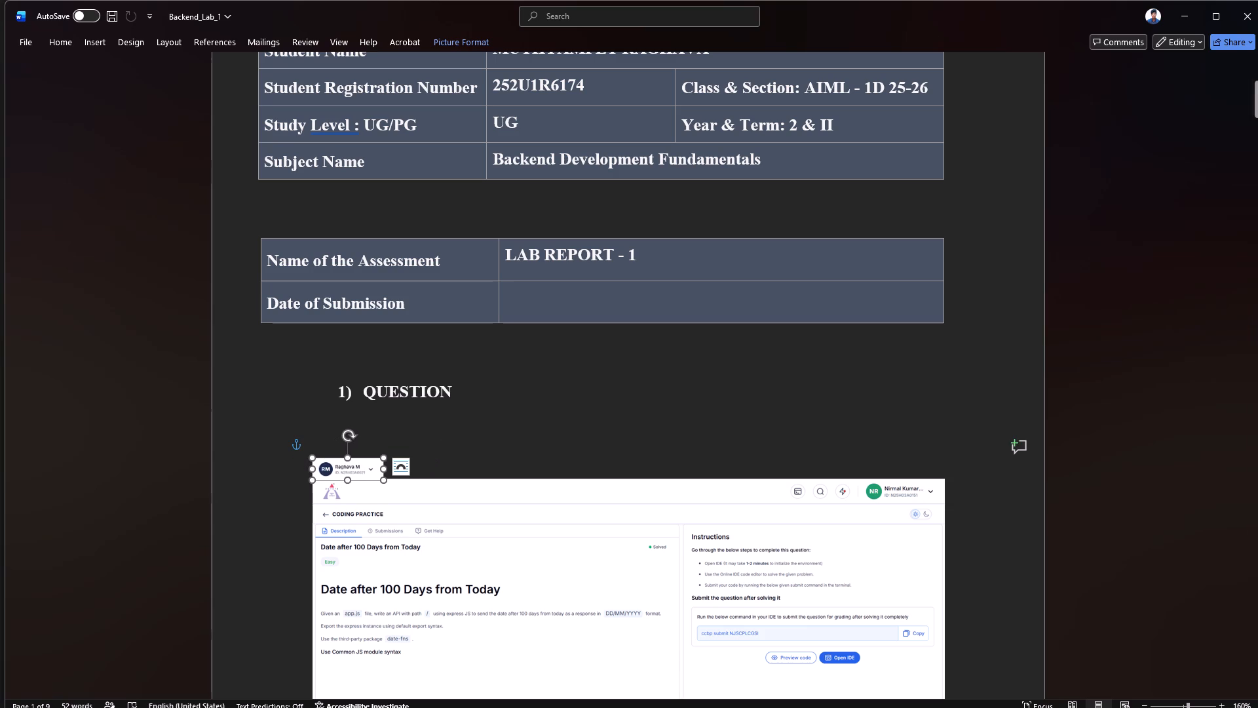
pyautogui.moveTo(416, 463); pyautogui.dragTo(535, 469)
pyautogui.click(535, 469)
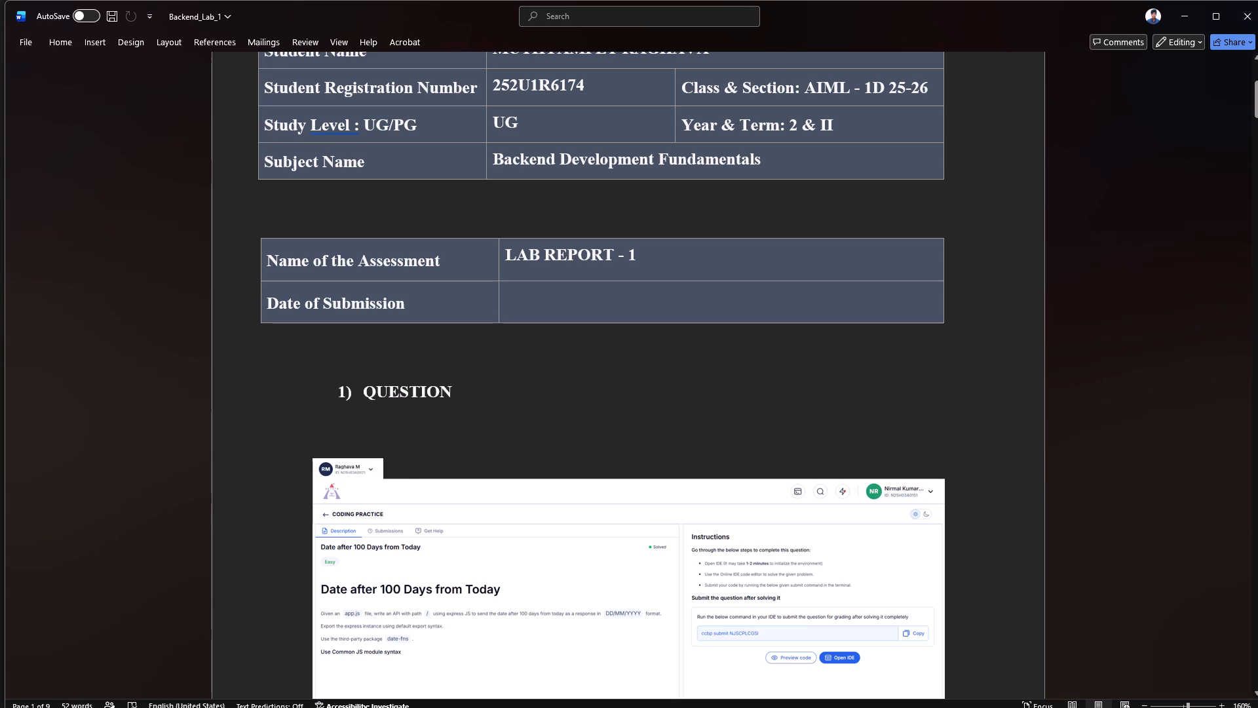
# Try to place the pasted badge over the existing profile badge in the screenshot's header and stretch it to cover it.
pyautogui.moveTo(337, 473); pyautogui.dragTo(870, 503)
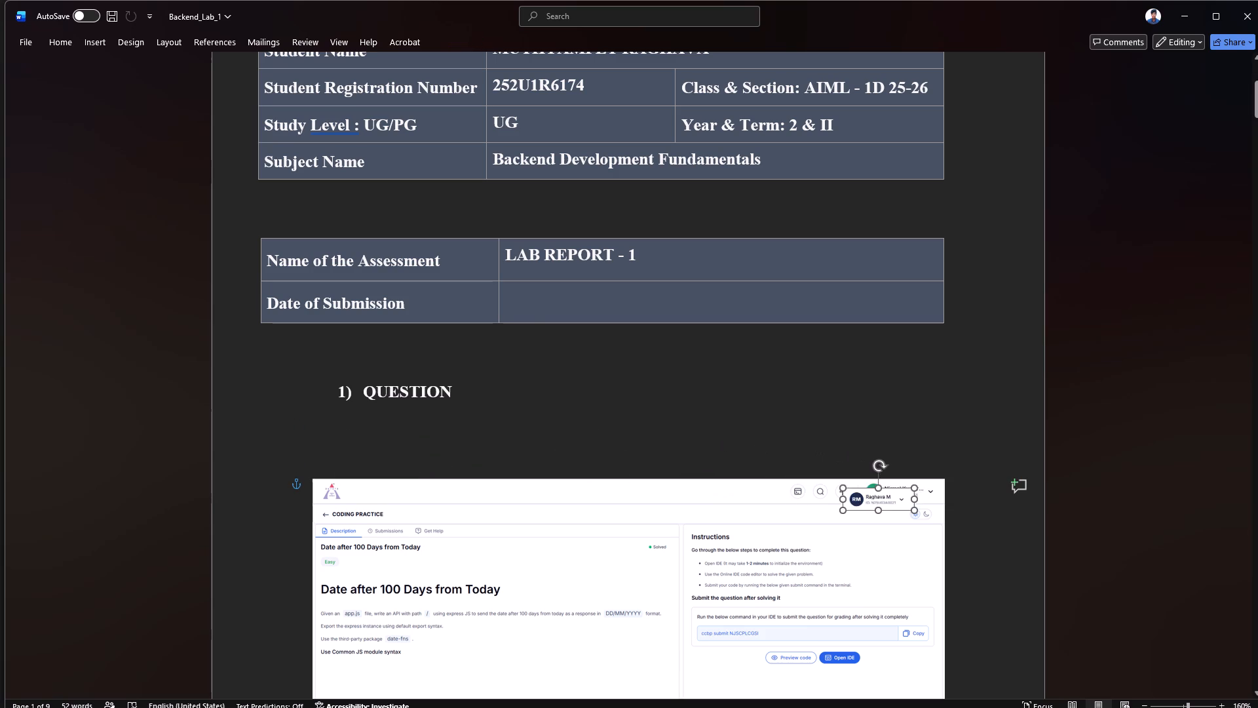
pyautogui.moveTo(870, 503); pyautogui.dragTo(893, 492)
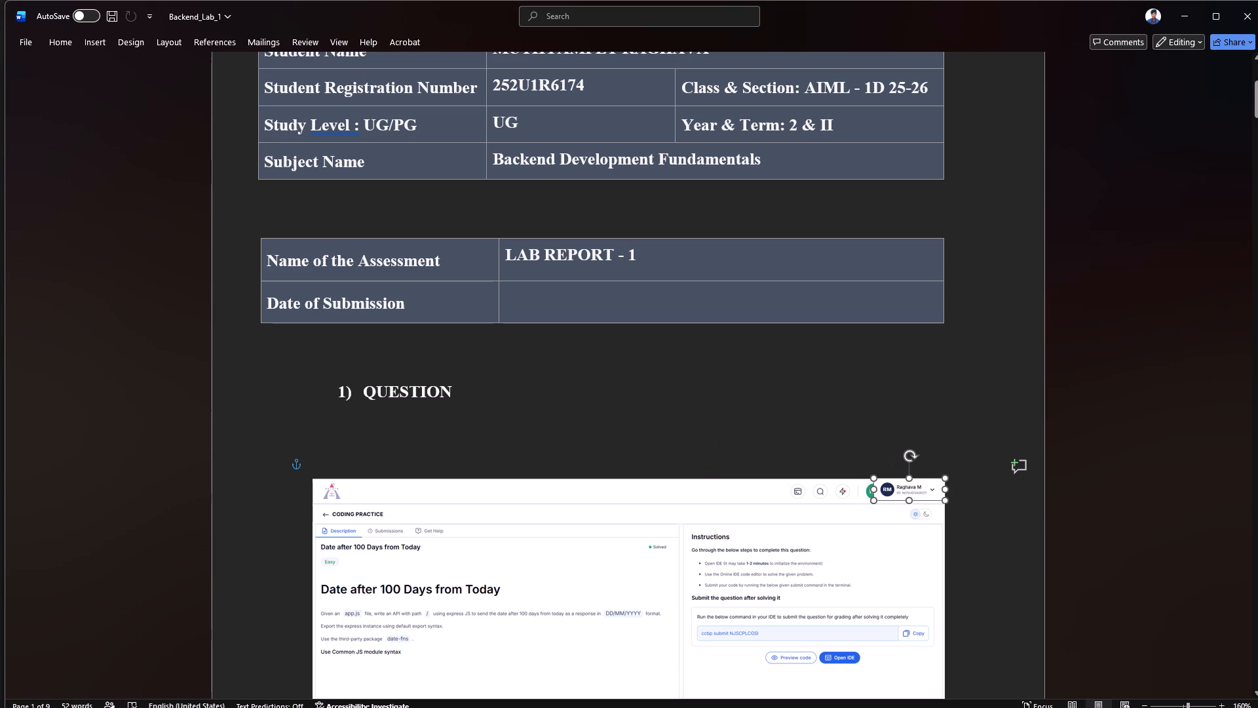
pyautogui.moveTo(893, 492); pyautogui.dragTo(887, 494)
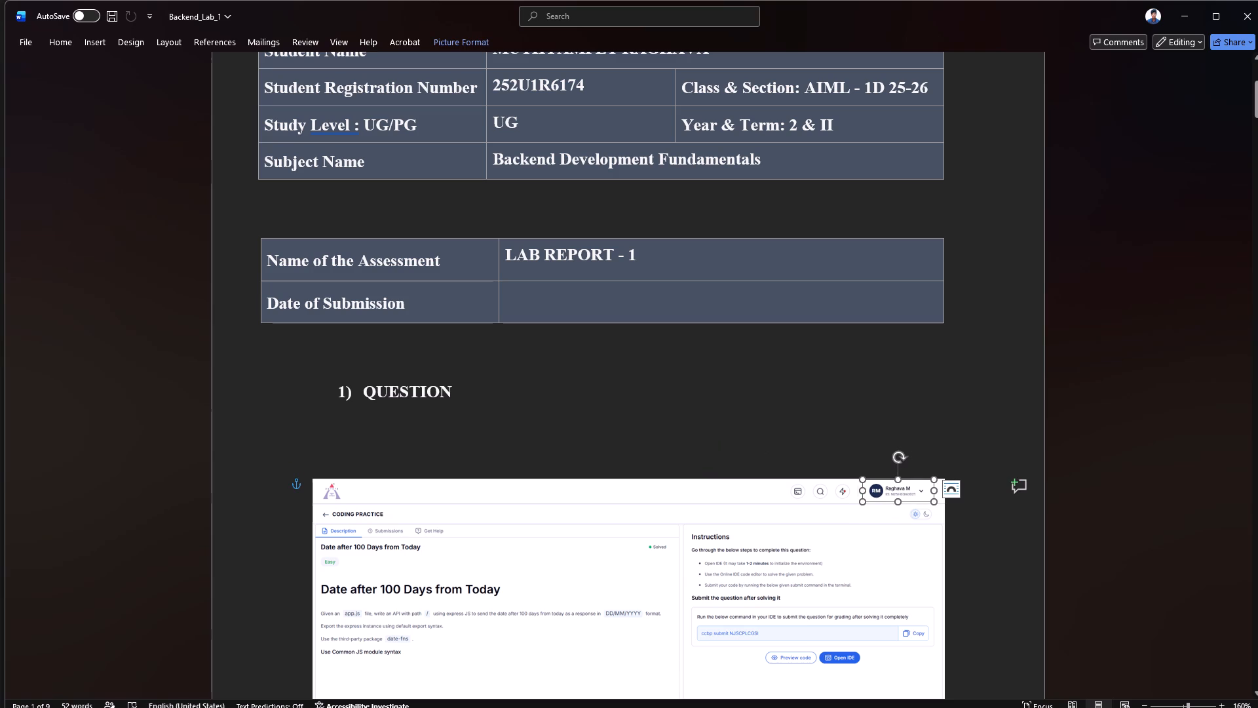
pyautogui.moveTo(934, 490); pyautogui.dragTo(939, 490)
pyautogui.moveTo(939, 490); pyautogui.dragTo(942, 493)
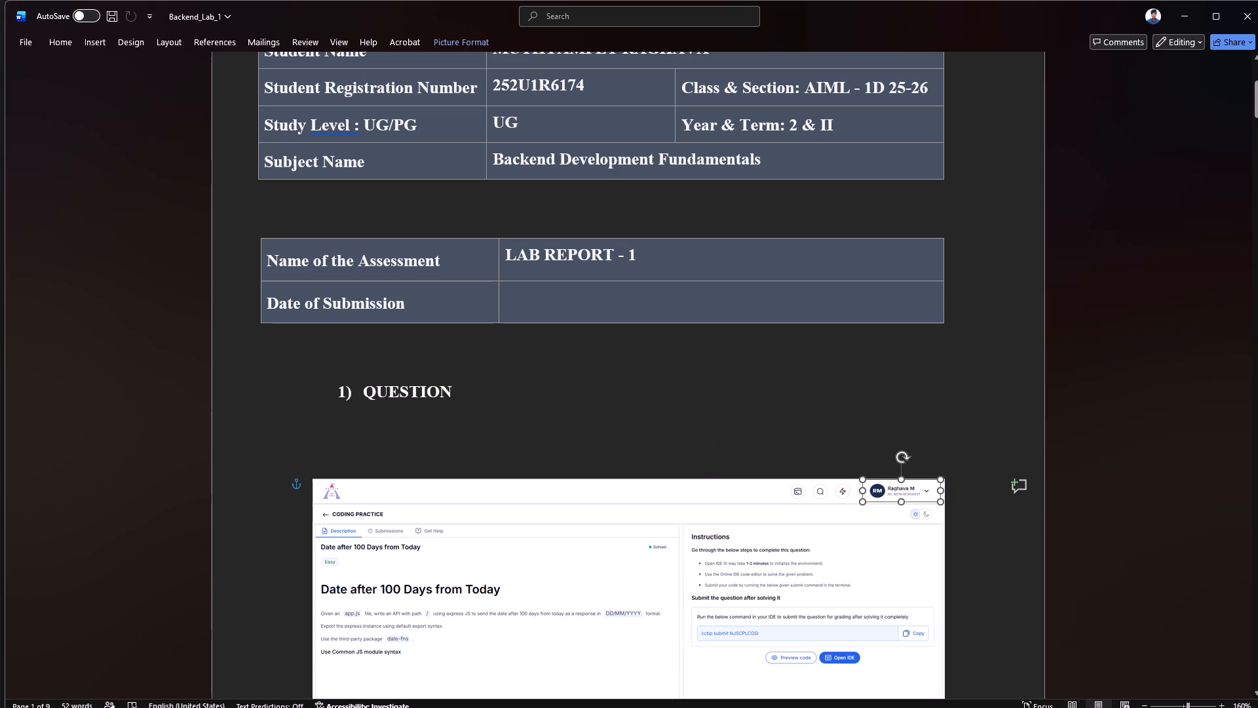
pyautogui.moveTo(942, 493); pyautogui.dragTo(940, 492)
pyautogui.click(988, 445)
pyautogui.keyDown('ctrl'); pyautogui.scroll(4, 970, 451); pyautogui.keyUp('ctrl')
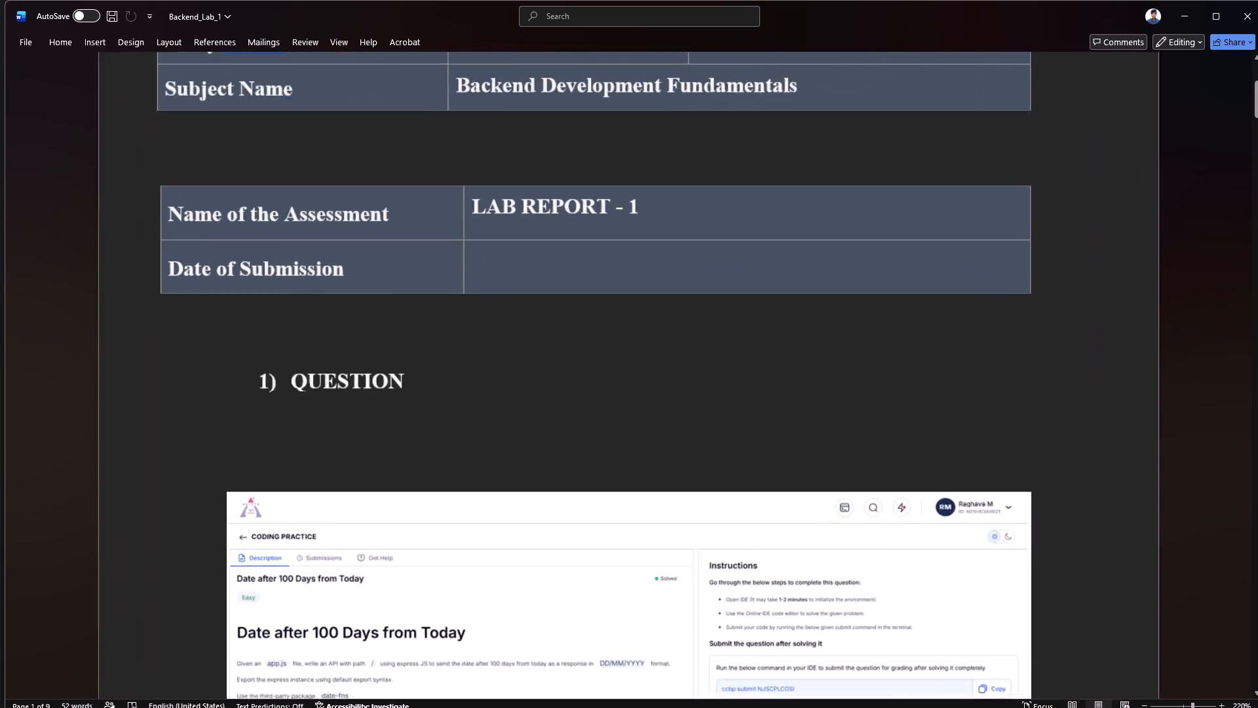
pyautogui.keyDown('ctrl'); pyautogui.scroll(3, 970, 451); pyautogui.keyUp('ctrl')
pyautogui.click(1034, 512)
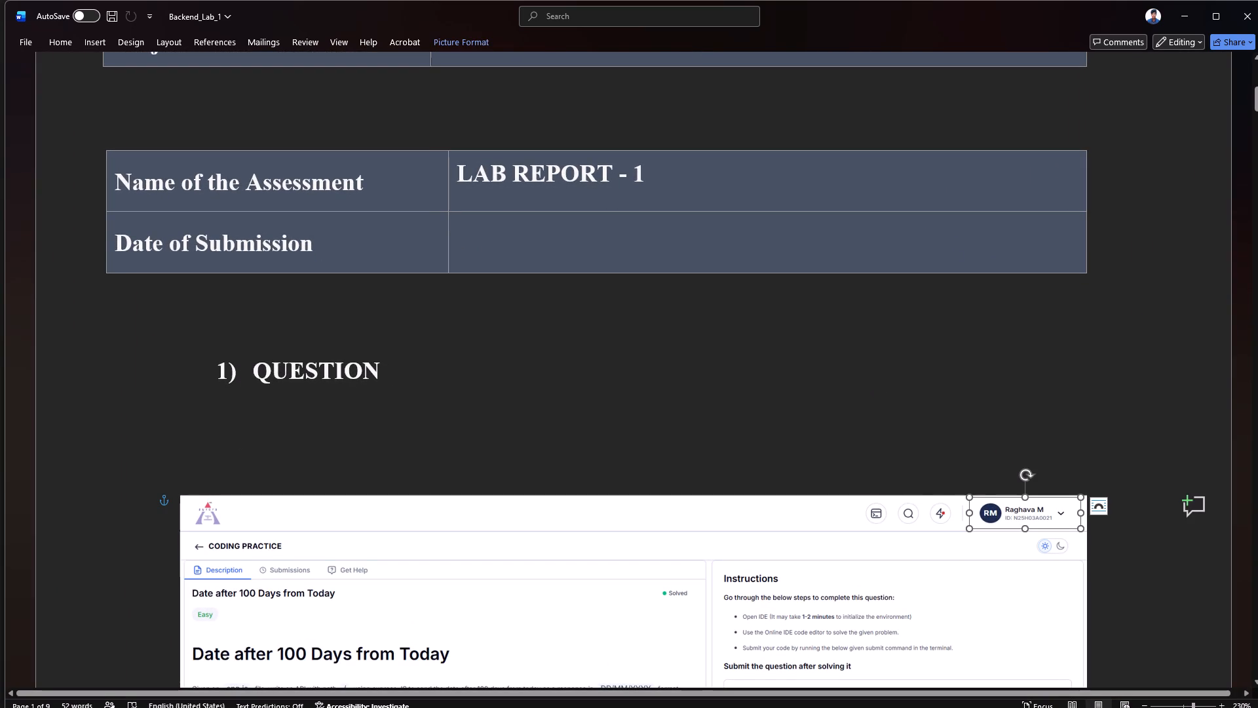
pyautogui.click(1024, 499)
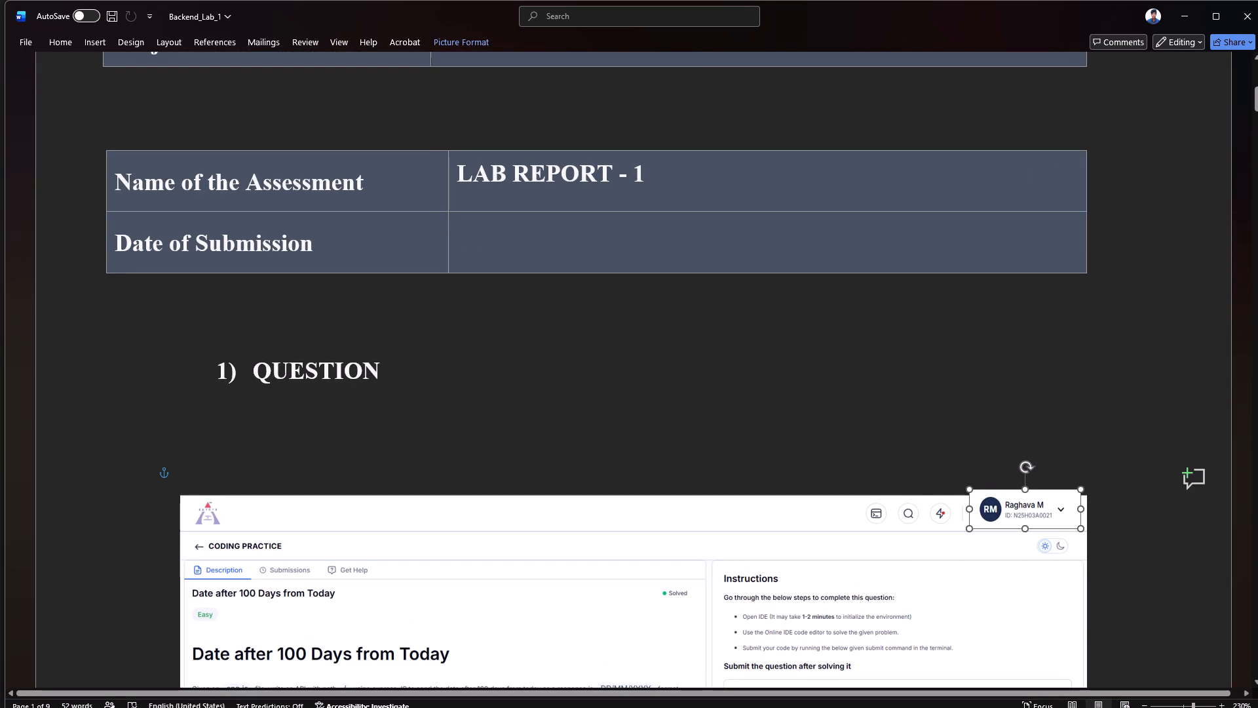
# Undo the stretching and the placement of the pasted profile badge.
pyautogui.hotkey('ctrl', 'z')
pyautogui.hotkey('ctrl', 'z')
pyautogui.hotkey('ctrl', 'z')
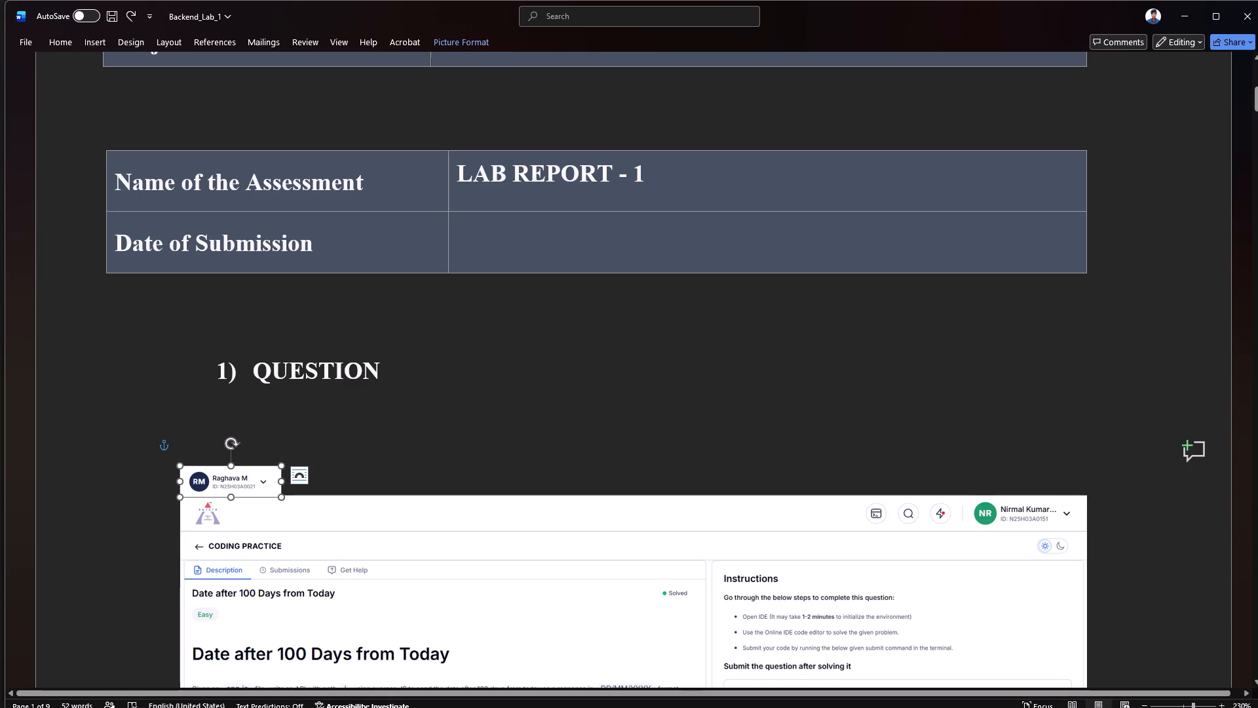
# Enlarge the pasted badge slightly, place it over the screenshot's existing profile badge, and fine-tune its size to fit the header.
pyautogui.click(280, 466)
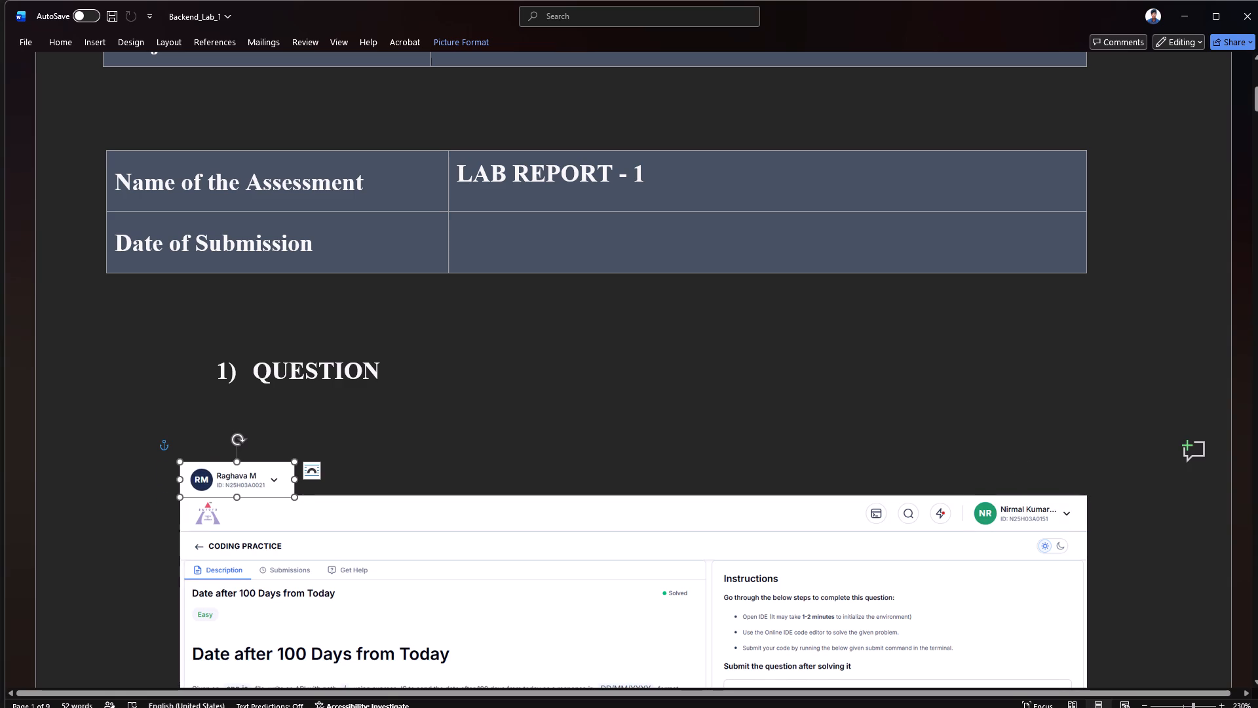
pyautogui.moveTo(241, 477); pyautogui.dragTo(1014, 505)
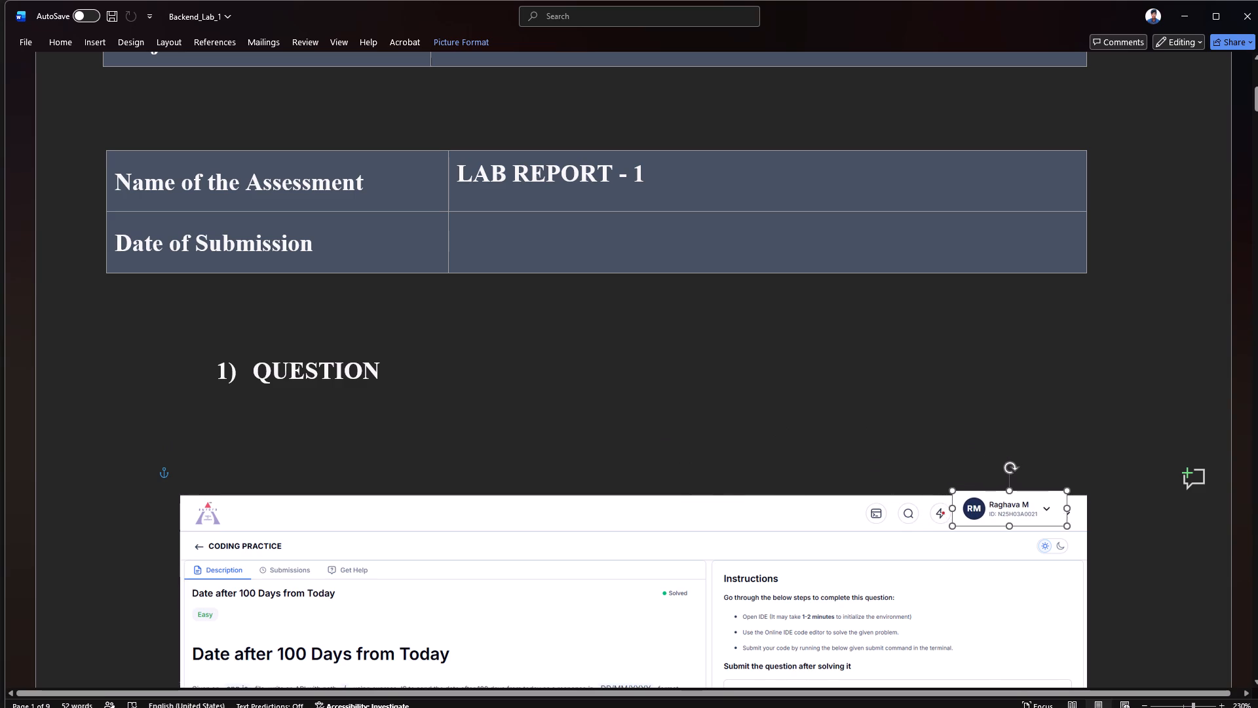
pyautogui.moveTo(1014, 505); pyautogui.dragTo(1024, 505)
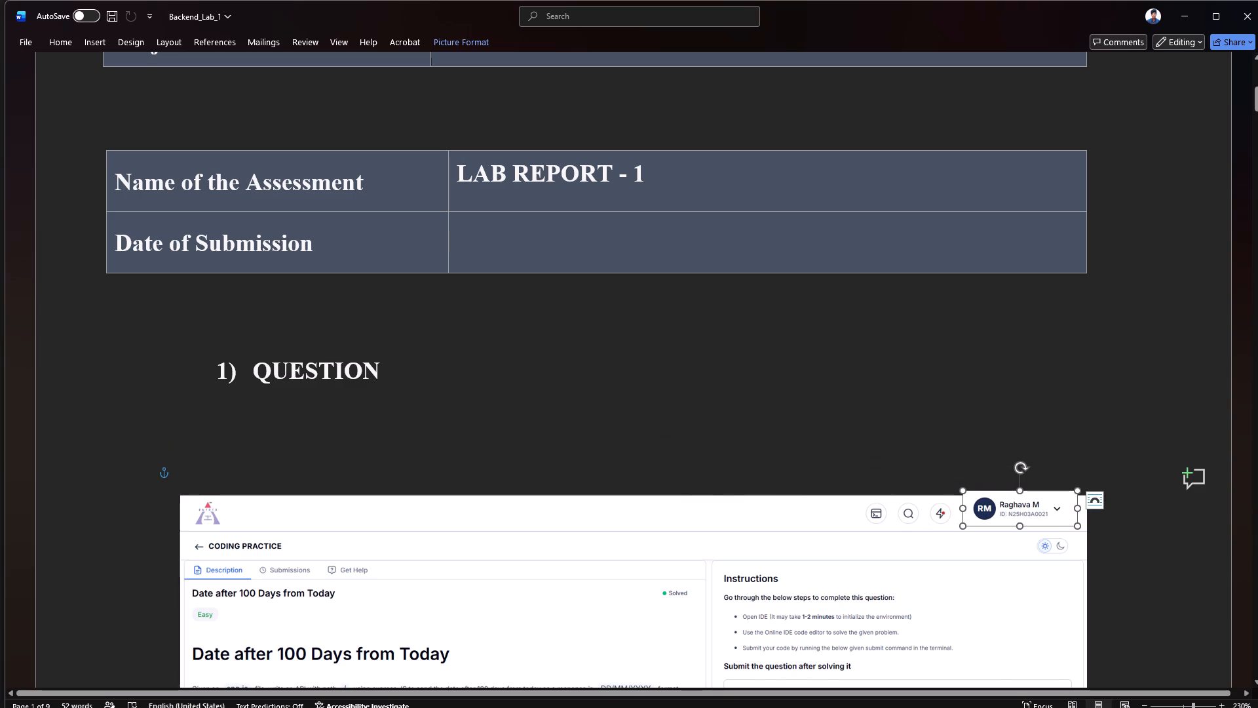
pyautogui.moveTo(963, 490); pyautogui.dragTo(972, 498)
pyautogui.click(996, 509)
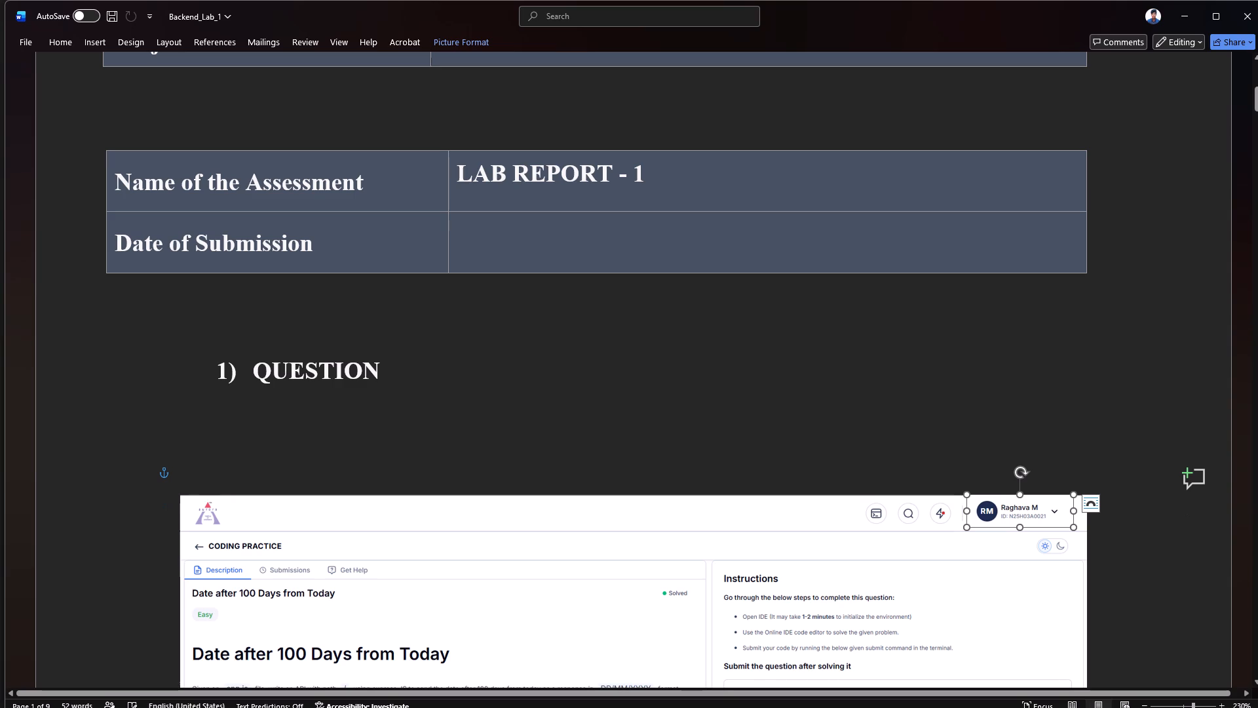
pyautogui.click(1075, 528)
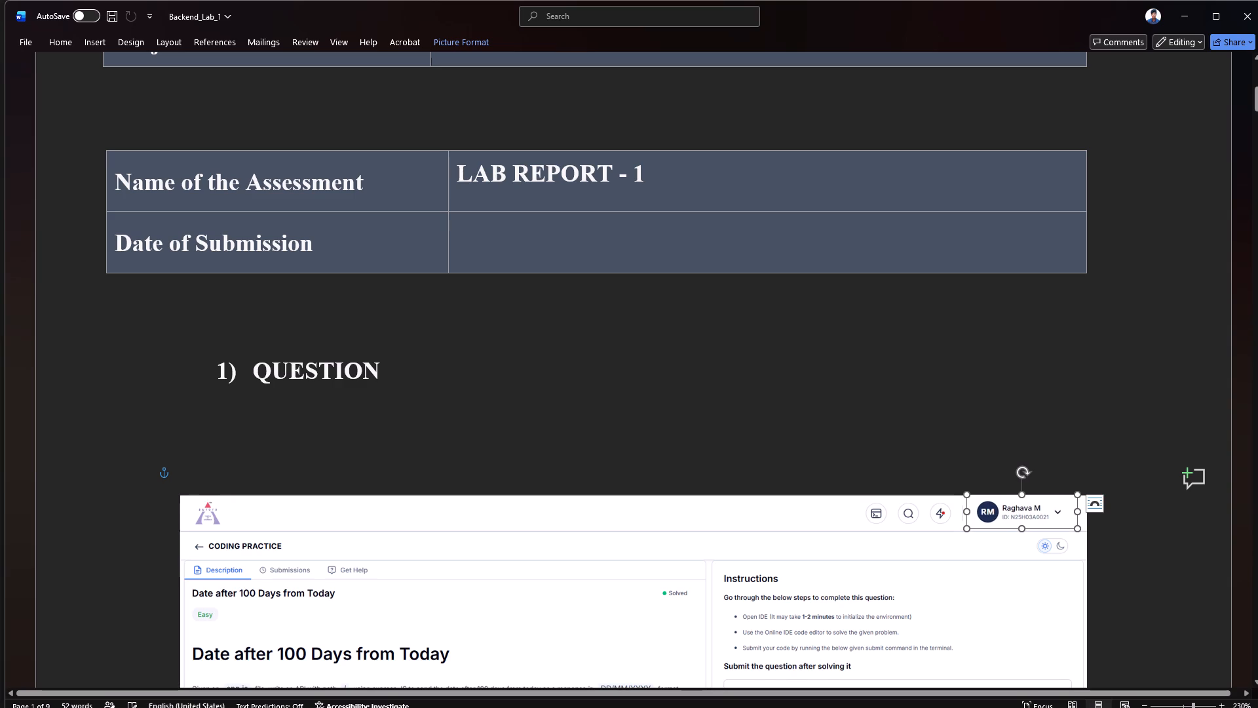
# Nudge the pasted profile badge slightly down and to the left to align it with the screenshot's header row.
pyautogui.click(1070, 465)
pyautogui.click(1033, 505)
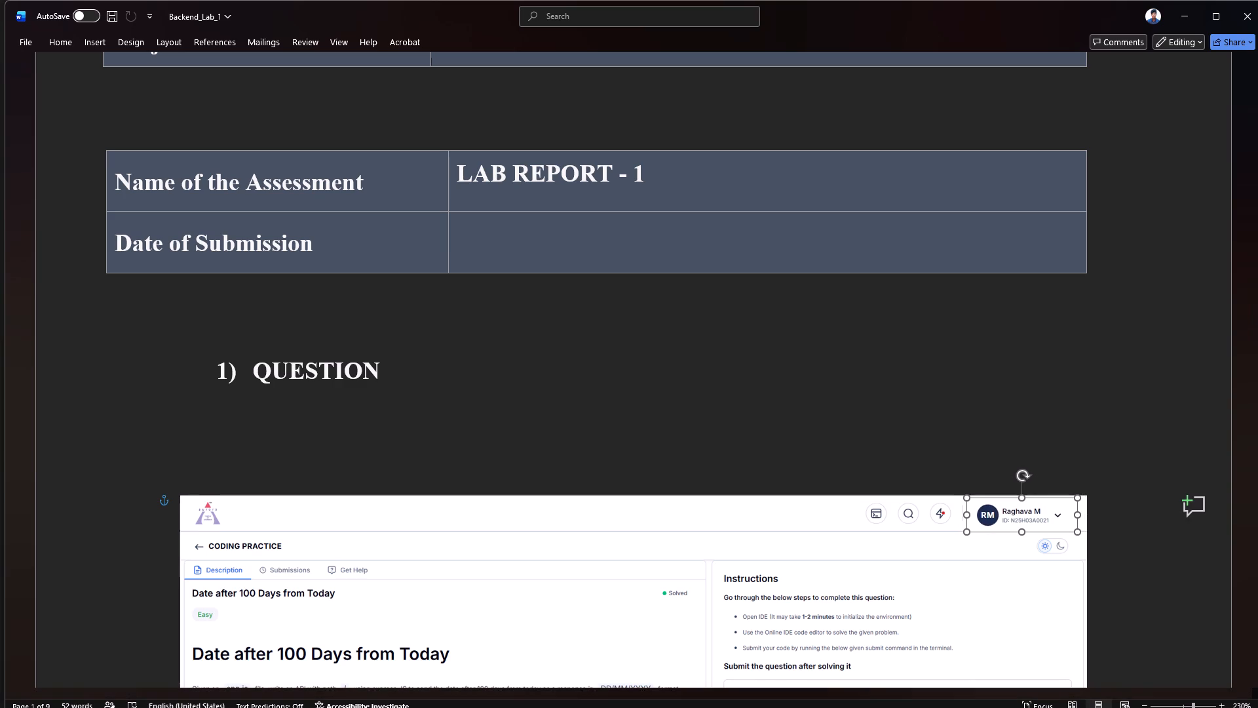
pyautogui.click(1113, 465)
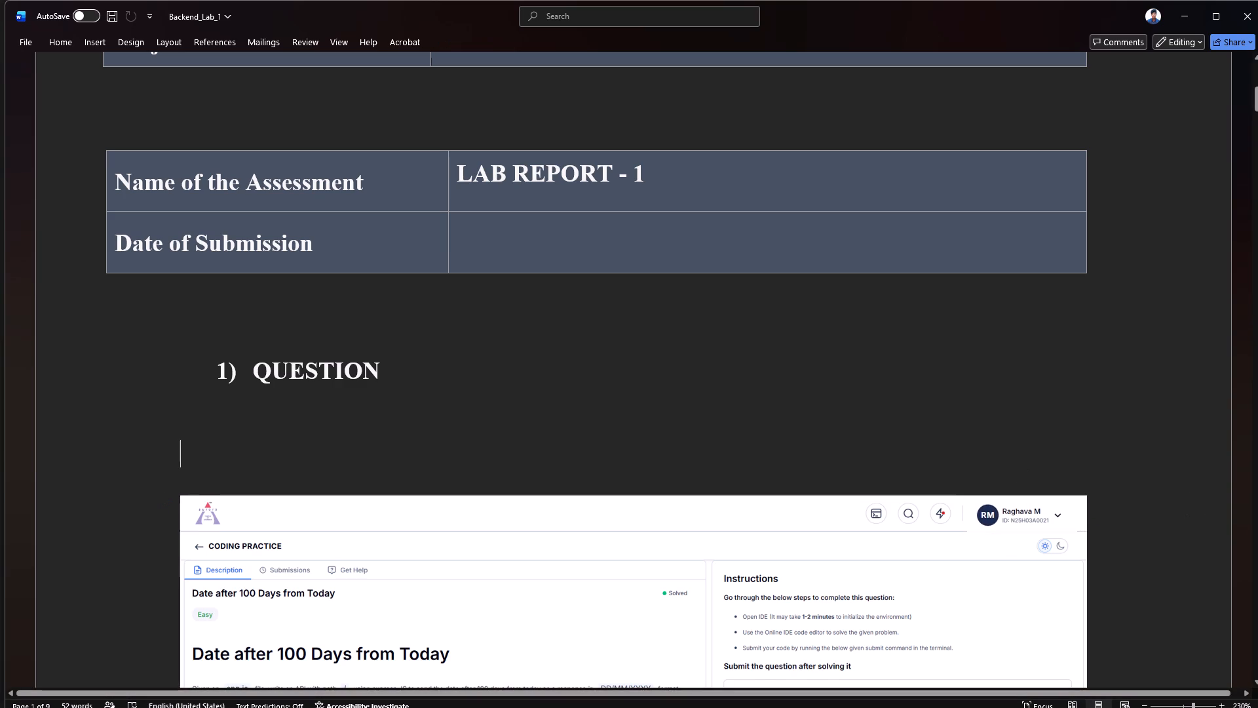
pyautogui.click(1044, 516)
pyautogui.click(1044, 516)
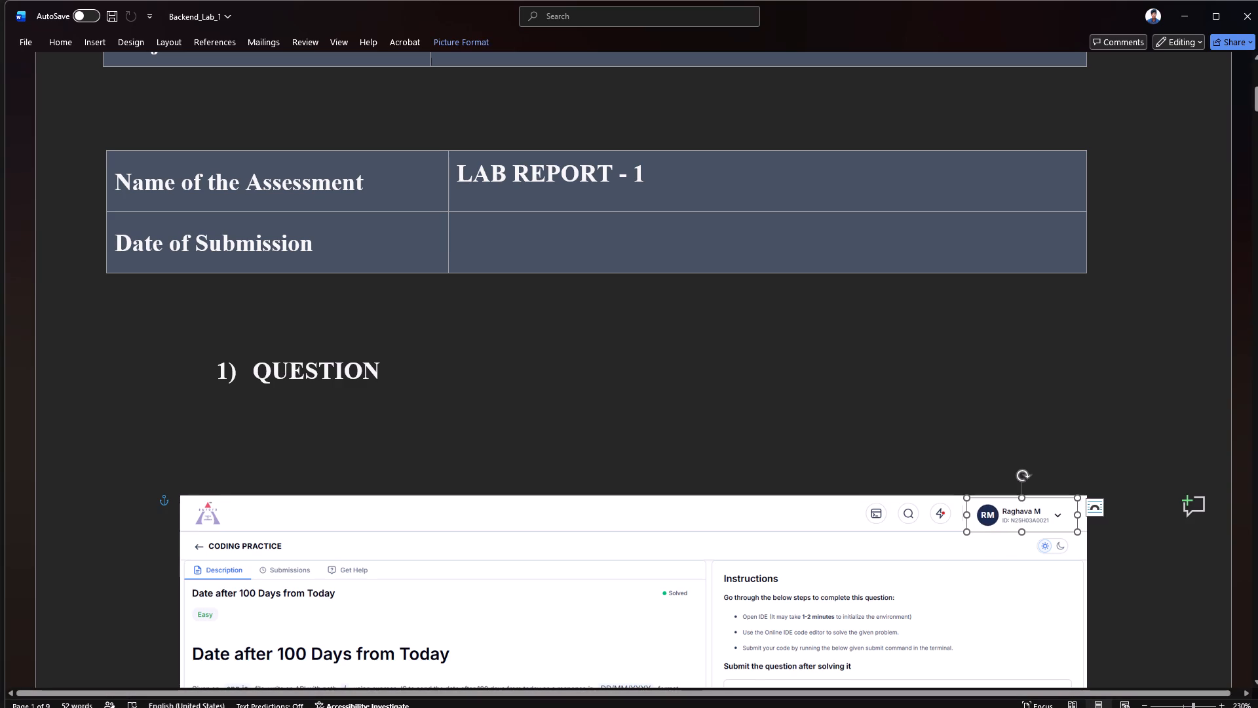
pyautogui.click(1044, 516)
pyautogui.click(1044, 516)
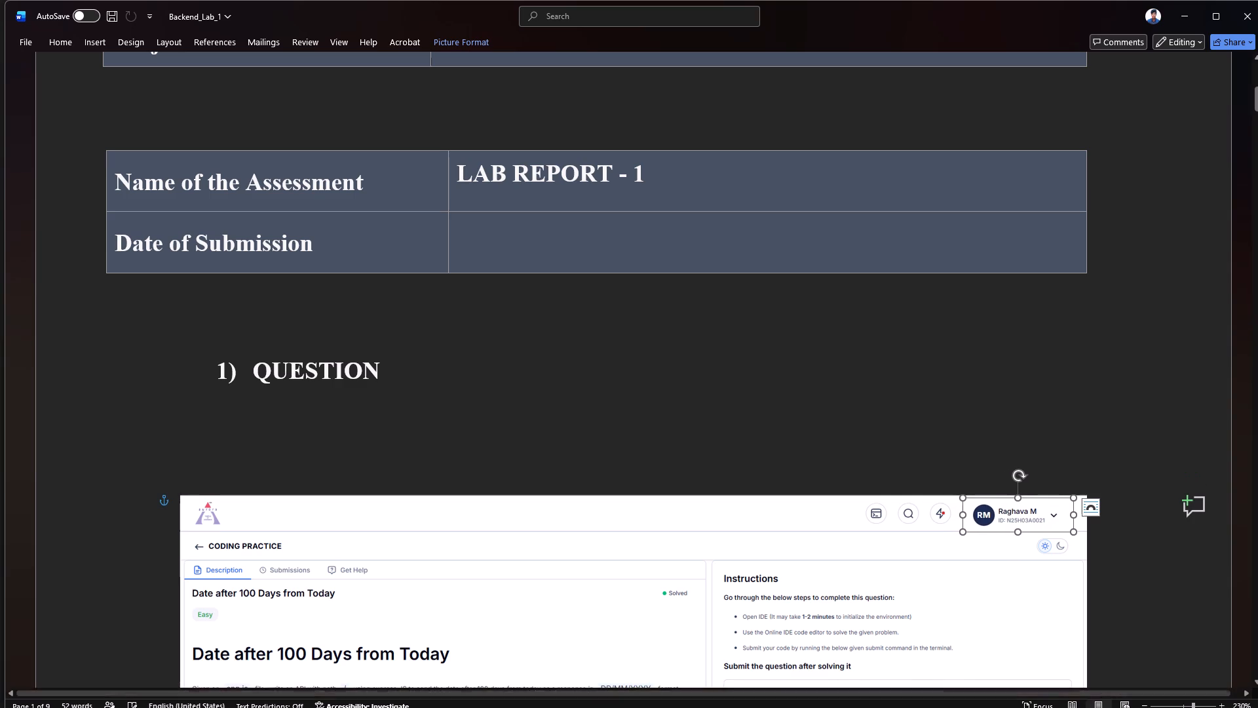
# Shift the pasted profile badge slightly sideways in the first coding practice screenshot's header so it clears the vertical divider.
pyautogui.click(1109, 479)
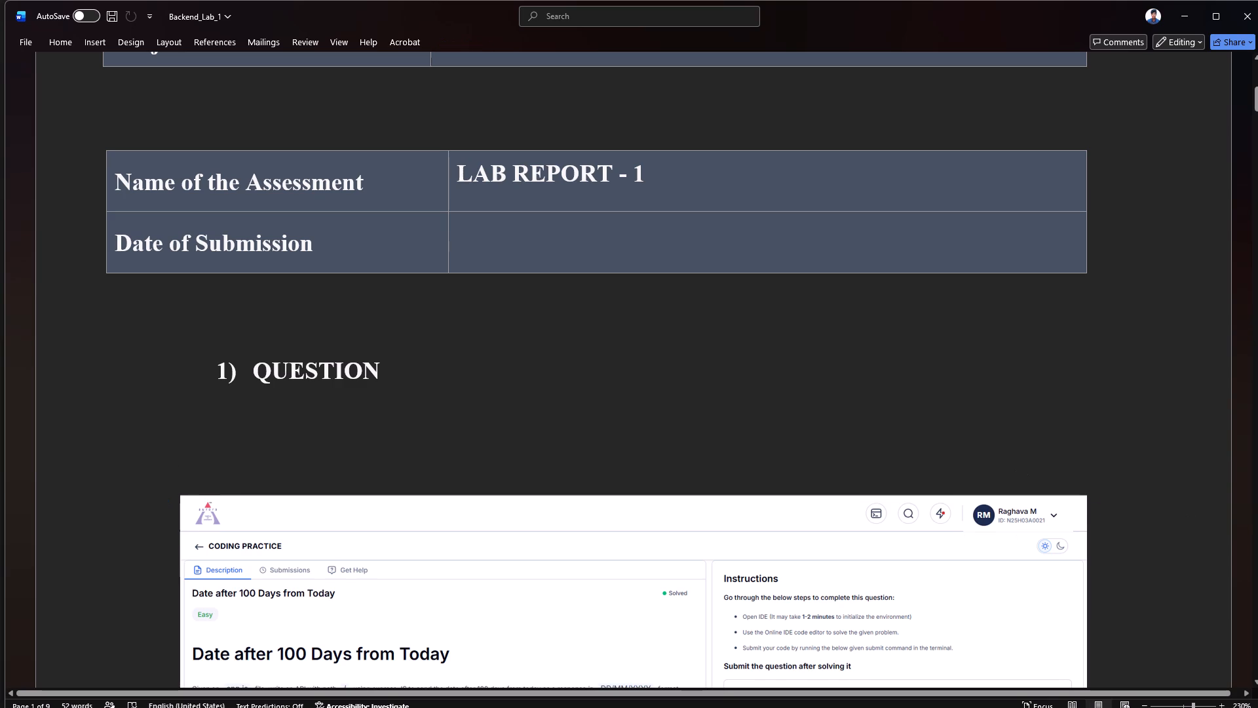
pyautogui.keyDown('ctrl'); pyautogui.scroll(9, 1039, 517); pyautogui.keyUp('ctrl')
pyautogui.scroll(4, 1116, 498)
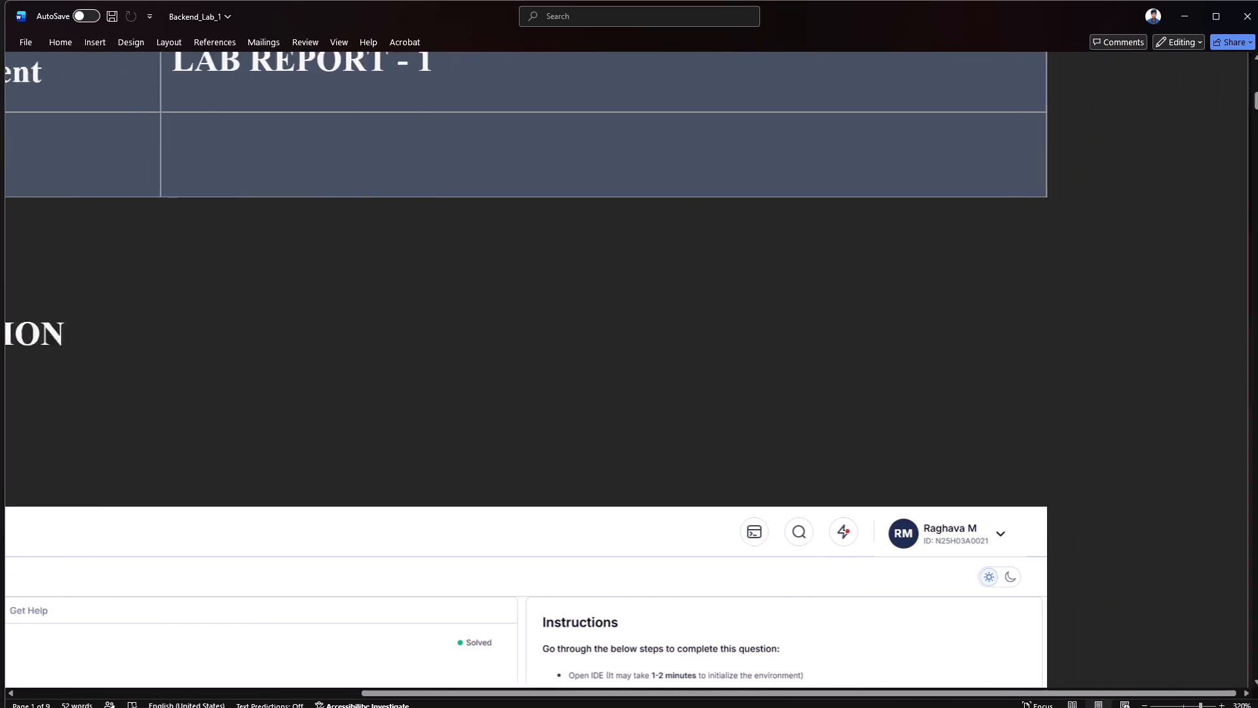
pyautogui.scroll(4, 1116, 498)
pyautogui.hscroll(-1, 1116, 498)
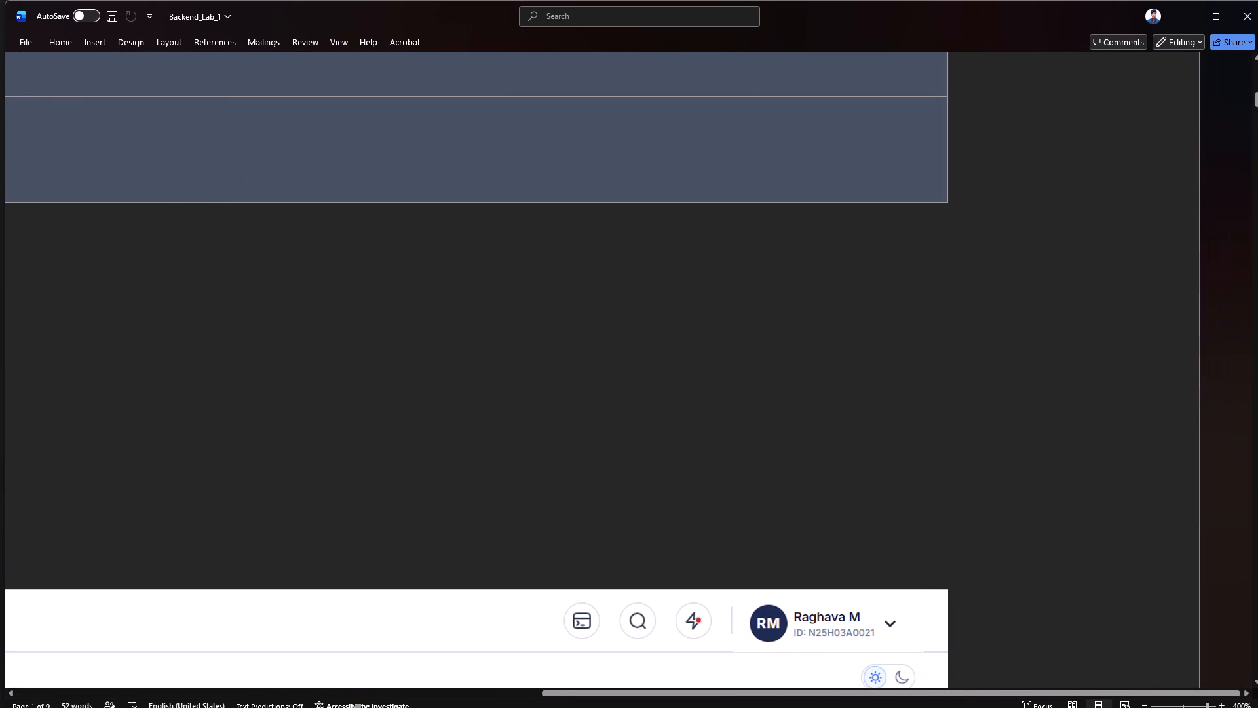
pyautogui.moveTo(866, 639); pyautogui.dragTo(868, 633)
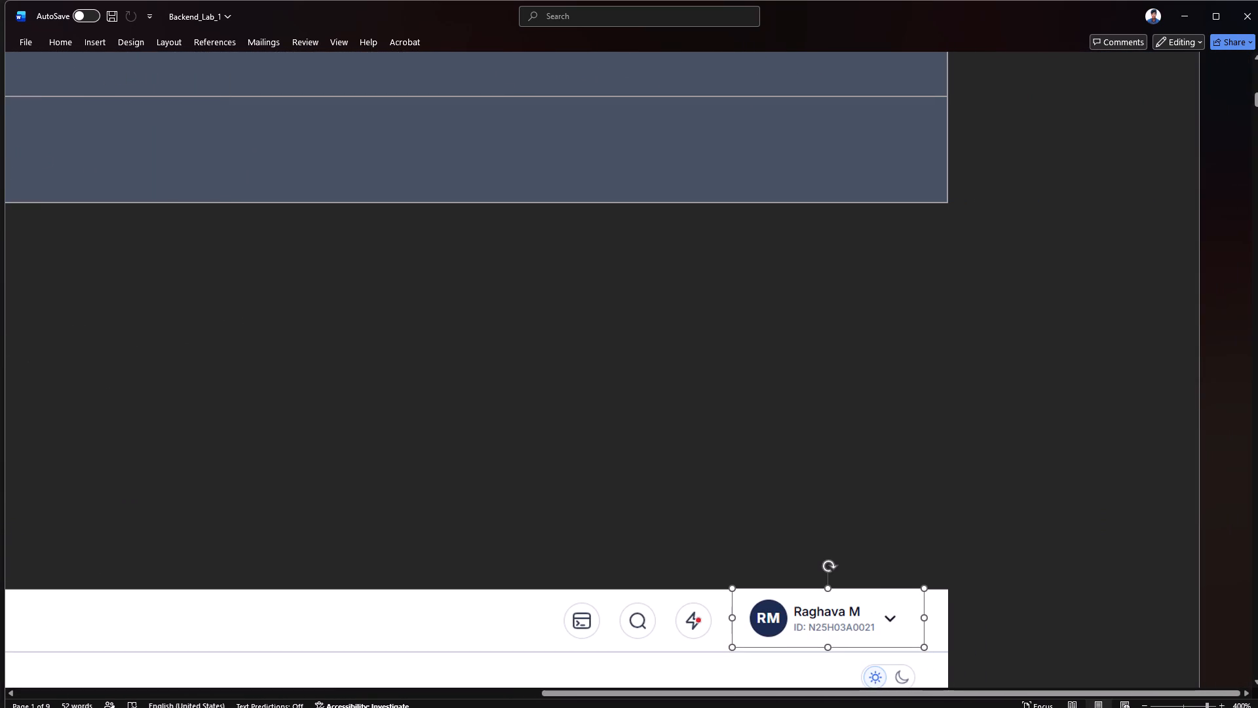
pyautogui.moveTo(868, 633); pyautogui.dragTo(874, 637)
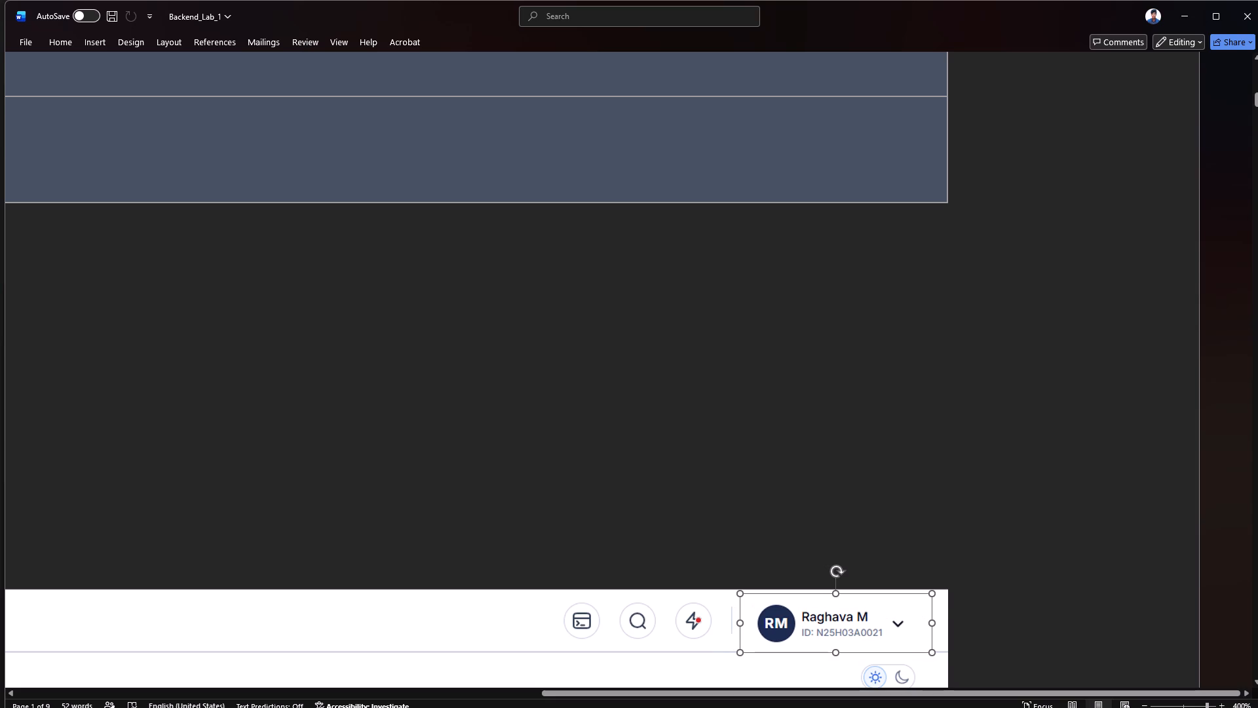
pyautogui.moveTo(874, 637); pyautogui.dragTo(874, 637)
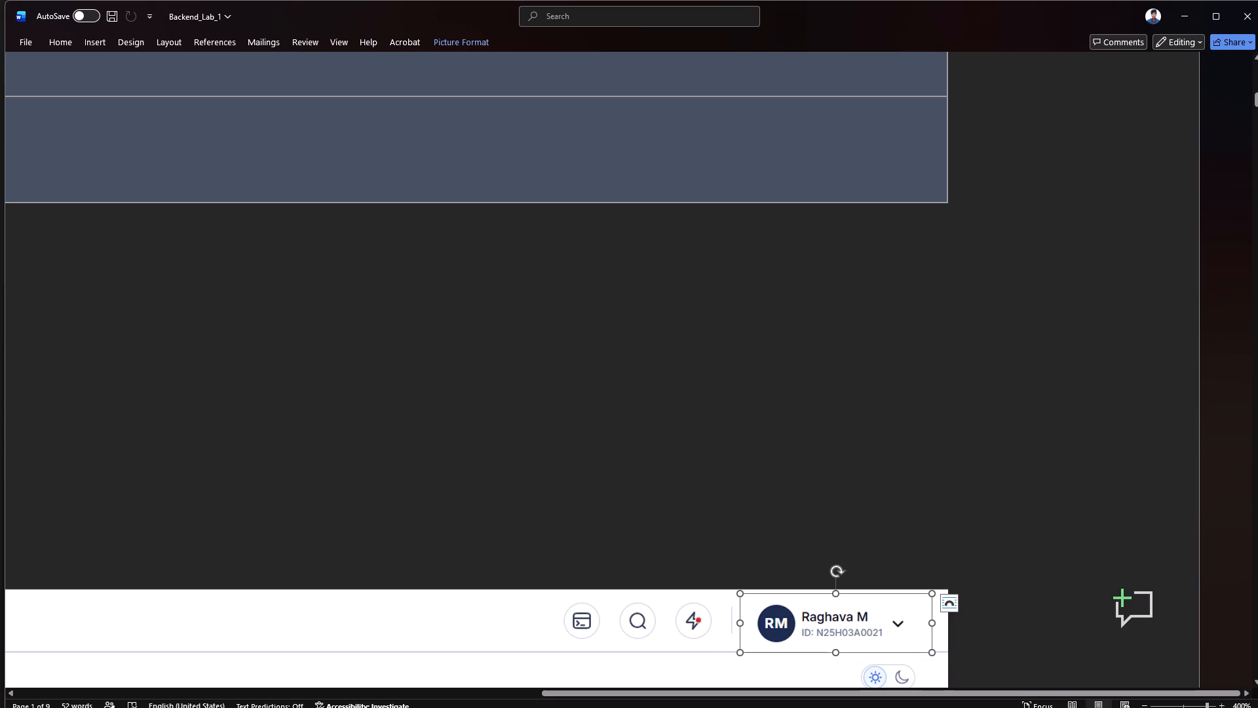
# Fine-tune the pasted badge's width and height to fit between the divider, the header's bottom line and the screenshot's edge.
pyautogui.click(740, 650)
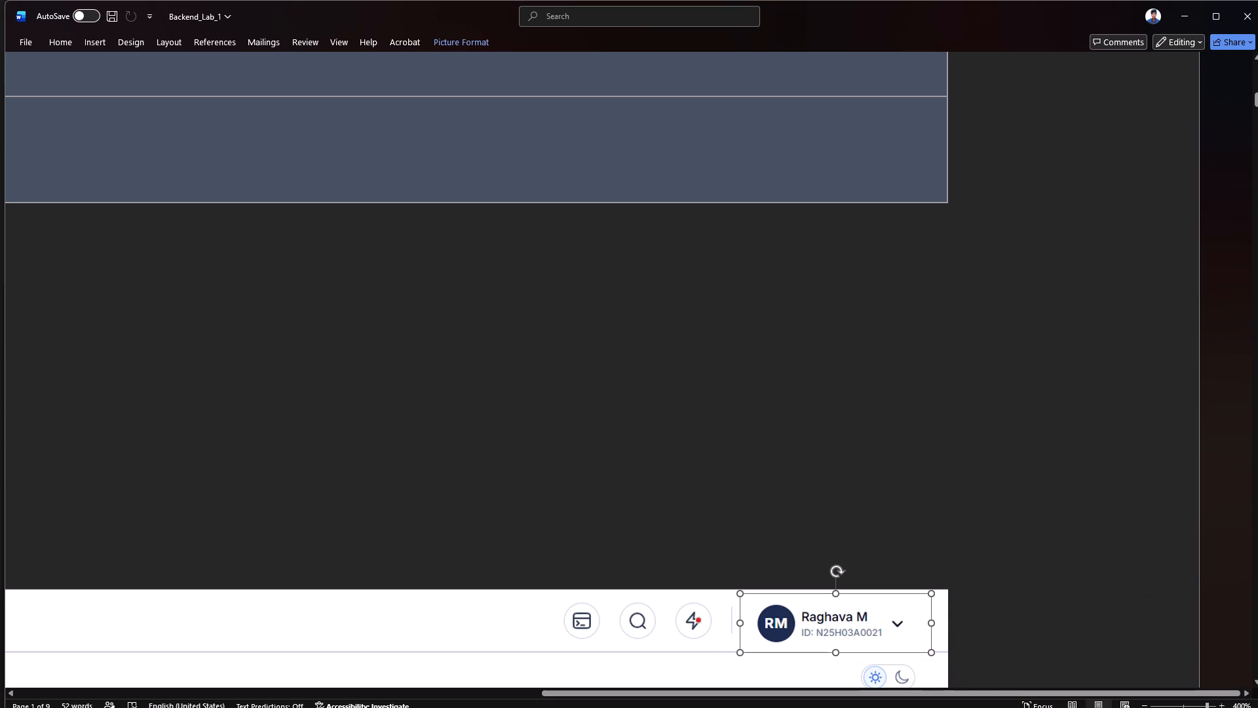
pyautogui.click(743, 596)
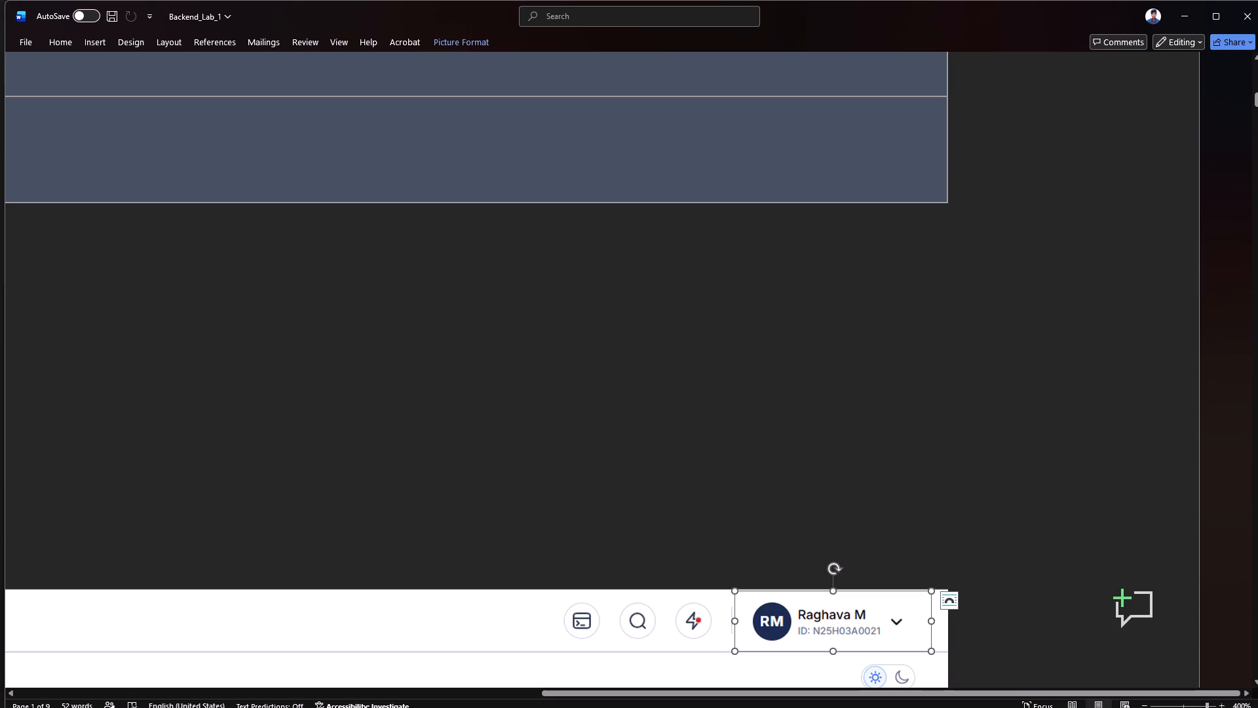
pyautogui.moveTo(836, 650); pyautogui.dragTo(835, 649)
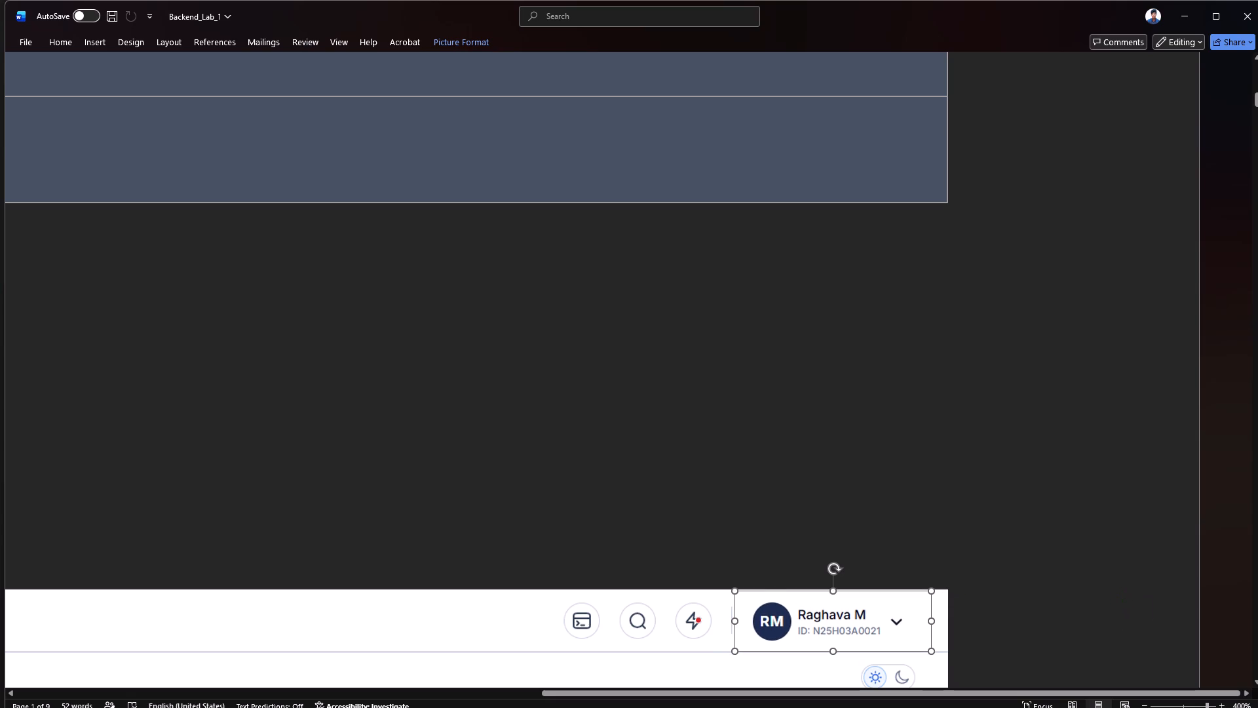
pyautogui.moveTo(835, 649); pyautogui.dragTo(835, 649)
pyautogui.moveTo(835, 649); pyautogui.dragTo(836, 645)
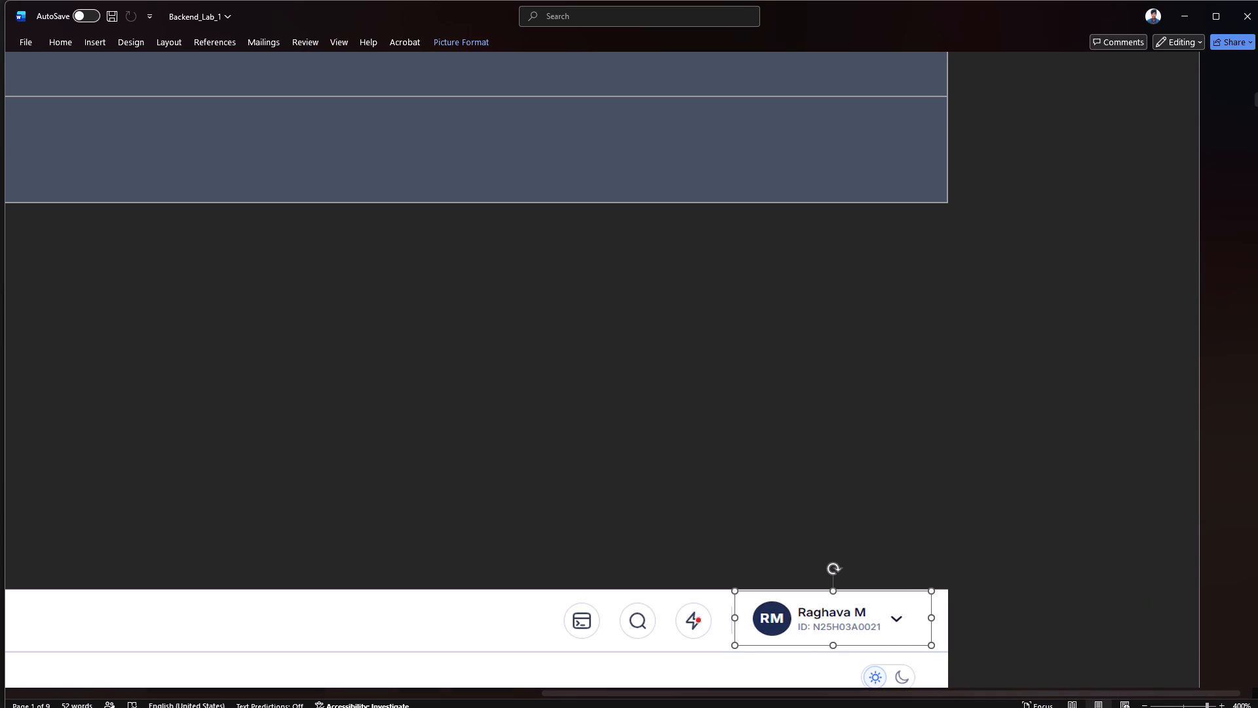
pyautogui.moveTo(836, 645); pyautogui.dragTo(854, 645)
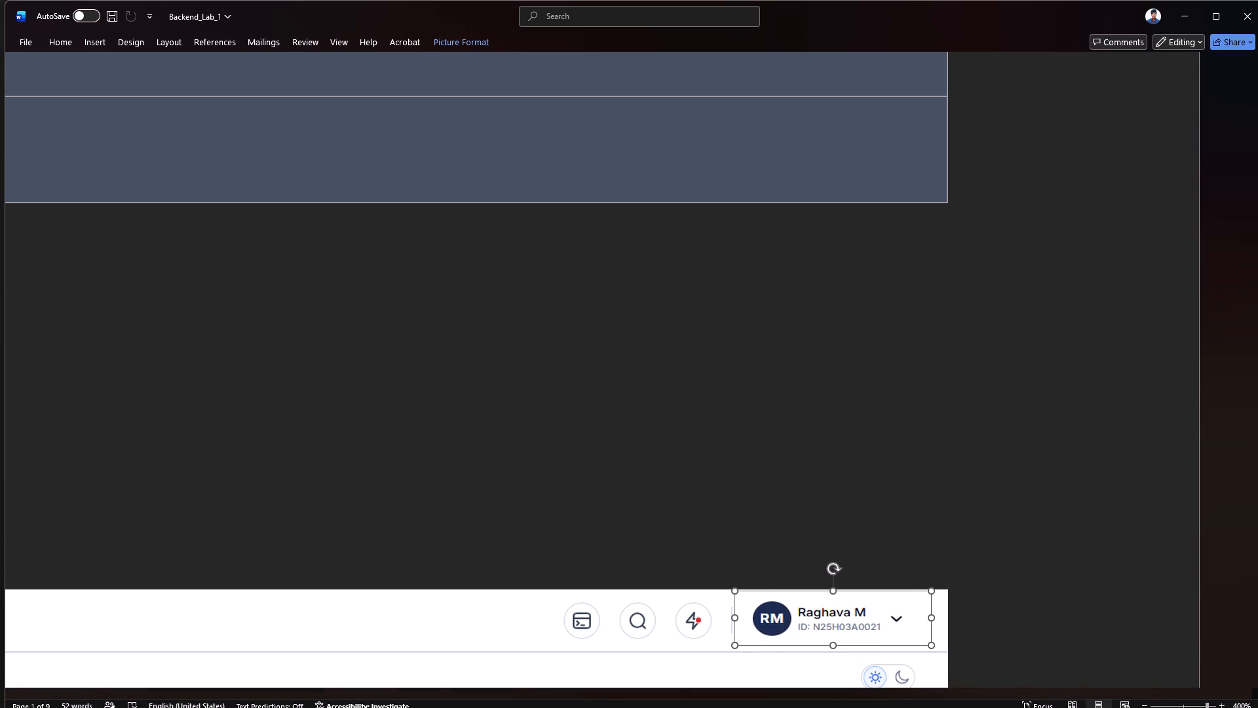
pyautogui.moveTo(854, 645); pyautogui.dragTo(855, 648)
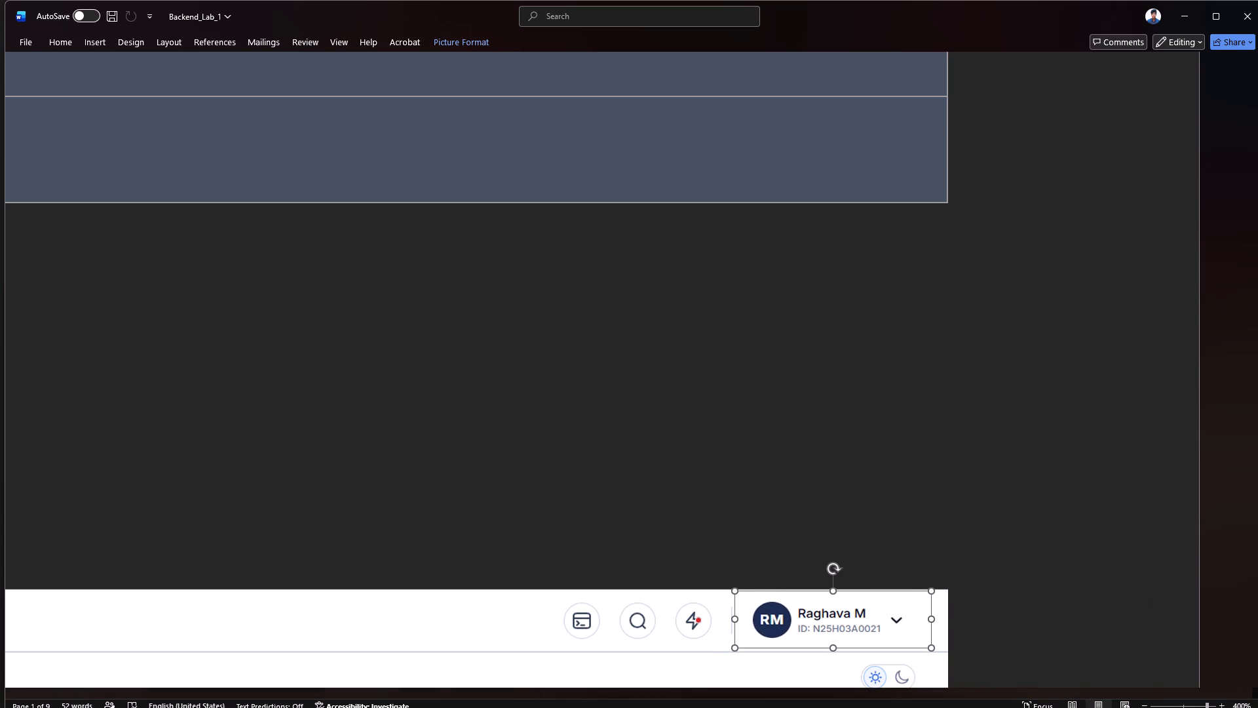
pyautogui.moveTo(855, 648); pyautogui.dragTo(853, 649)
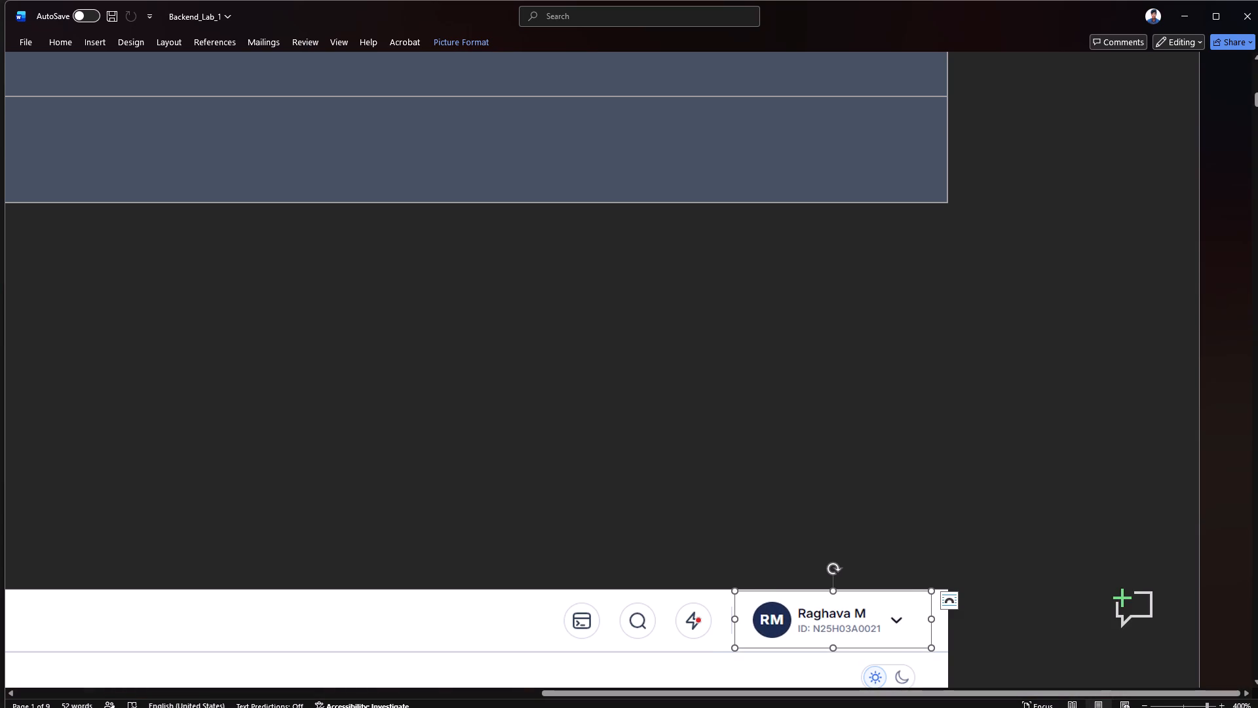
pyautogui.moveTo(930, 619); pyautogui.dragTo(940, 617)
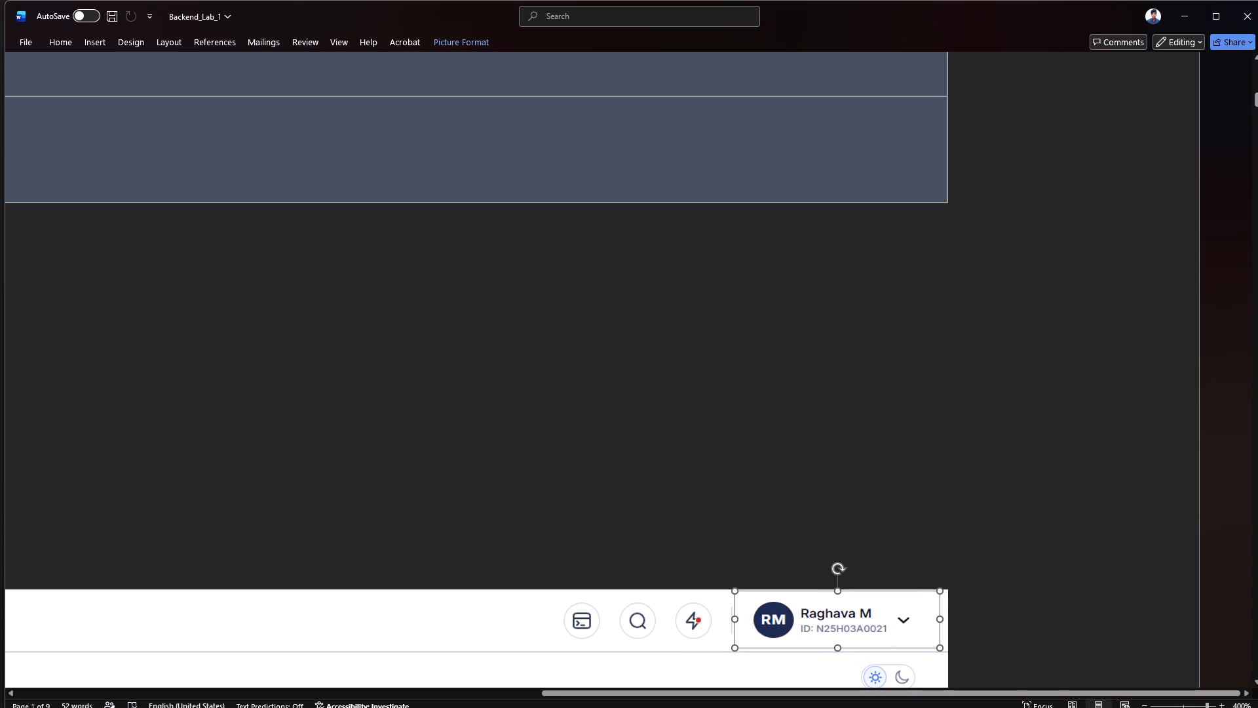
pyautogui.moveTo(940, 617); pyautogui.dragTo(942, 617)
pyautogui.click(999, 489)
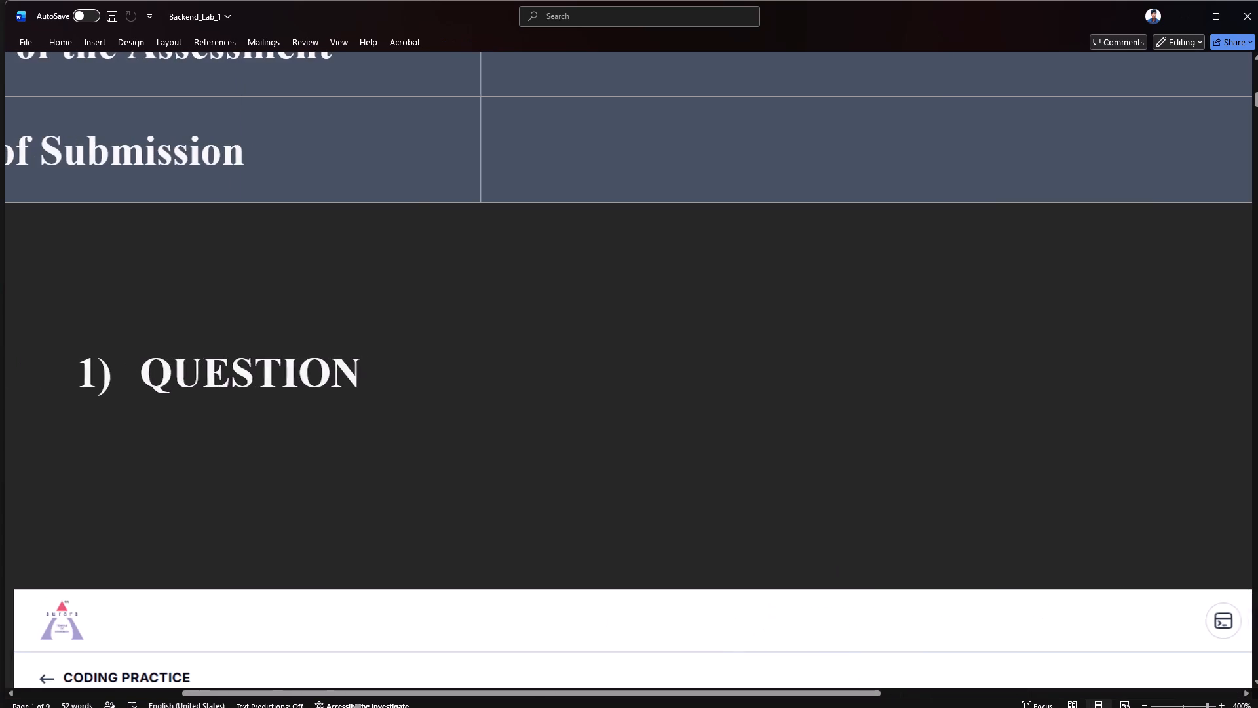
# Copy the adjusted profile badge from the first screenshot and paste it on page 2, by the code editor and submission screenshots.
pyautogui.keyDown('ctrl'); pyautogui.scroll(-11, 999, 489); pyautogui.keyUp('ctrl')
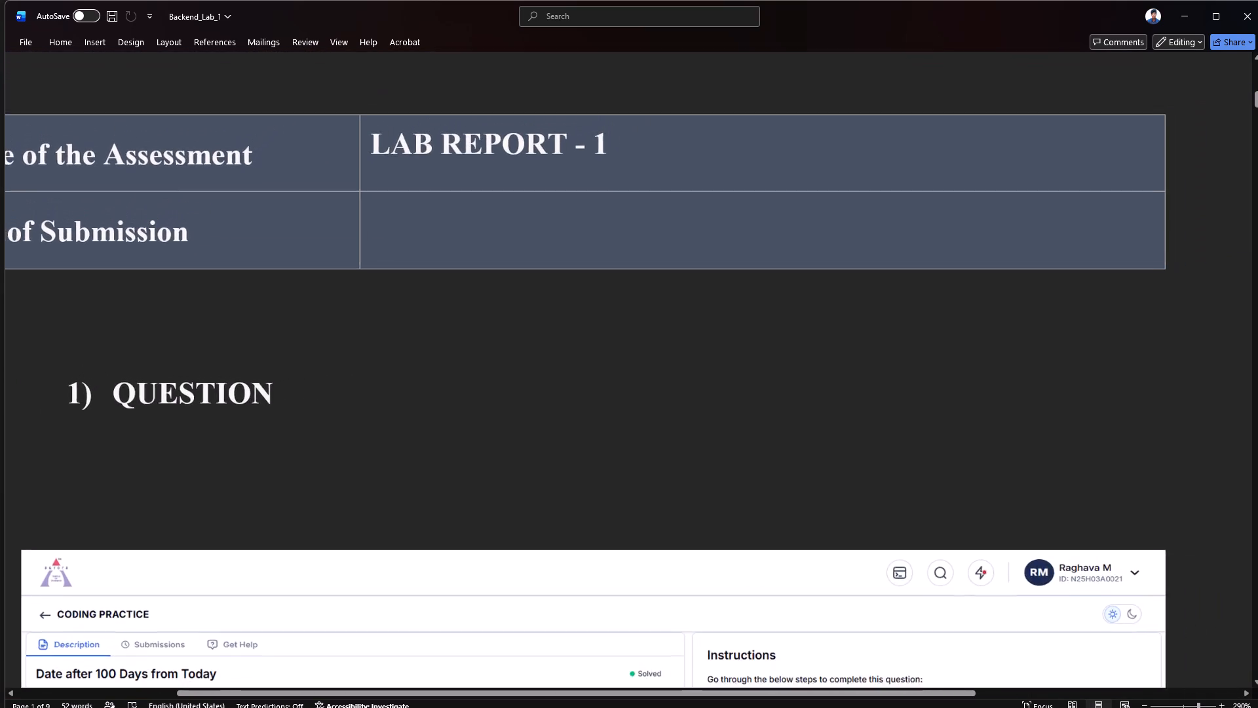
pyautogui.keyDown('ctrl'); pyautogui.scroll(-6, 999, 489); pyautogui.keyUp('ctrl')
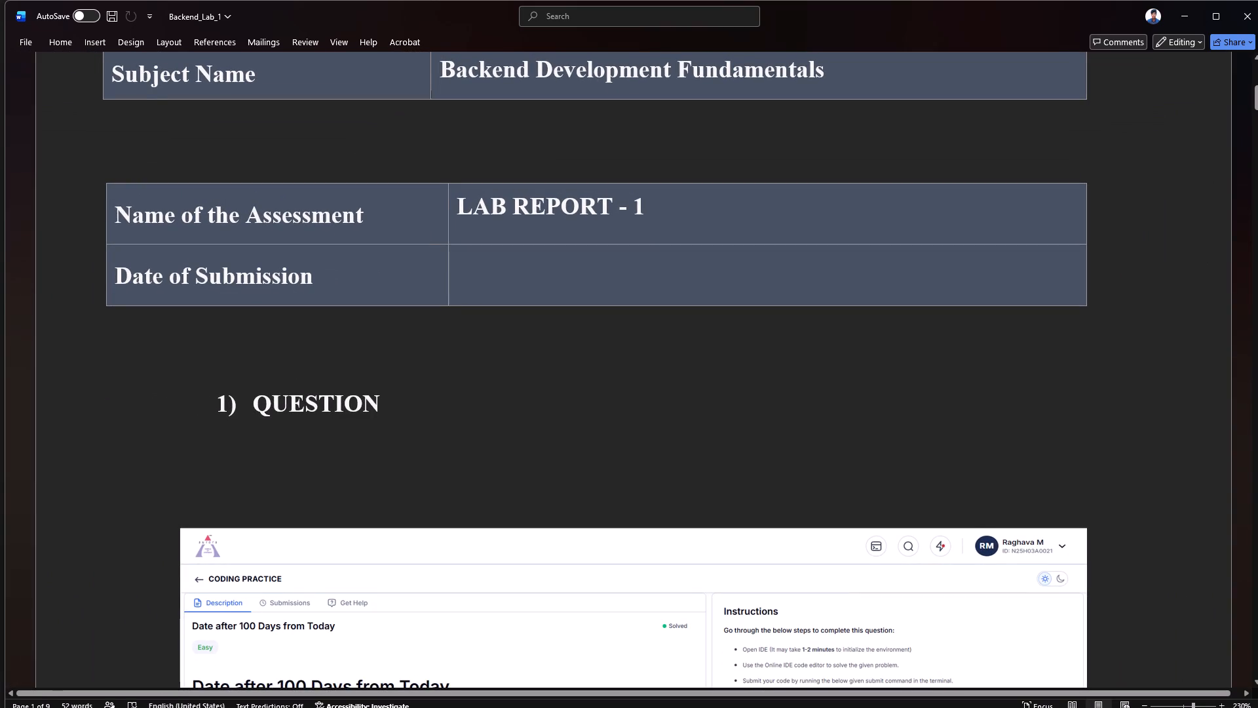
pyautogui.keyDown('ctrl'); pyautogui.scroll(-4, 1055, 497); pyautogui.keyUp('ctrl')
pyautogui.click(972, 526)
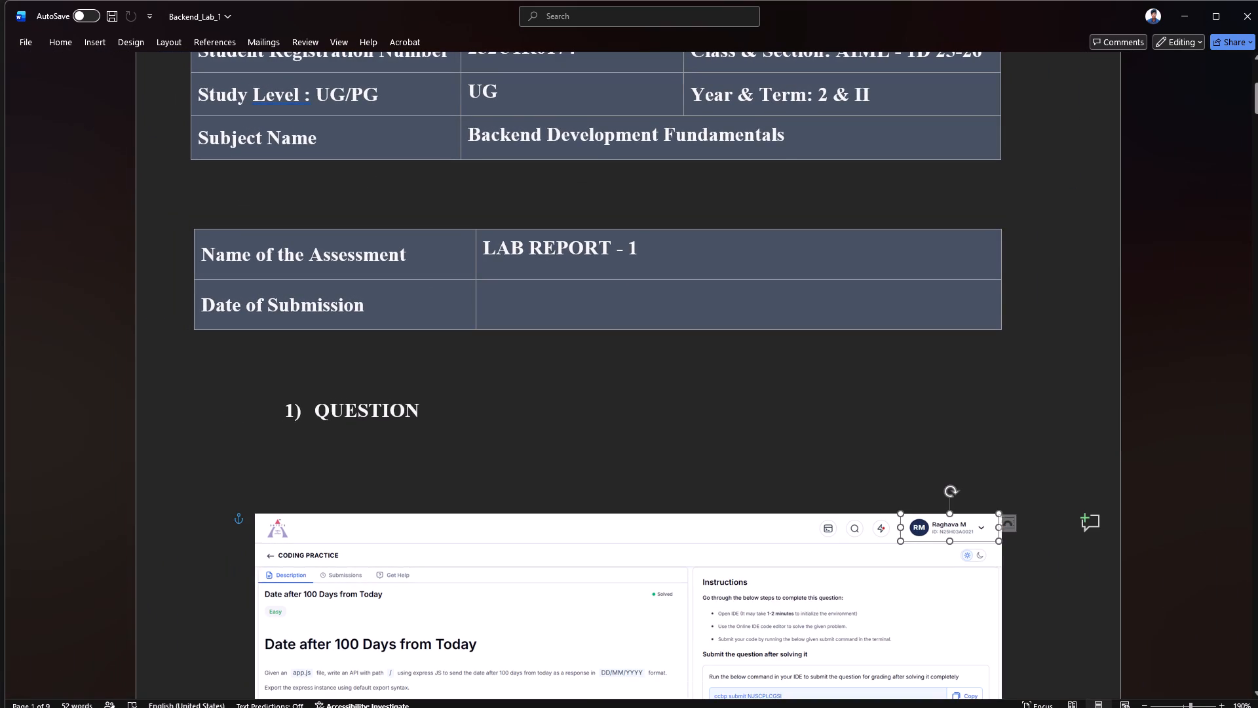
pyautogui.hotkey('ctrl', 'c')
pyautogui.scroll(-1, 988, 452)
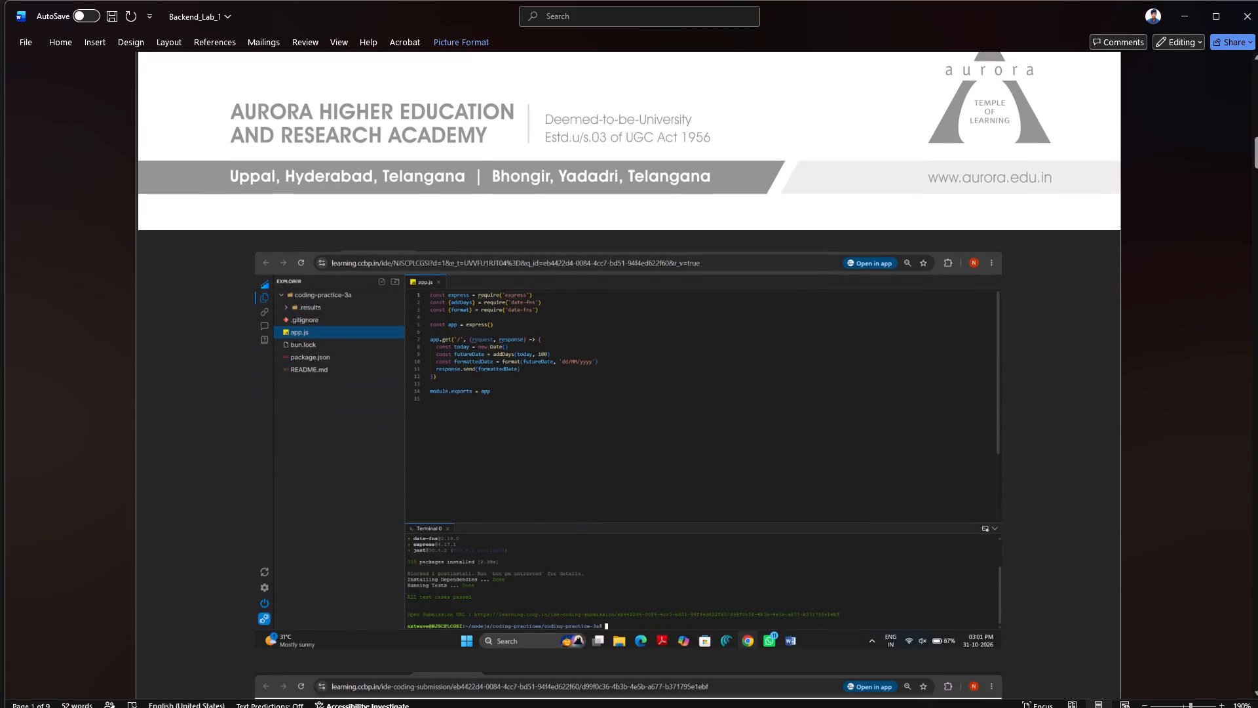
pyautogui.scroll(-1, 988, 452)
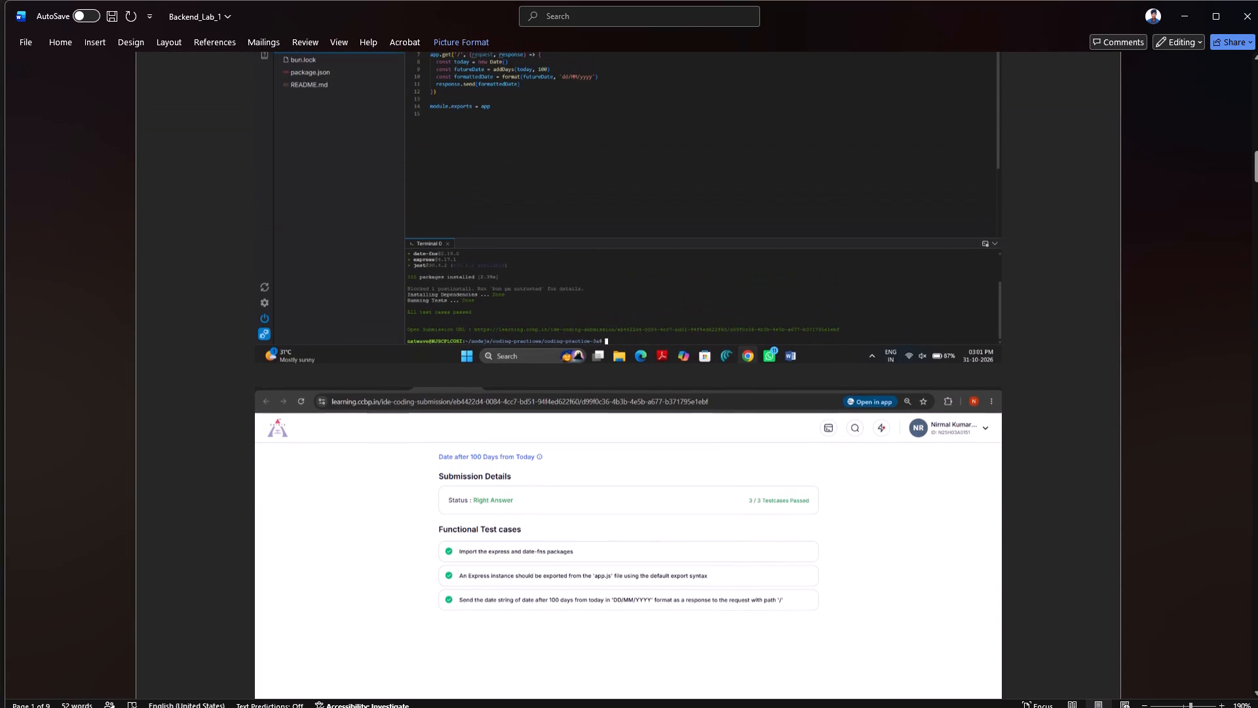
pyautogui.click(1042, 346)
pyautogui.hotkey('ctrl', 'v')
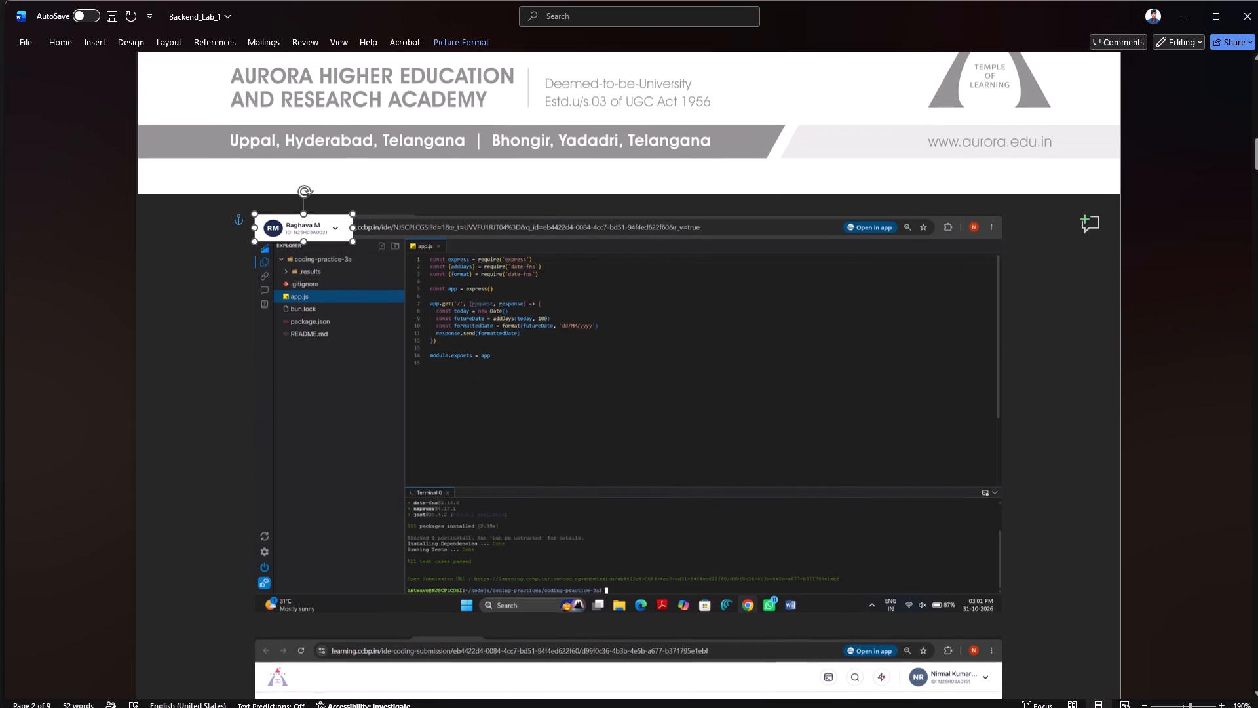
# Move the pasted badge down over the existing profile badge in the Submission Details screenshot's header.
pyautogui.moveTo(316, 228); pyautogui.dragTo(564, 434)
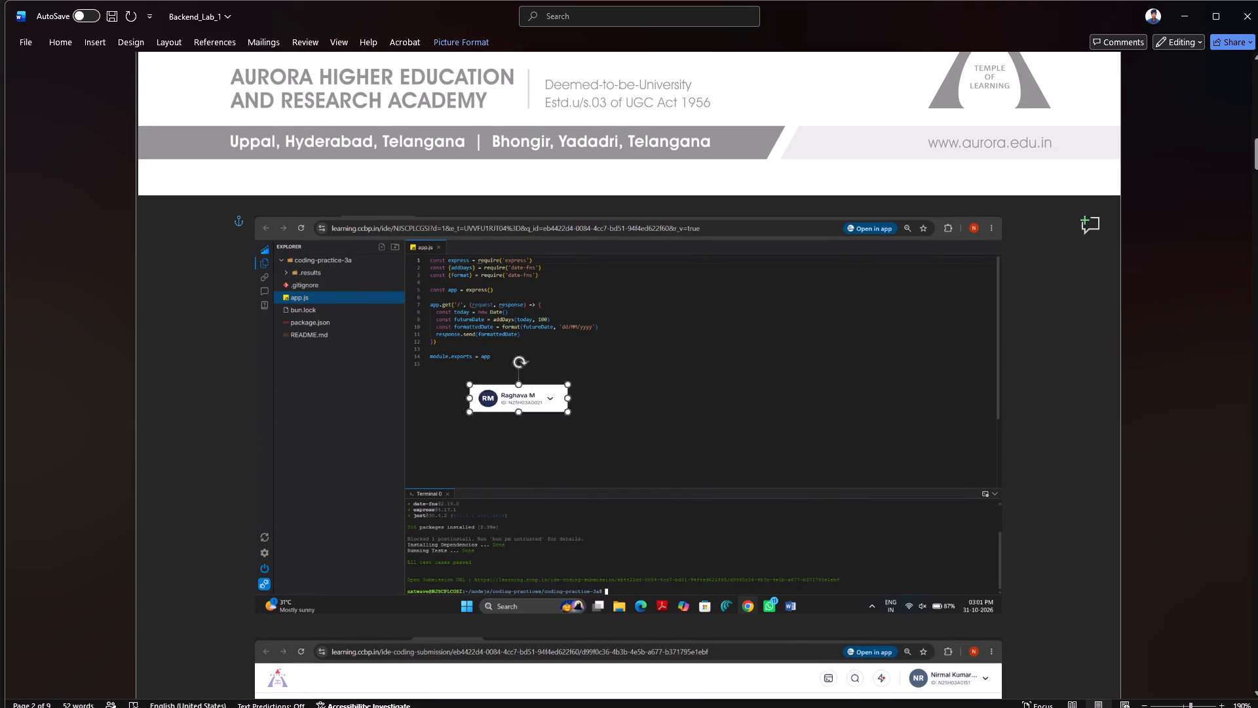
pyautogui.moveTo(564, 434); pyautogui.dragTo(793, 578)
pyautogui.scroll(-1, 822, 452)
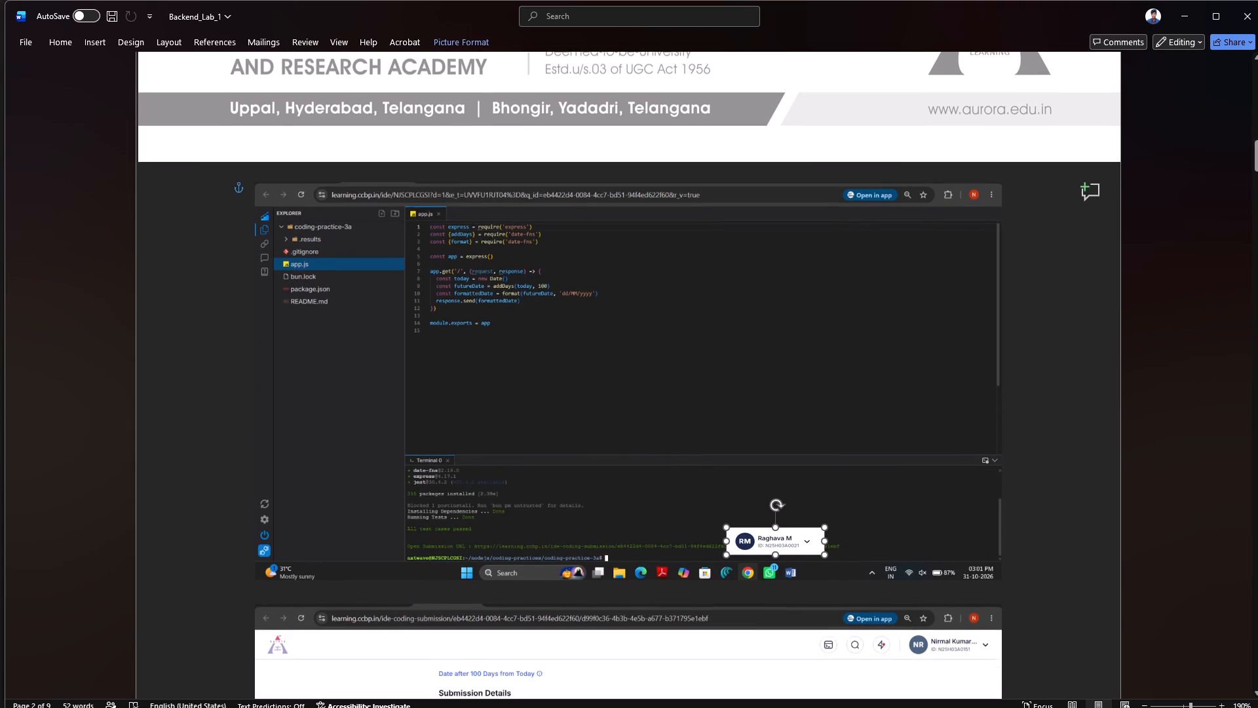
pyautogui.scroll(-1, 822, 452)
pyautogui.moveTo(794, 269); pyautogui.dragTo(966, 371)
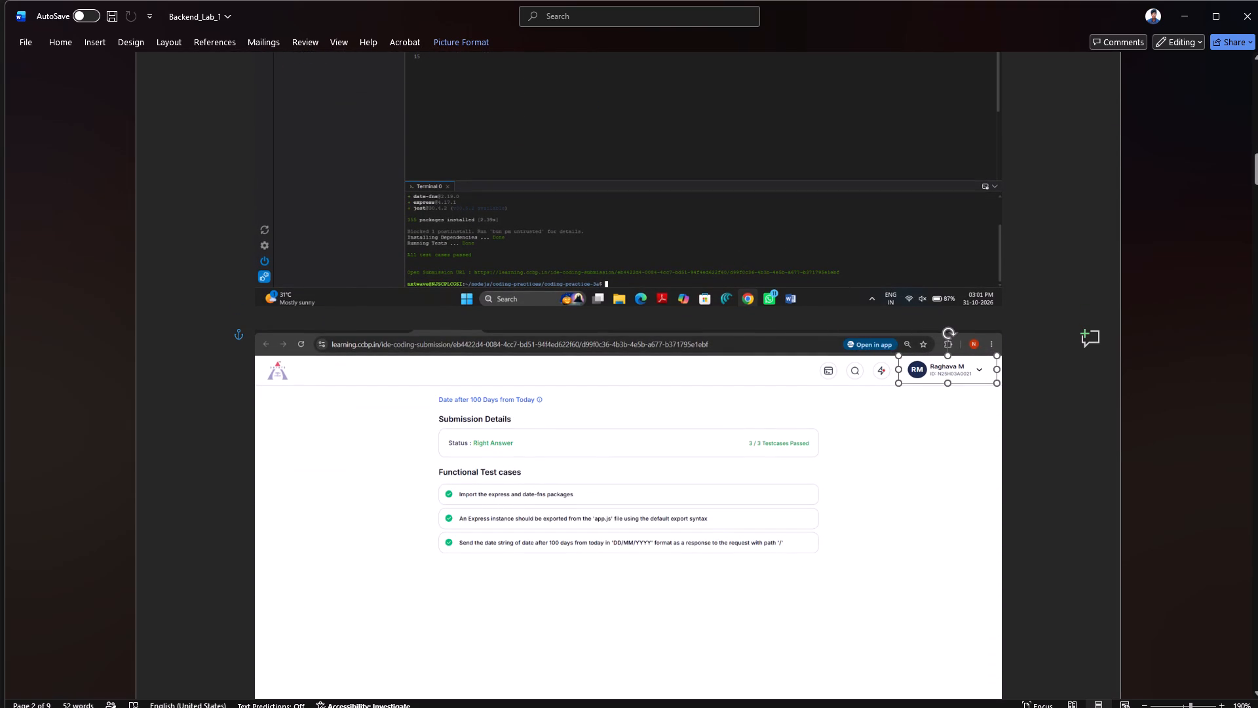
pyautogui.moveTo(966, 371); pyautogui.dragTo(968, 371)
pyautogui.click(1044, 347)
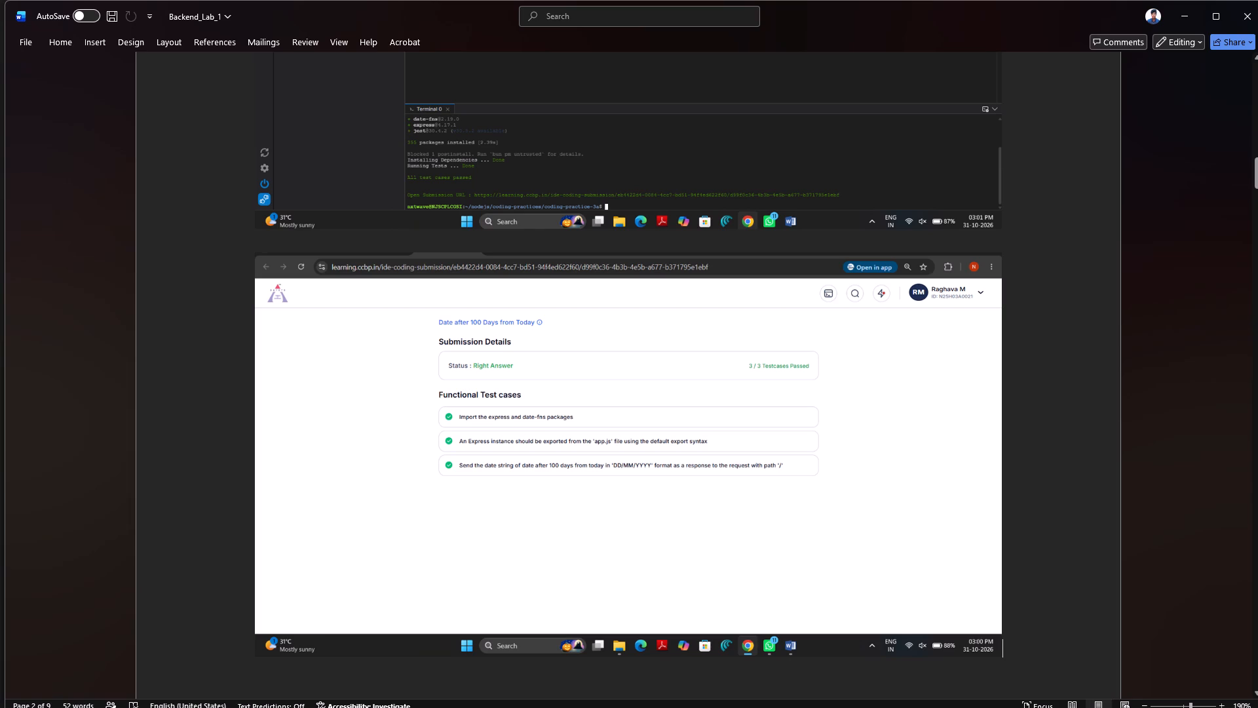
# Crop the browser address bar off the top of the Submission Details screenshot.
pyautogui.rightClick(897, 351)
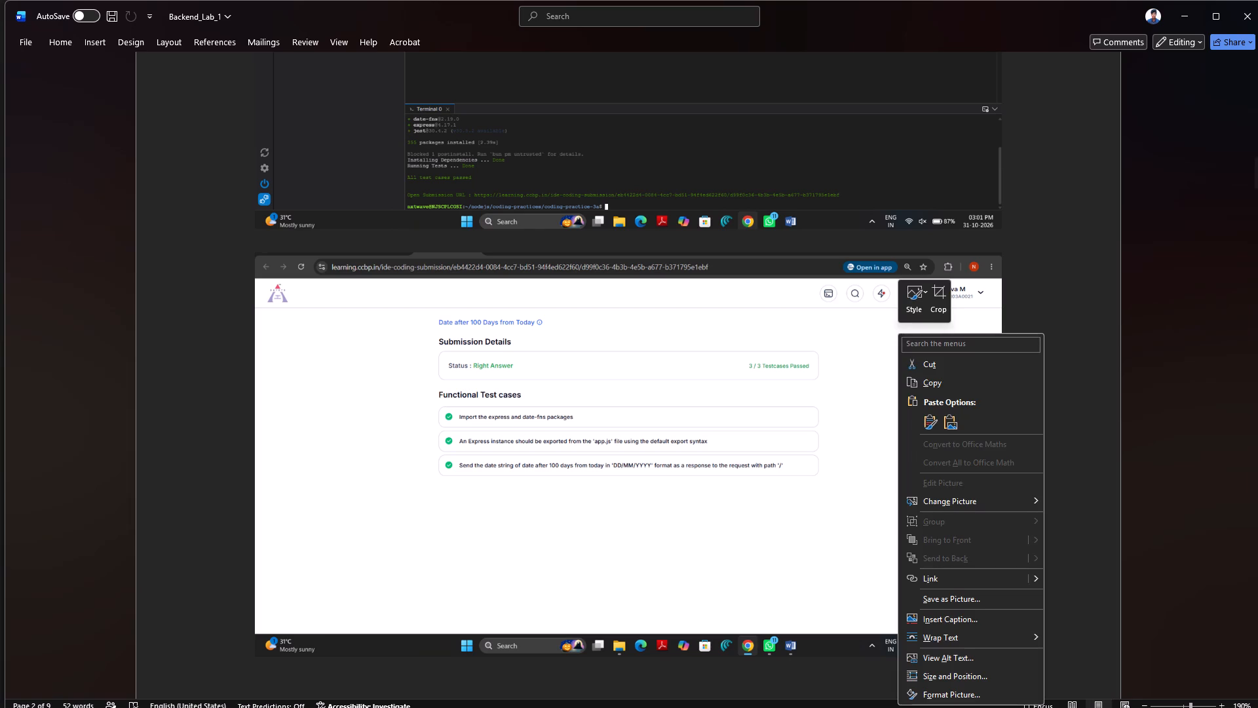
pyautogui.click(936, 294)
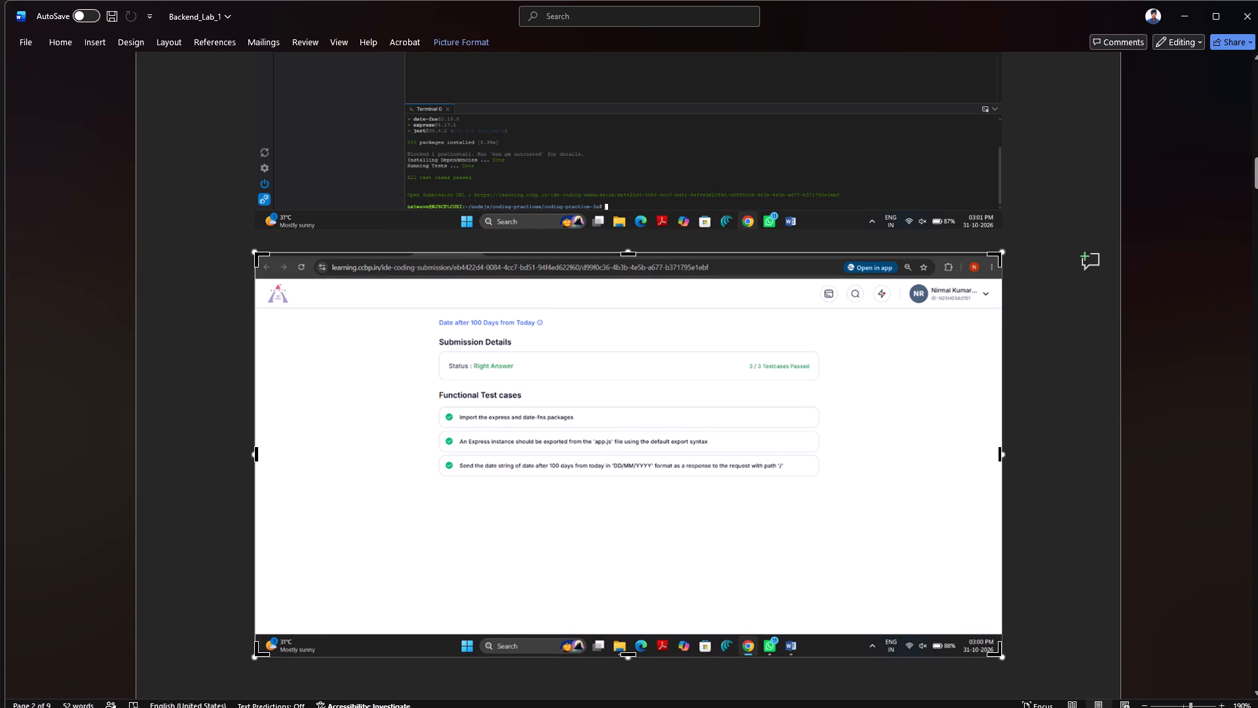
pyautogui.moveTo(624, 255); pyautogui.dragTo(624, 267)
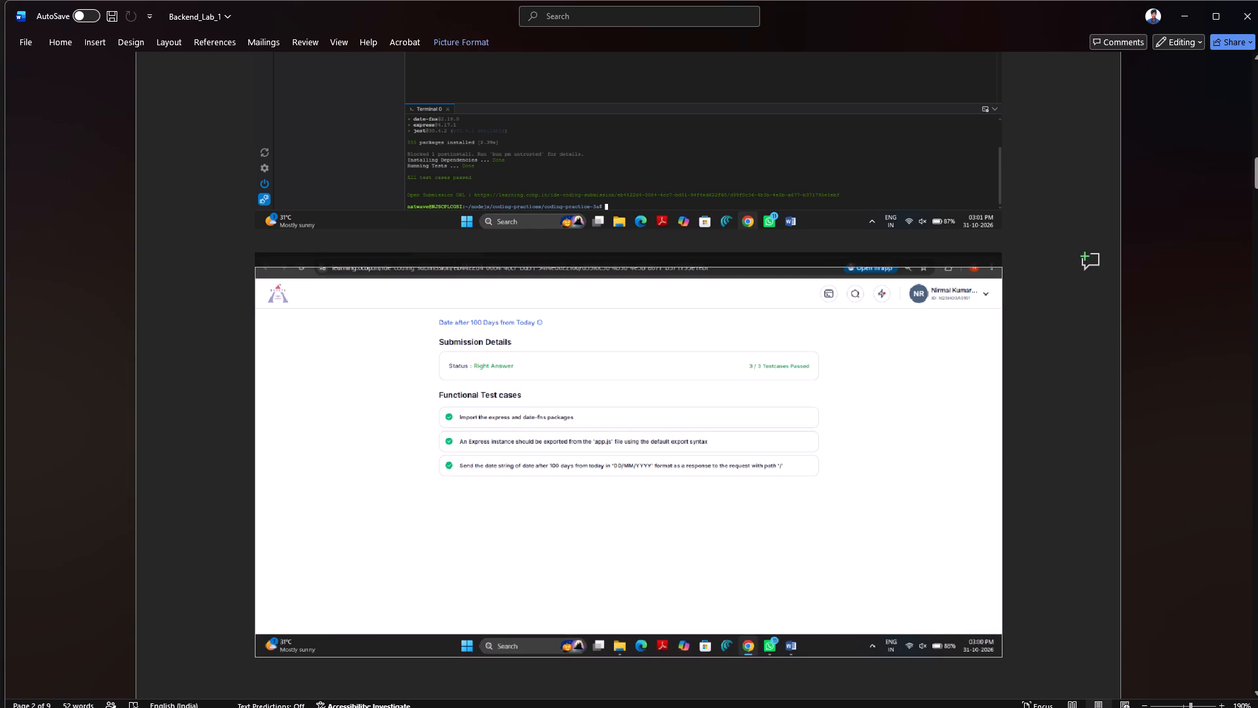
pyautogui.moveTo(624, 267); pyautogui.dragTo(628, 274)
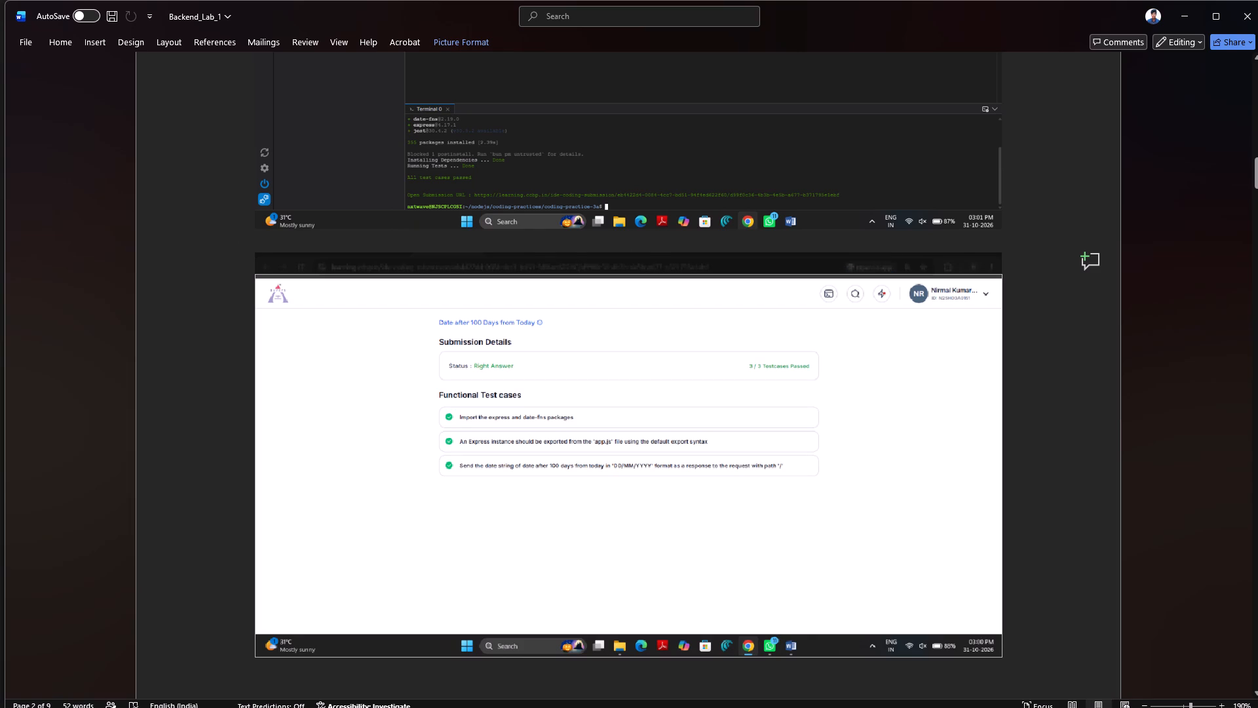
pyautogui.moveTo(628, 274); pyautogui.dragTo(628, 277)
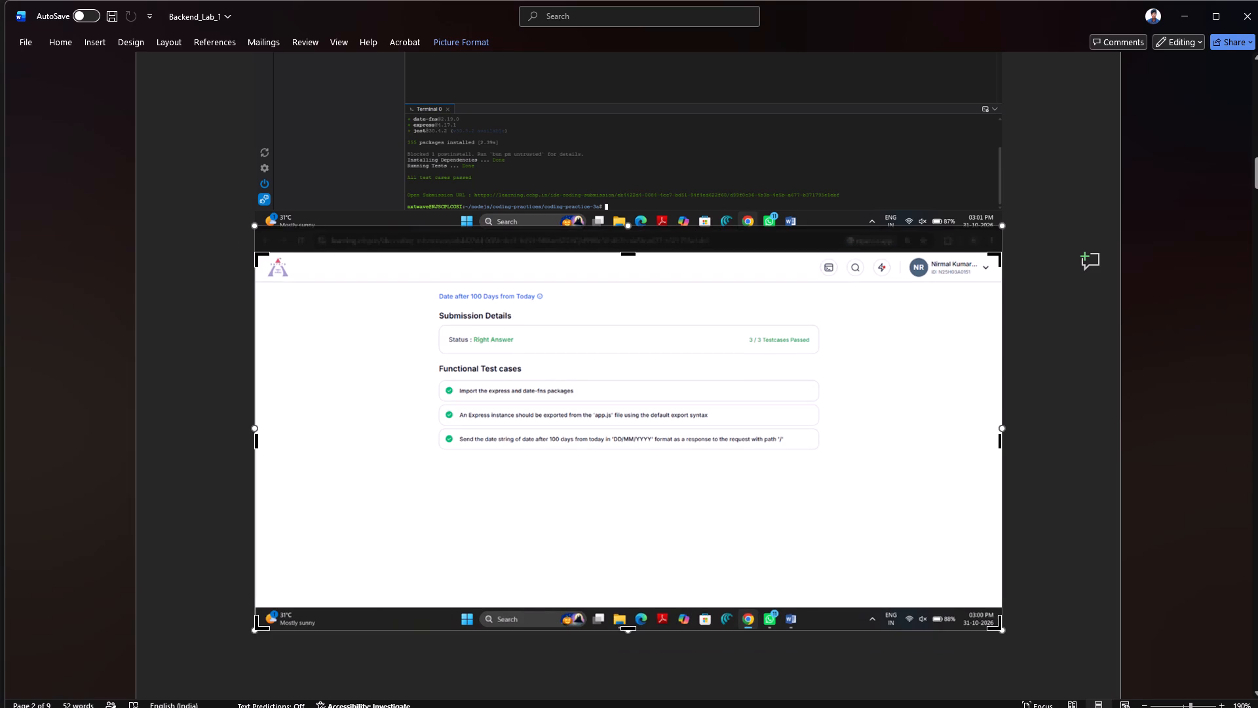
pyautogui.click(1112, 387)
# Crop the browser address bar off the top of the app.js code editor screenshot on page 2.
pyautogui.scroll(1, 1057, 383)
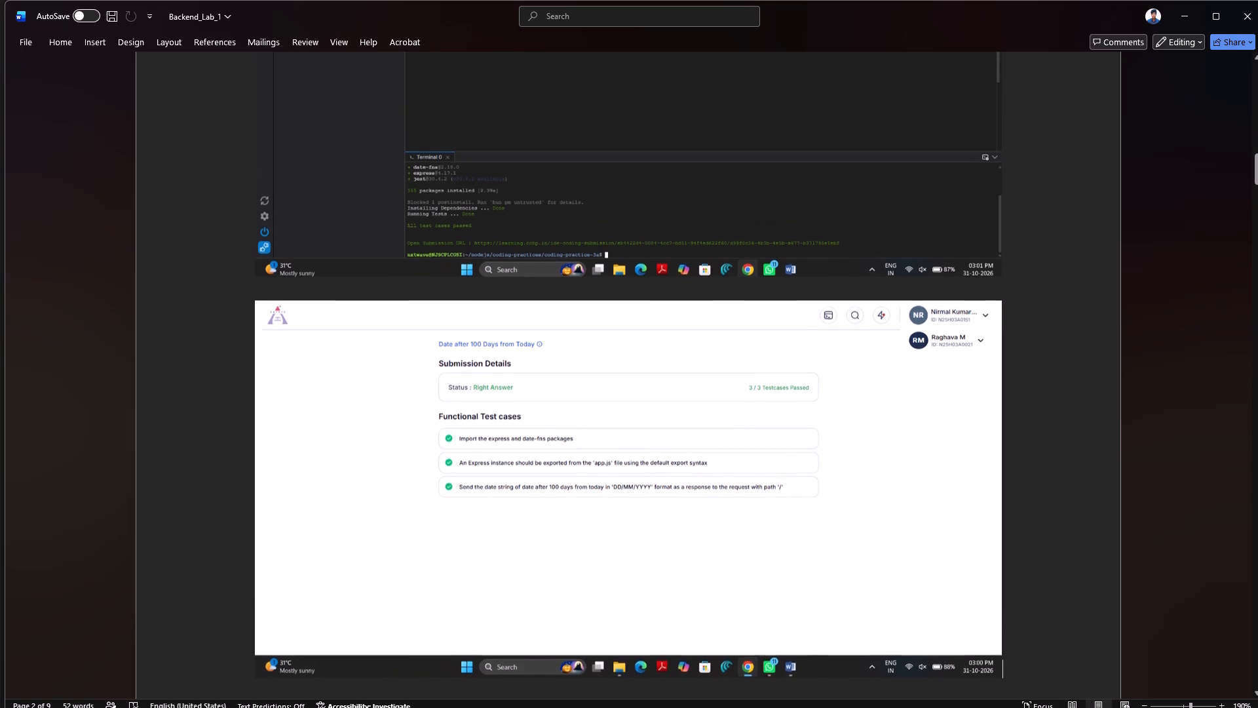
pyautogui.scroll(1, 1057, 383)
pyautogui.click(837, 436)
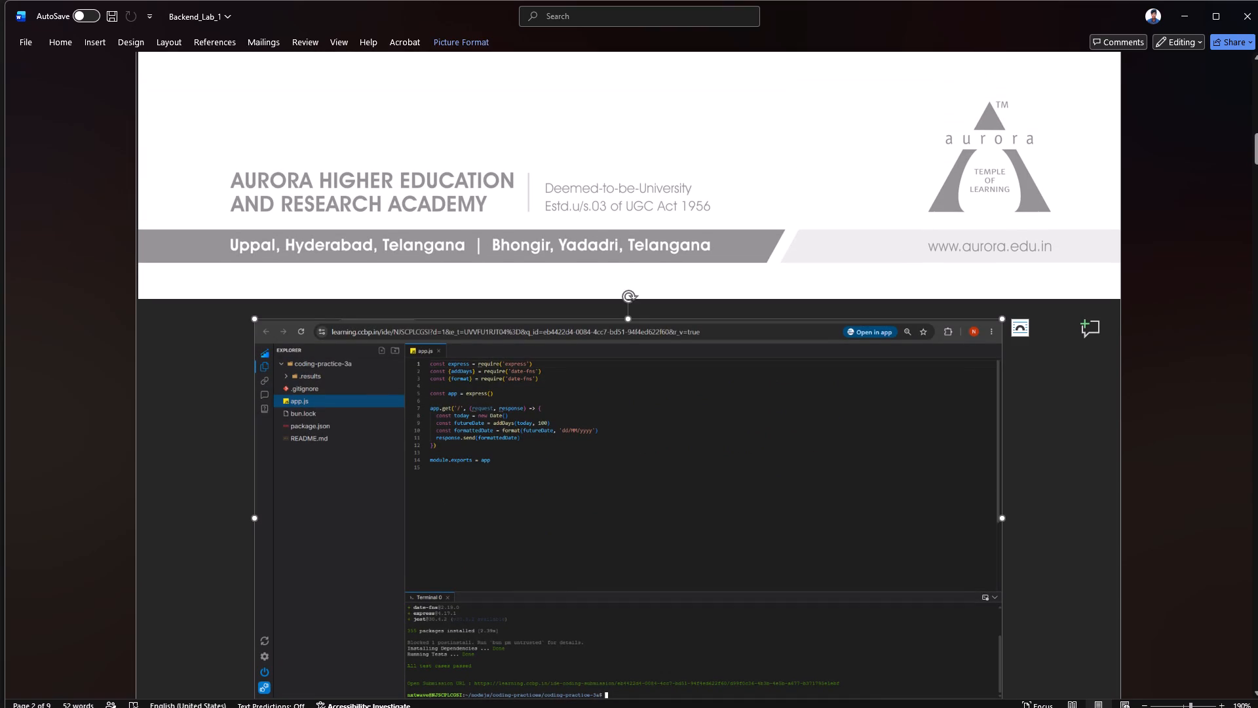
pyautogui.click(679, 328)
pyautogui.rightClick(679, 328)
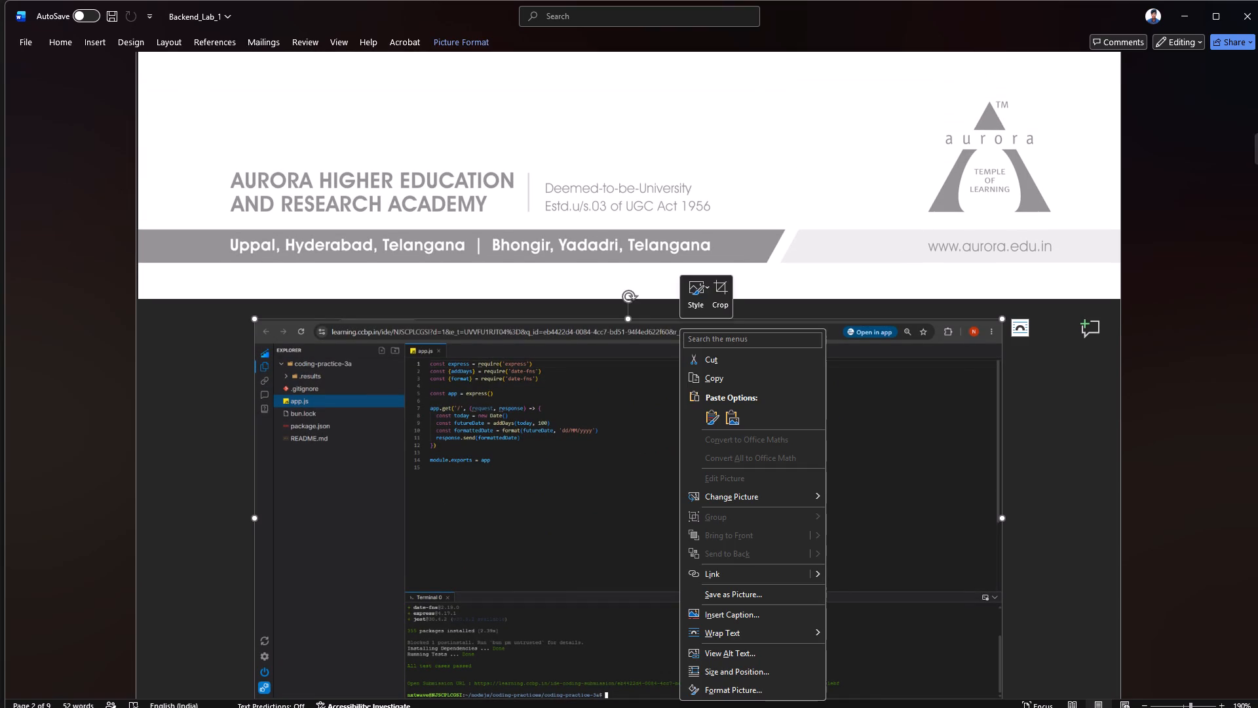
pyautogui.click(723, 296)
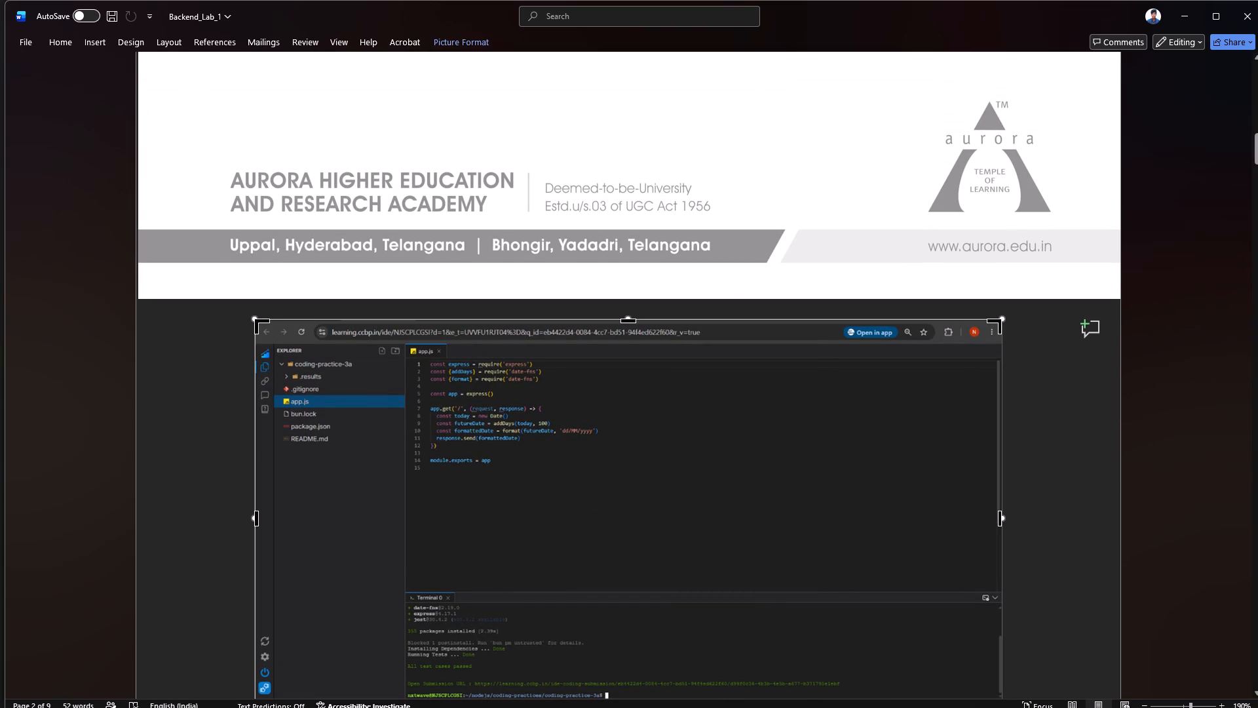
pyautogui.moveTo(629, 322); pyautogui.dragTo(631, 344)
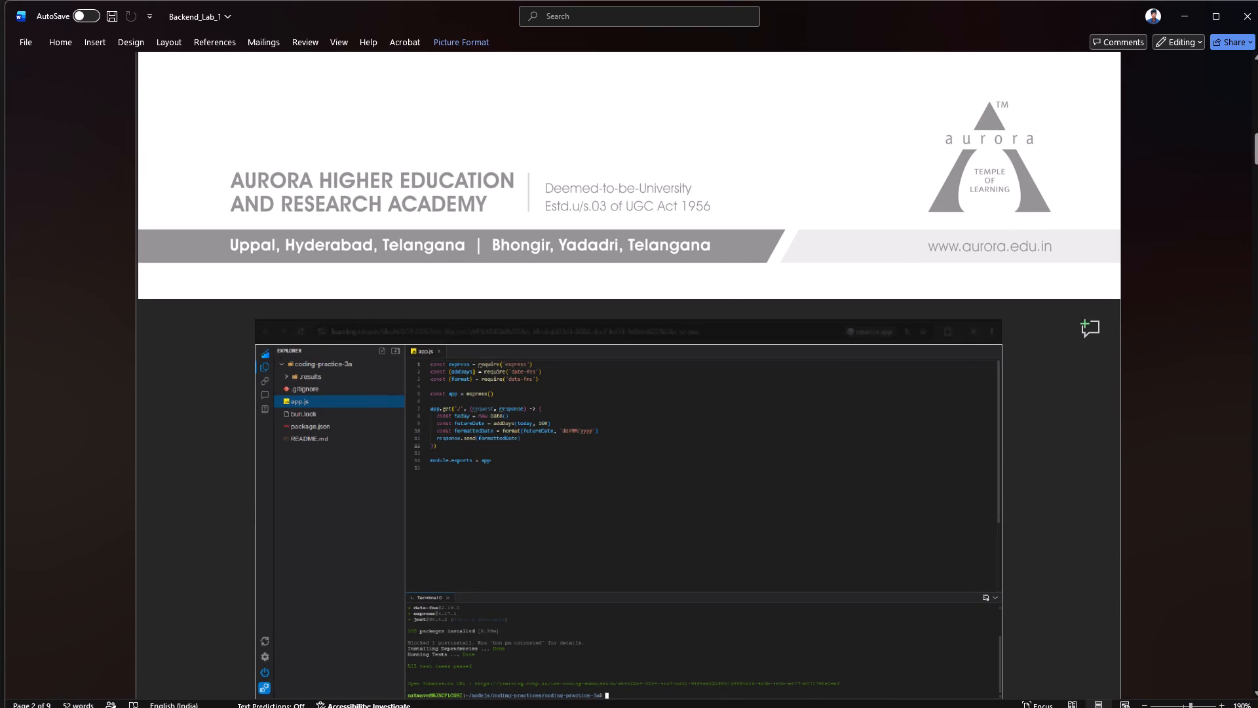
pyautogui.moveTo(631, 344); pyautogui.dragTo(631, 344)
pyautogui.click(1098, 442)
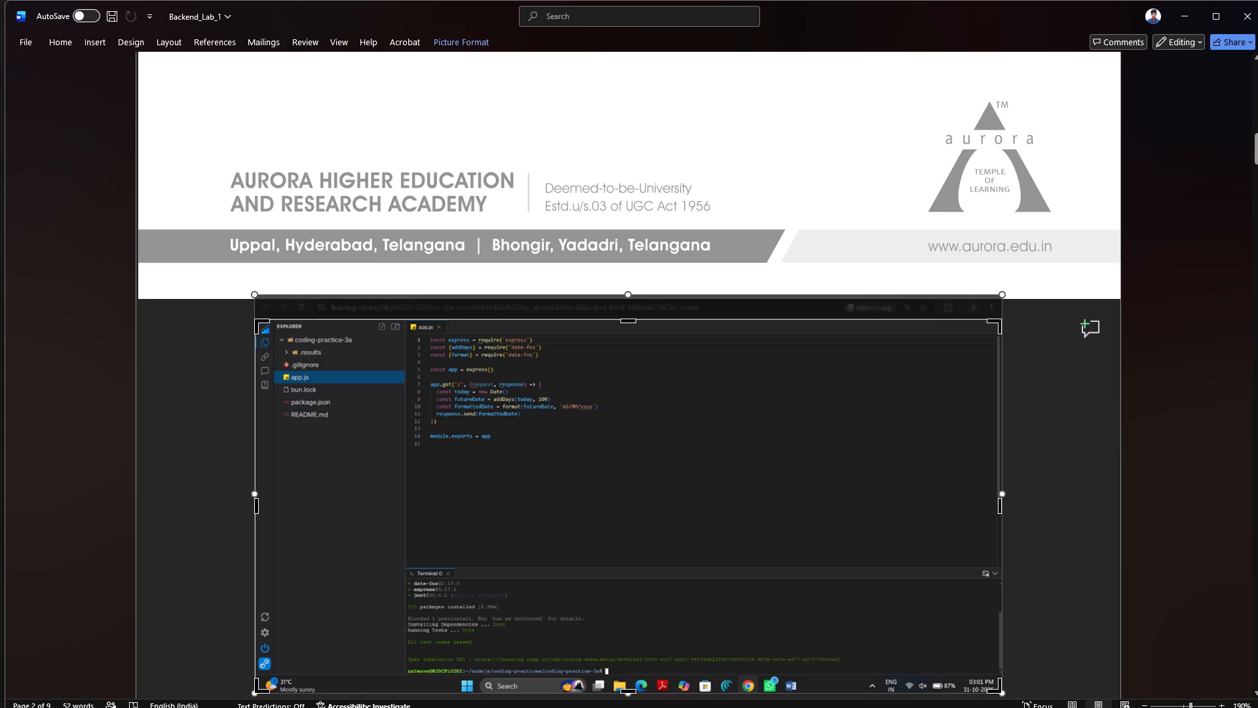
# Move the pasted badge up over the old profile badge in the cropped Submission Details screenshot's header, flush with its top edge.
pyautogui.scroll(-1, 1098, 442)
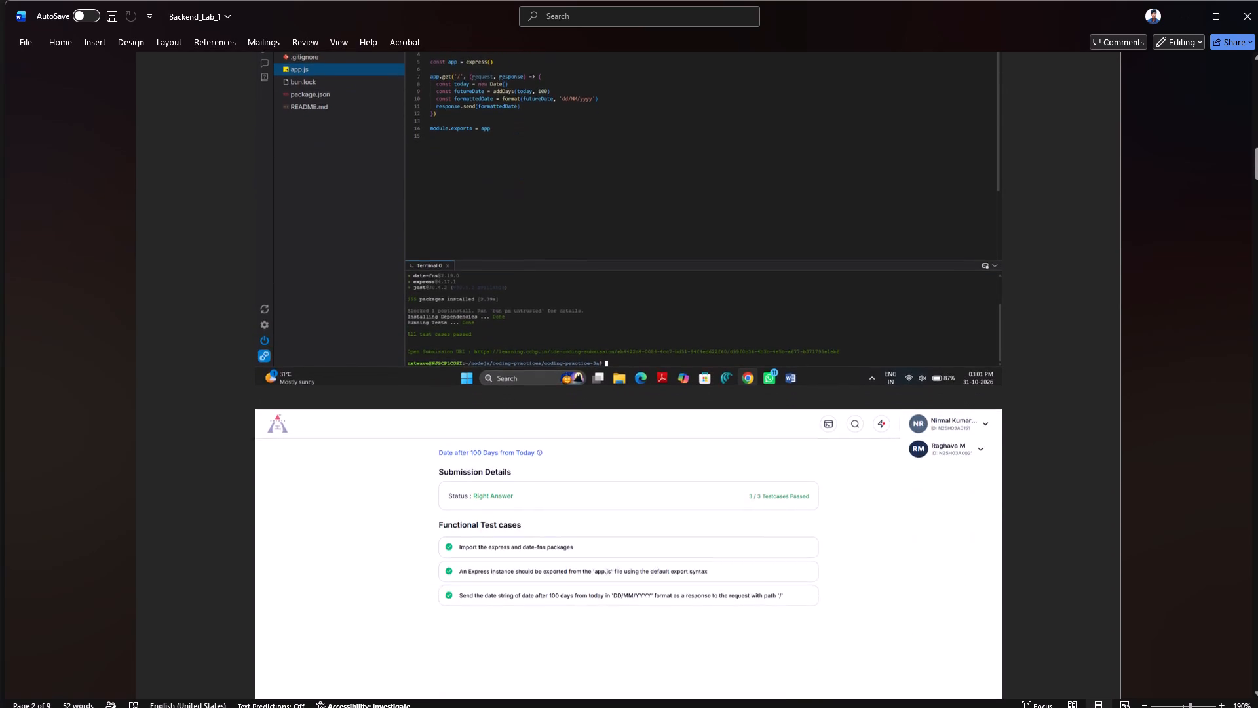
pyautogui.scroll(-2, 1098, 442)
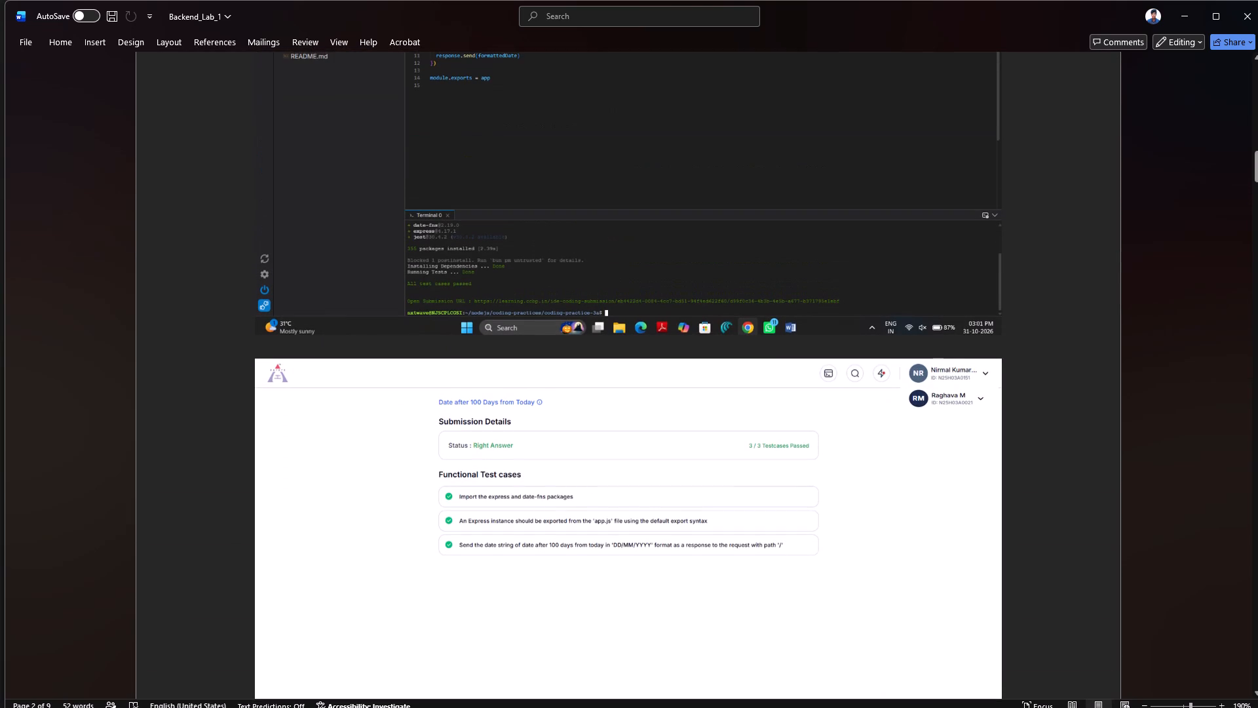
pyautogui.moveTo(968, 400); pyautogui.dragTo(972, 383)
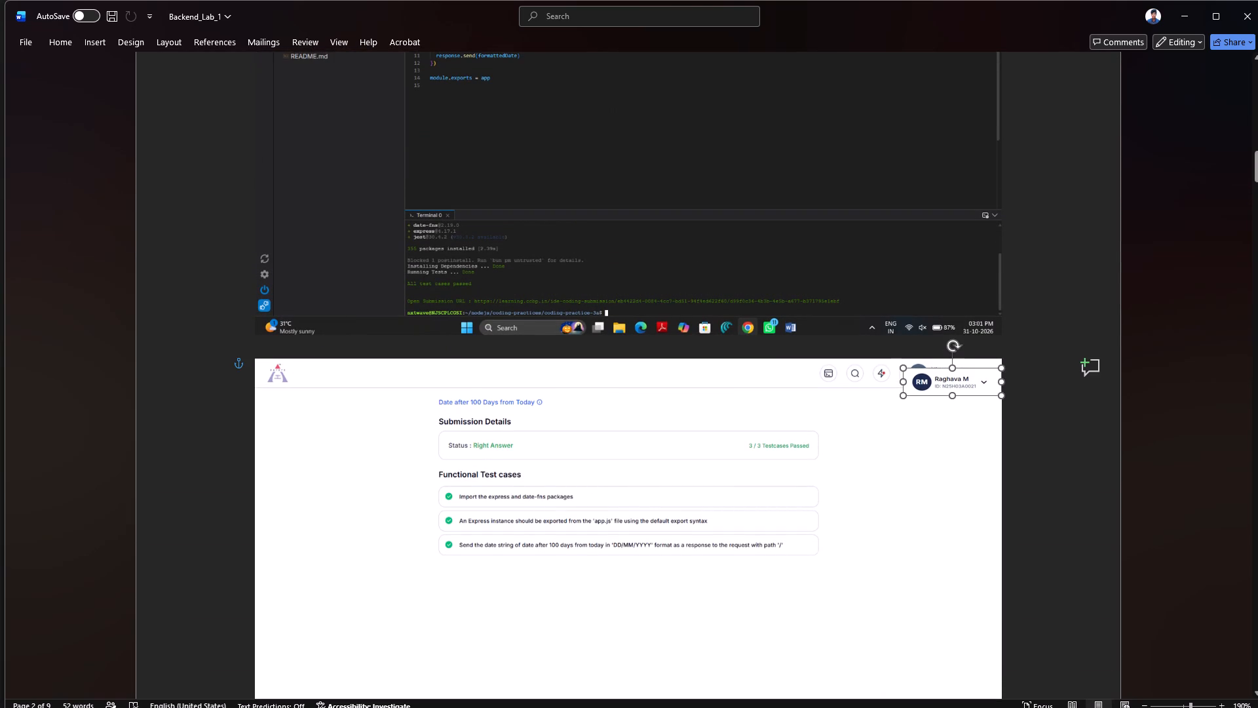
pyautogui.moveTo(972, 383); pyautogui.dragTo(971, 380)
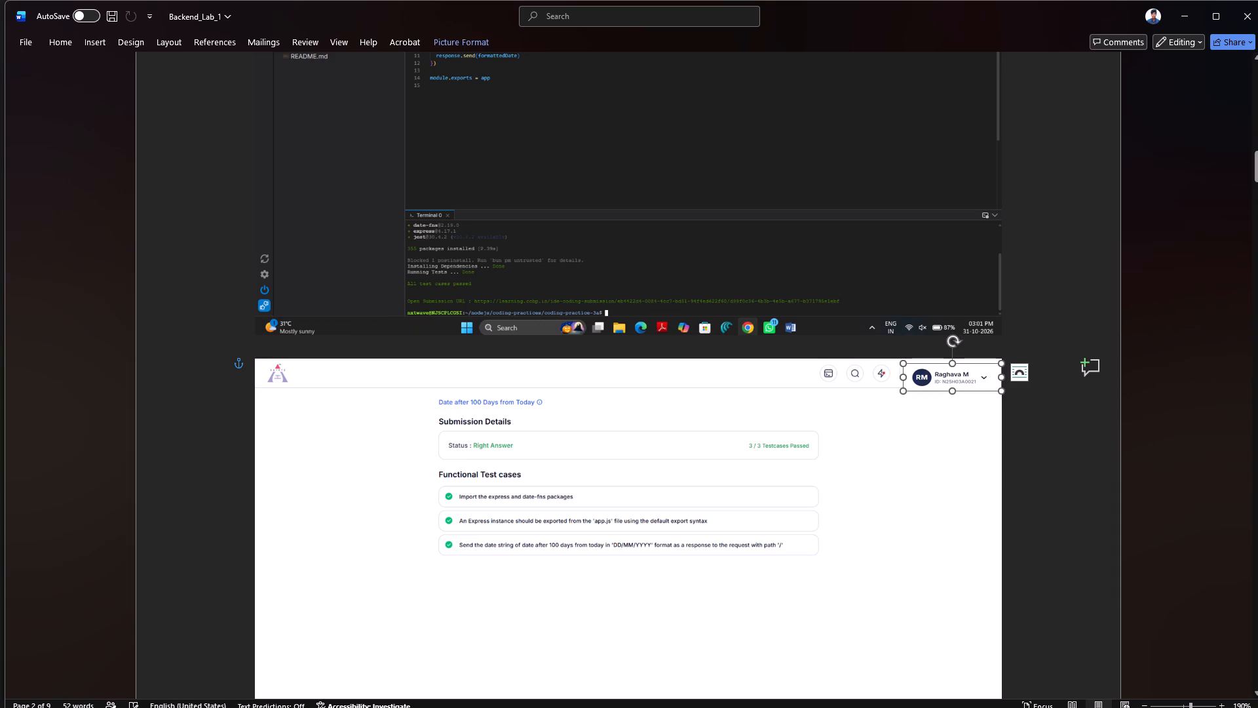
pyautogui.click(971, 380)
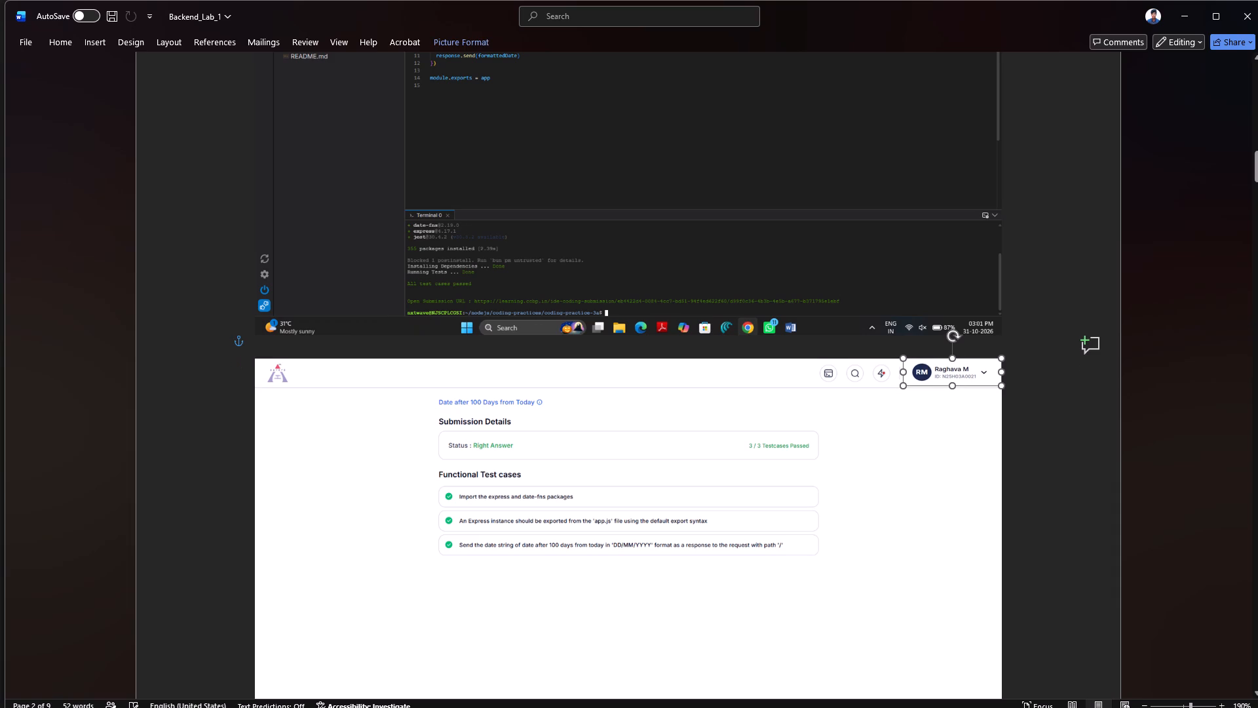
pyautogui.click(1025, 298)
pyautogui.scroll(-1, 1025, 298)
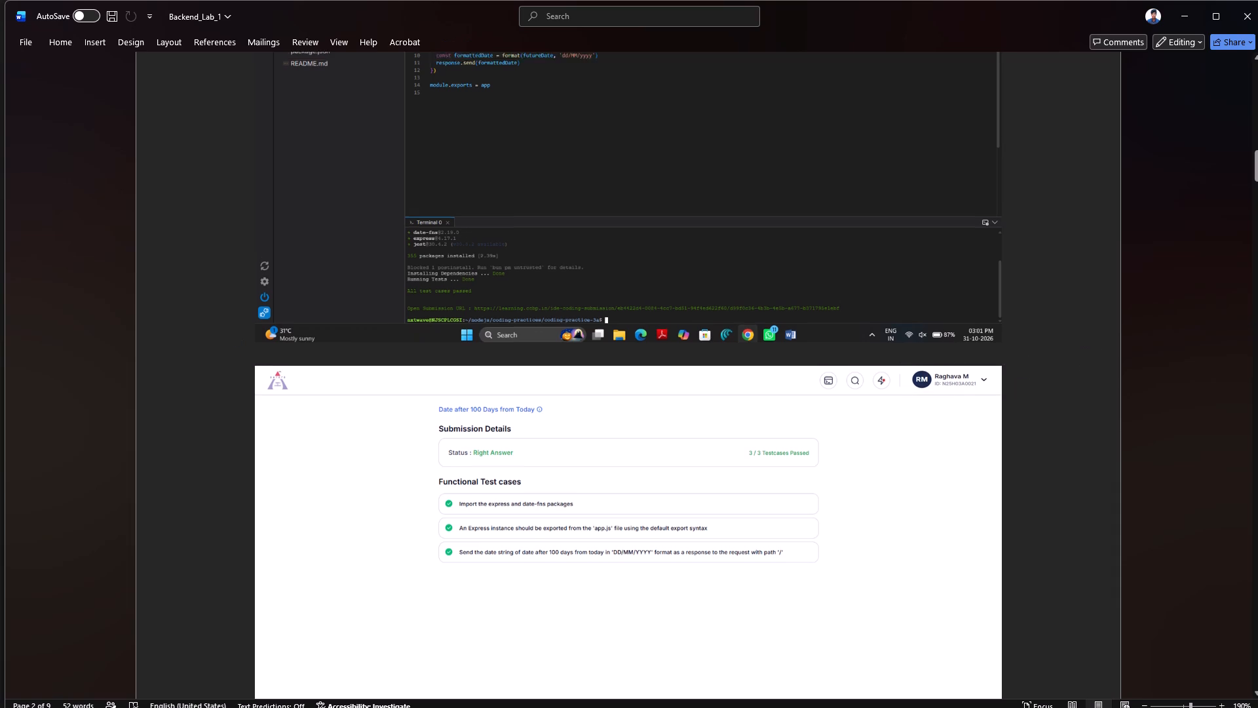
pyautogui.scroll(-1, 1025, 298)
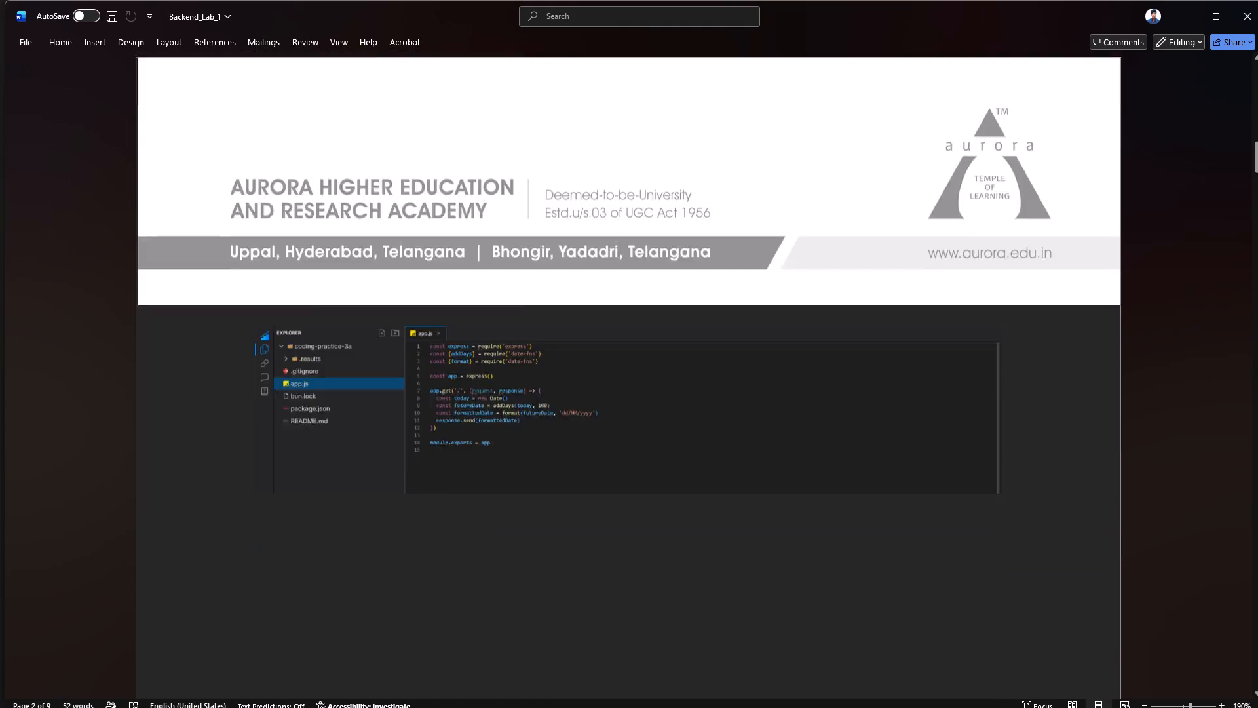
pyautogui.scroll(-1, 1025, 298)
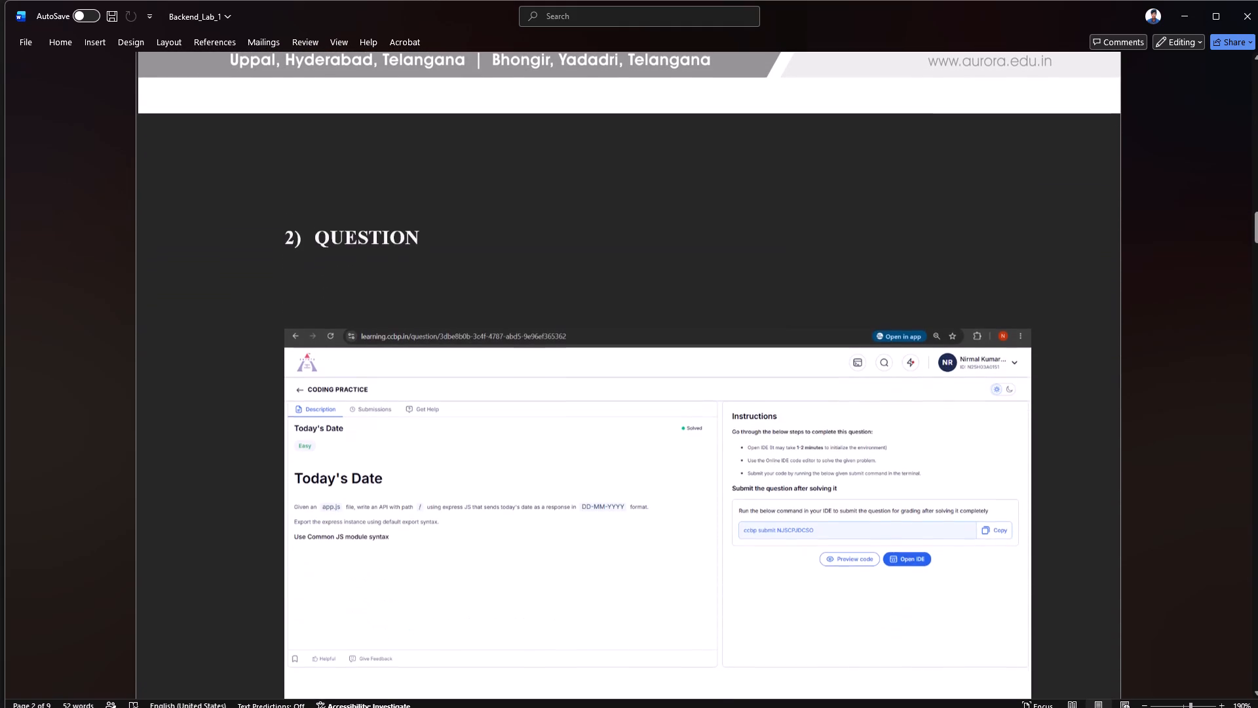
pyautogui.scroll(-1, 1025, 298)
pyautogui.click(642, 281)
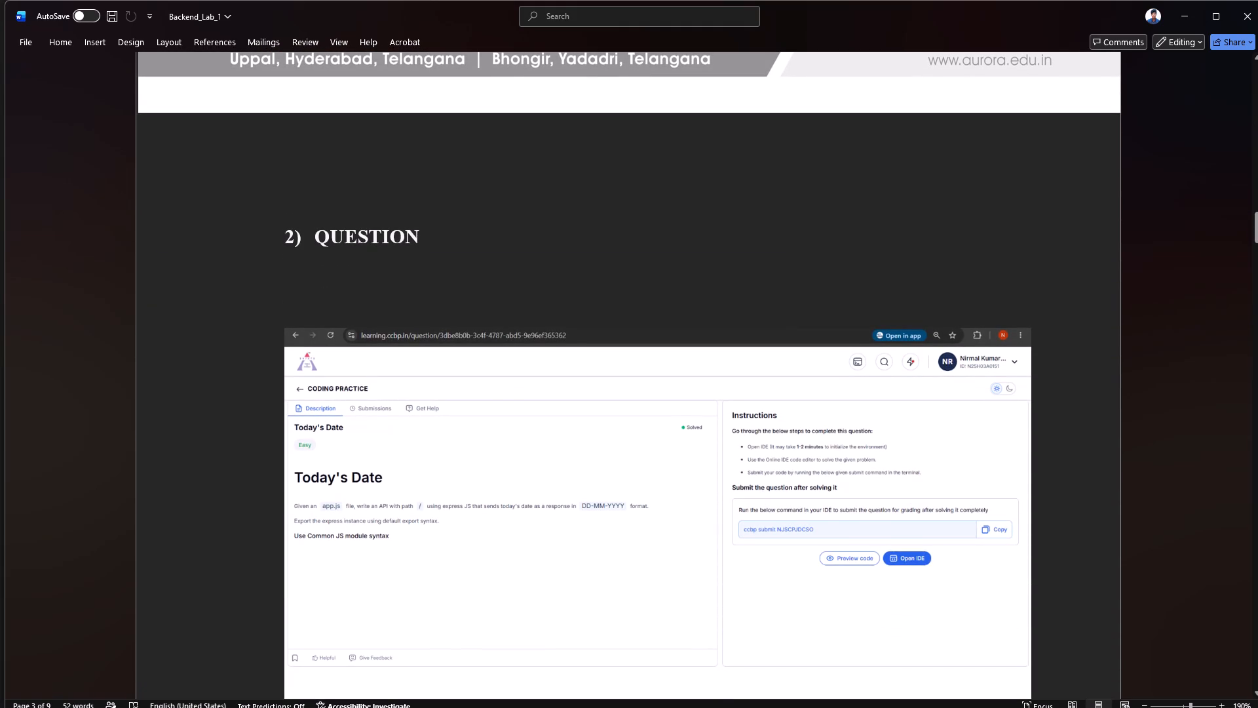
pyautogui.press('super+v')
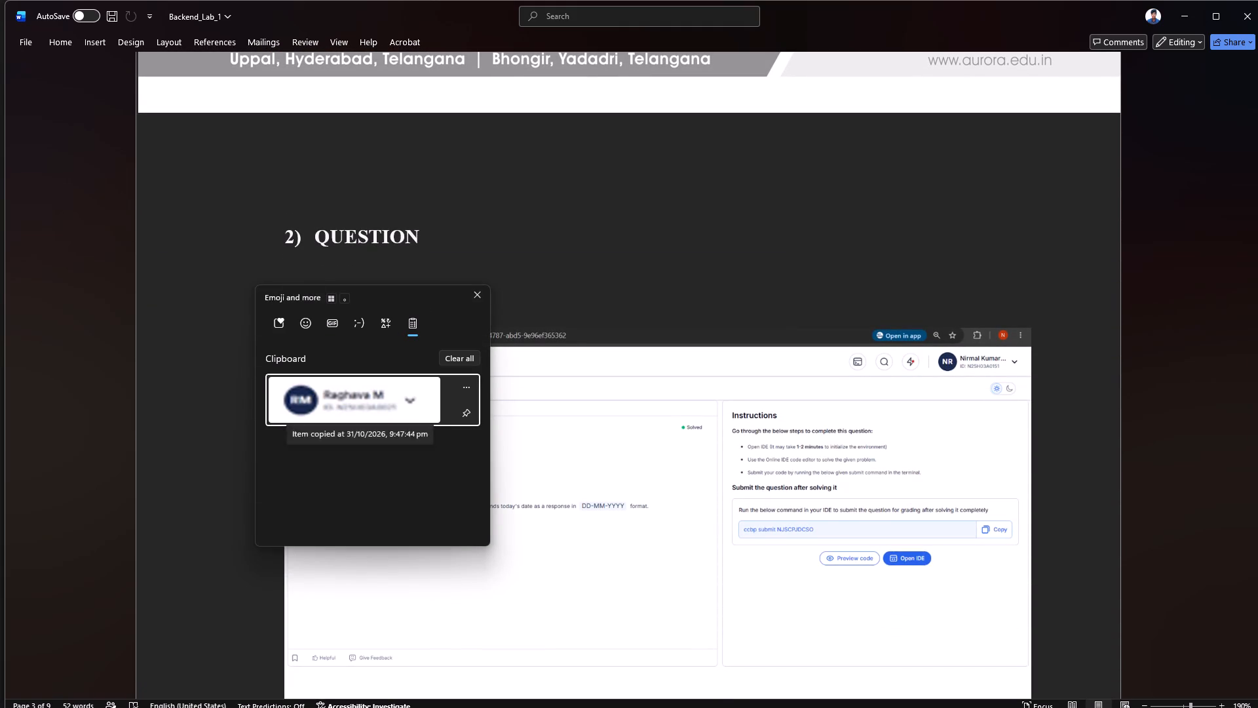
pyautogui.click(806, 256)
# Copy the profile badge from the Submission Details screenshot and paste it below the "2) QUESTION" heading on page 3.
pyautogui.scroll(1, 806, 256)
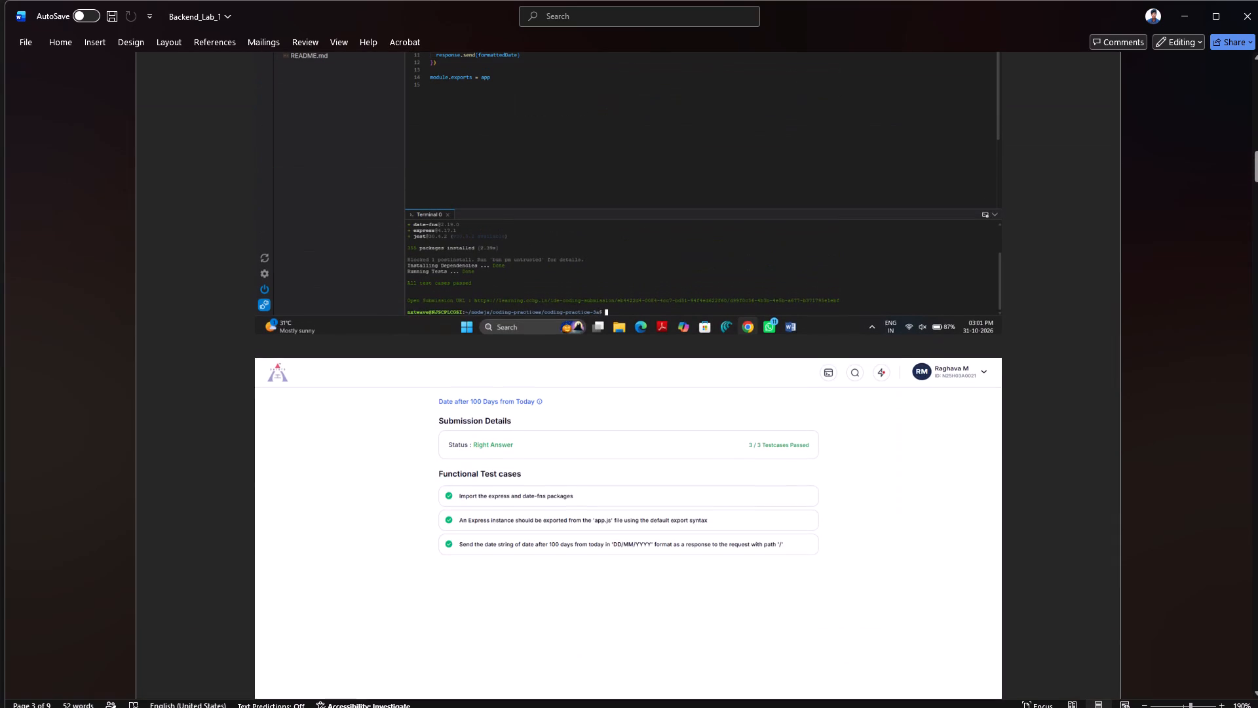
pyautogui.click(955, 371)
pyautogui.hotkey('ctrl', 'c')
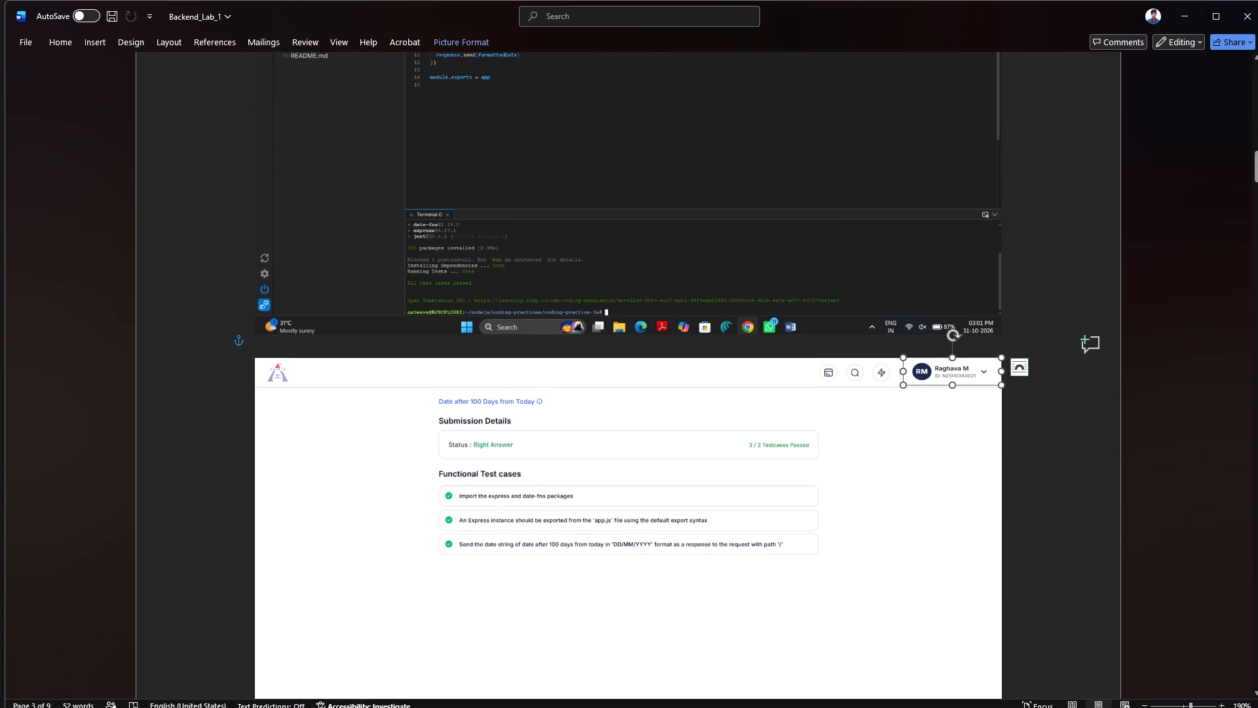
pyautogui.scroll(-1, 955, 371)
pyautogui.click(820, 366)
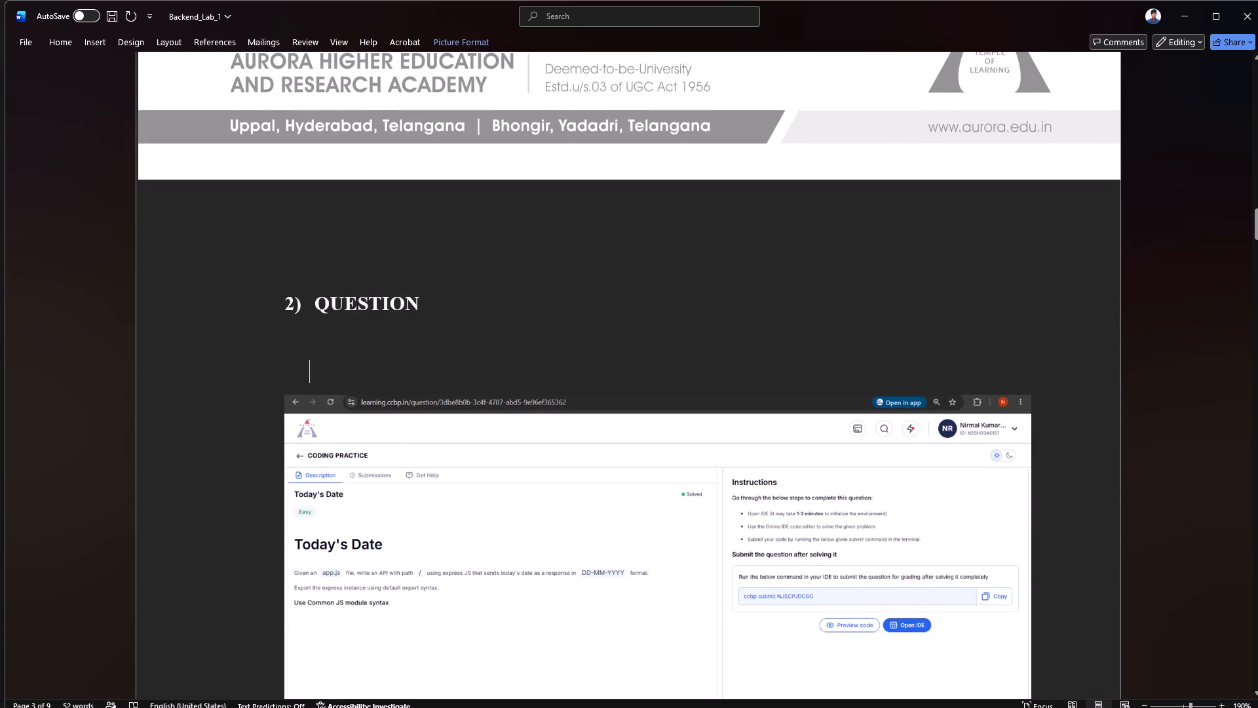
pyautogui.hotkey('ctrl', 'v')
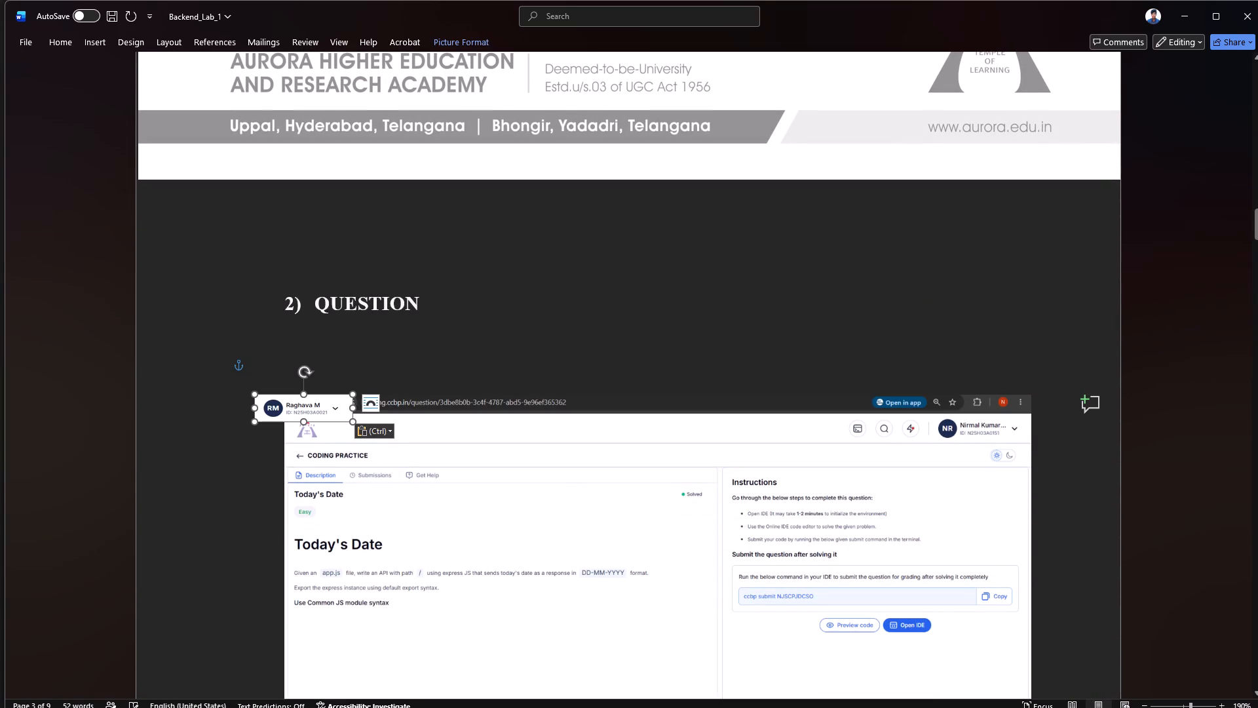
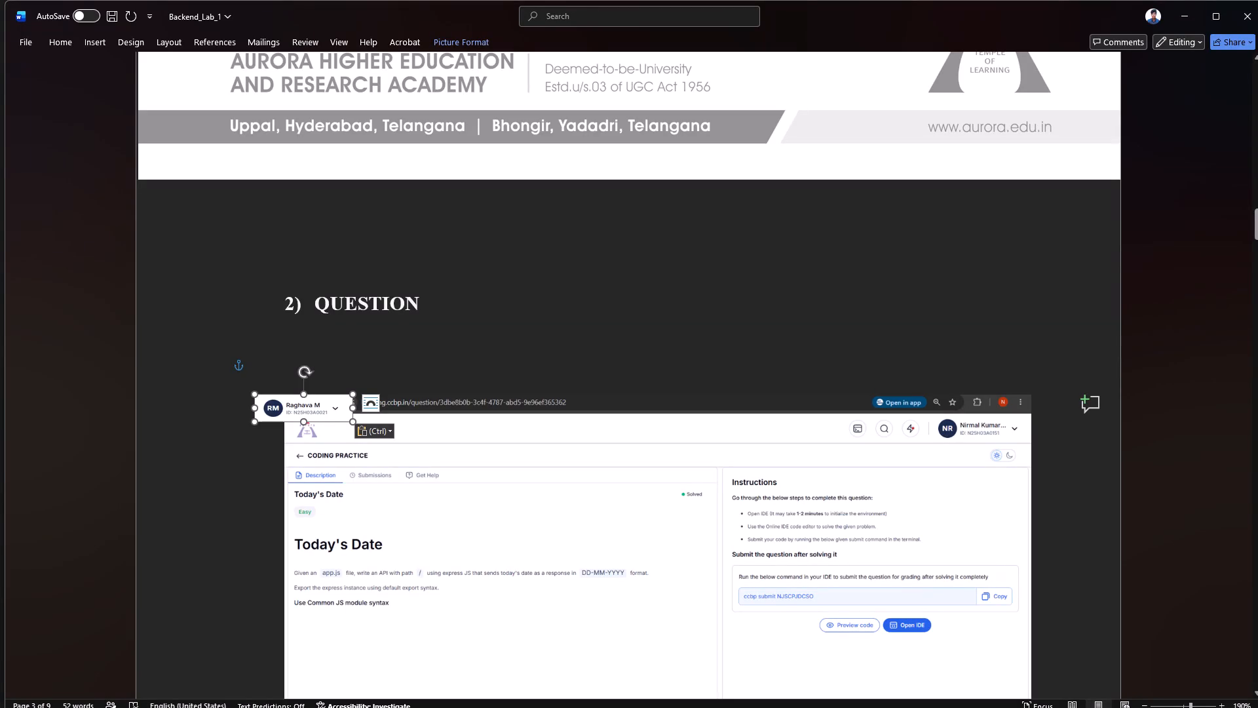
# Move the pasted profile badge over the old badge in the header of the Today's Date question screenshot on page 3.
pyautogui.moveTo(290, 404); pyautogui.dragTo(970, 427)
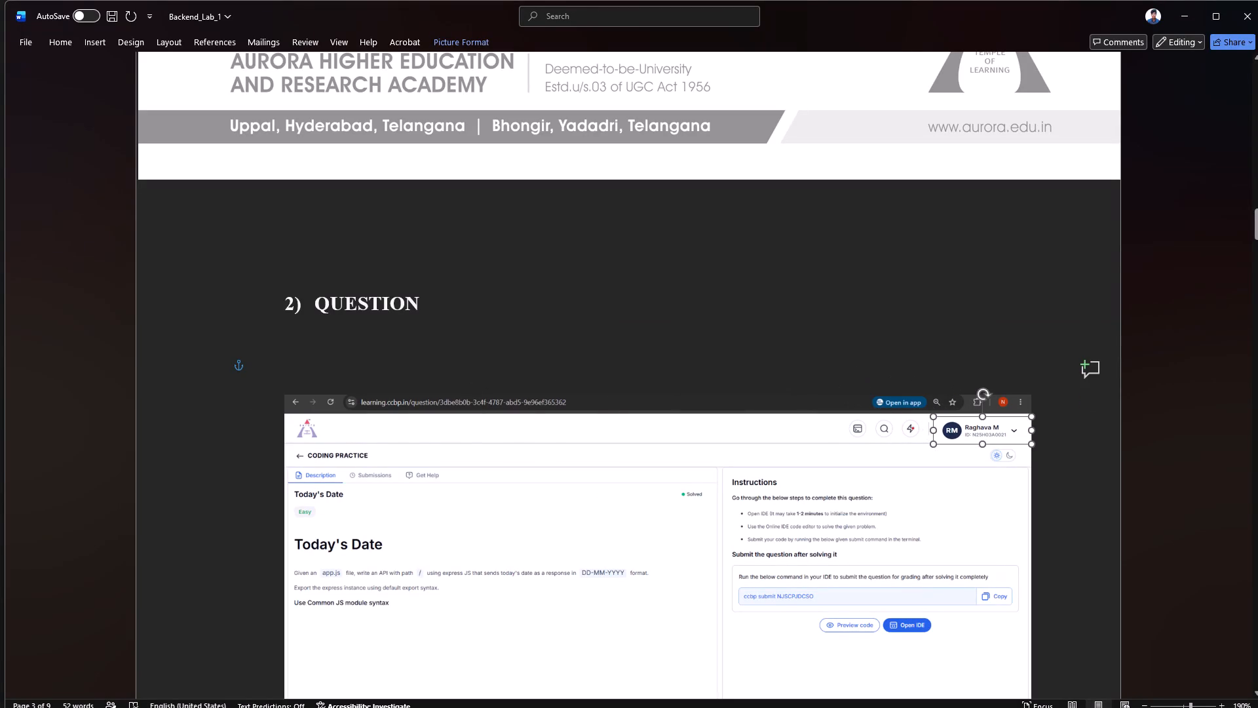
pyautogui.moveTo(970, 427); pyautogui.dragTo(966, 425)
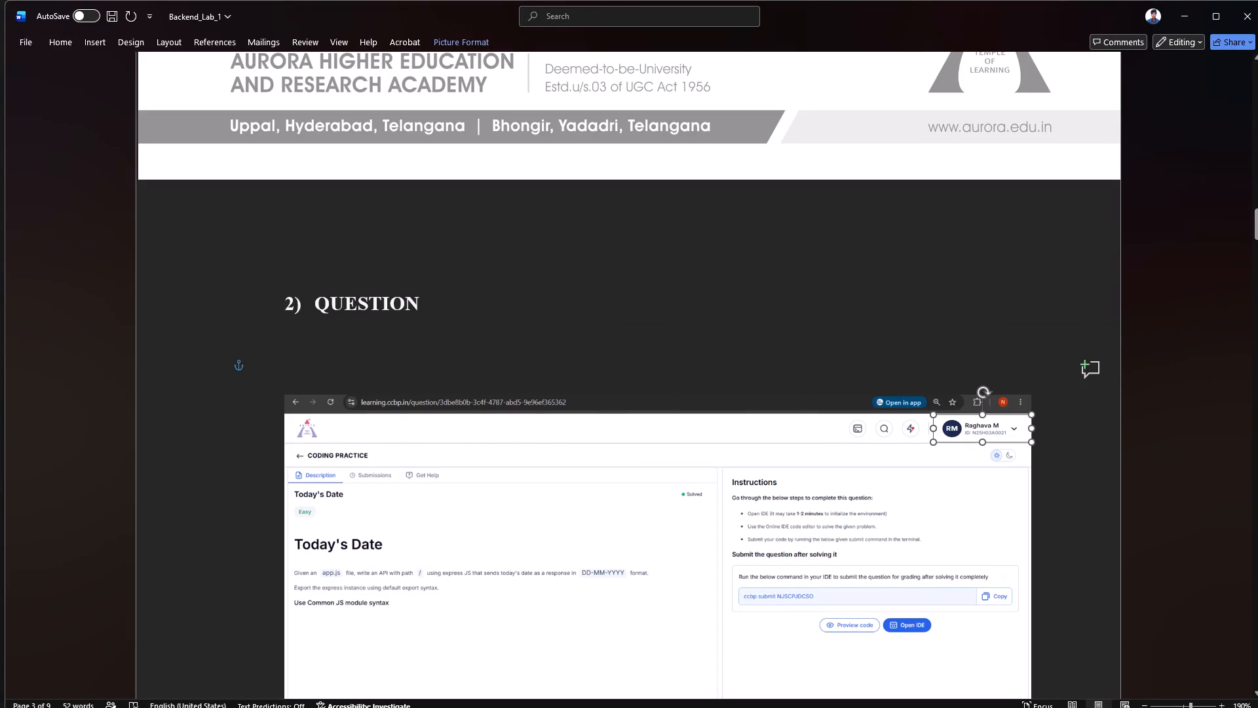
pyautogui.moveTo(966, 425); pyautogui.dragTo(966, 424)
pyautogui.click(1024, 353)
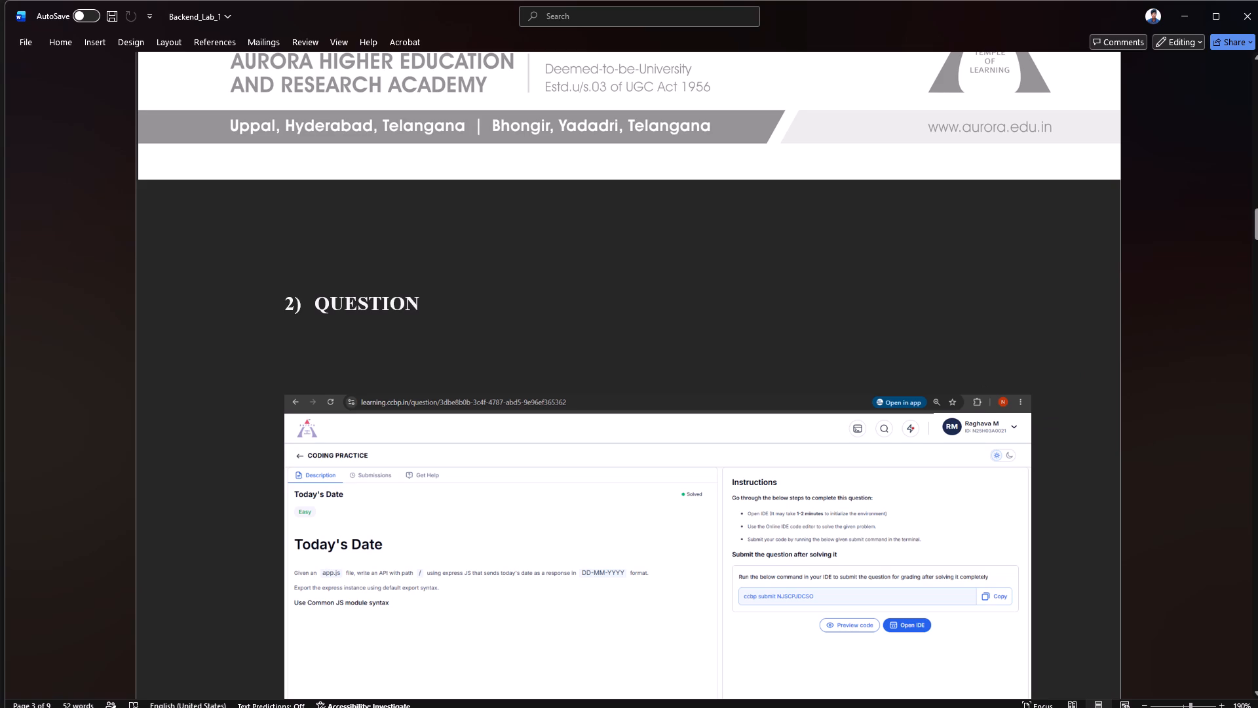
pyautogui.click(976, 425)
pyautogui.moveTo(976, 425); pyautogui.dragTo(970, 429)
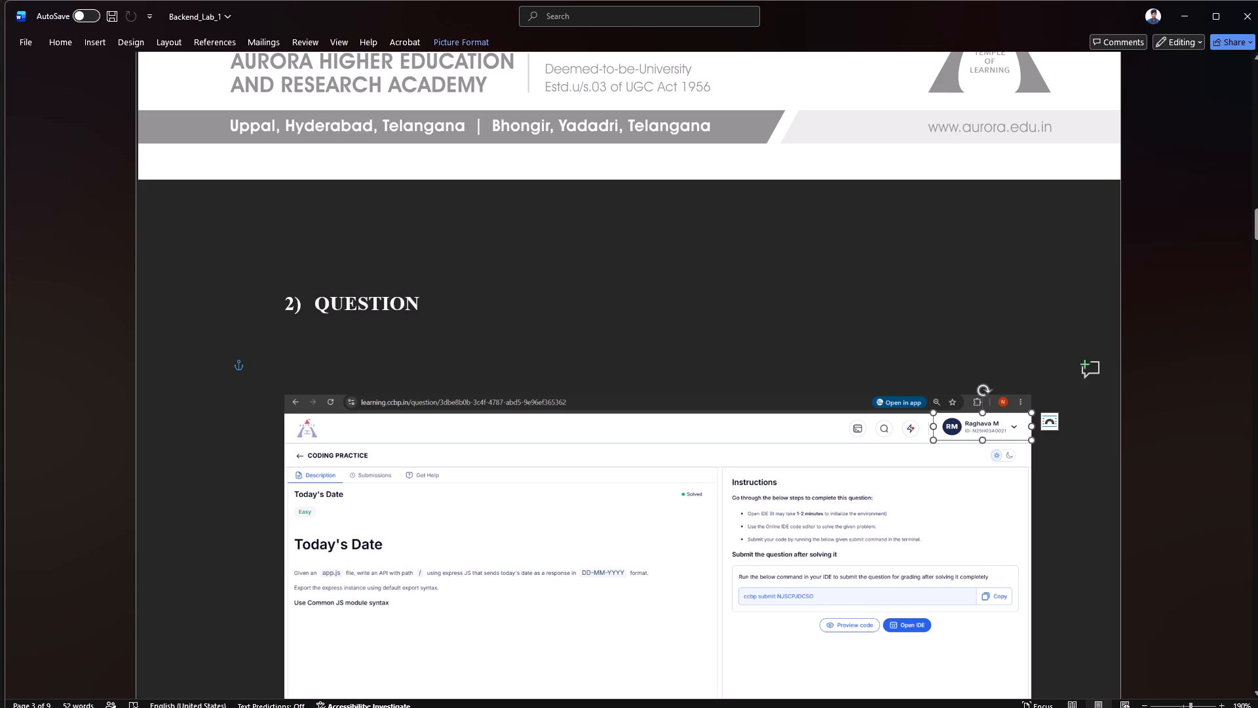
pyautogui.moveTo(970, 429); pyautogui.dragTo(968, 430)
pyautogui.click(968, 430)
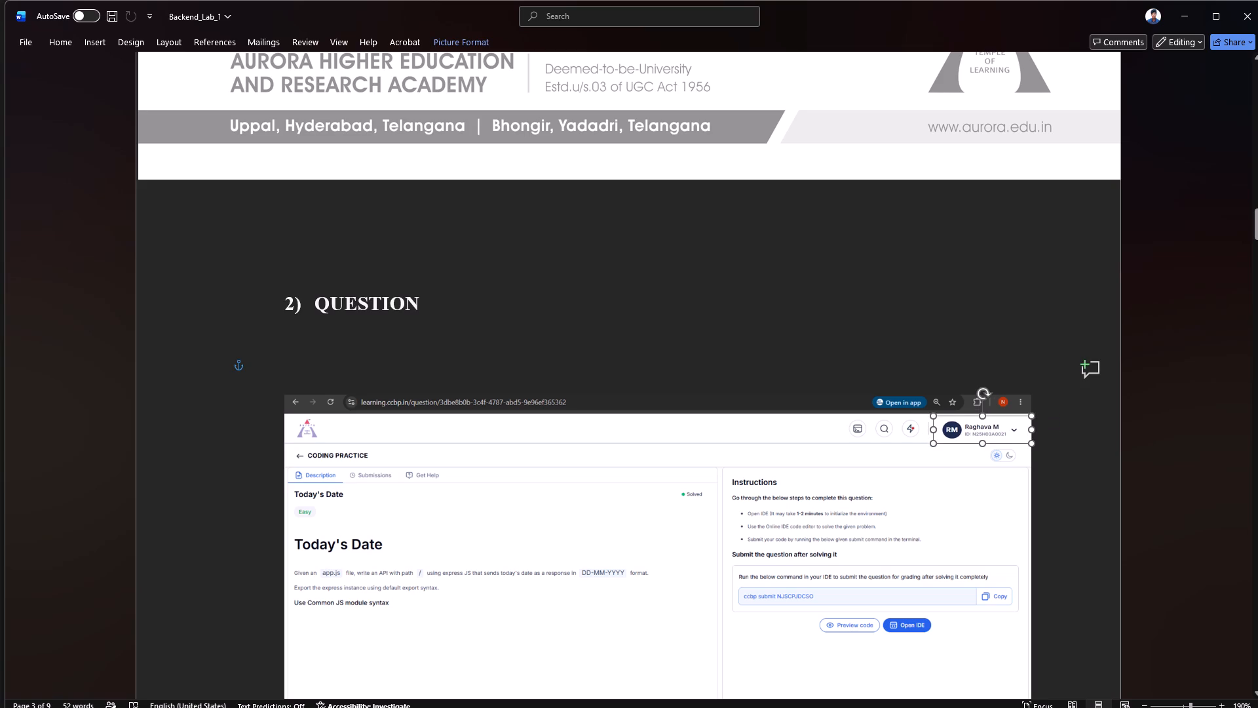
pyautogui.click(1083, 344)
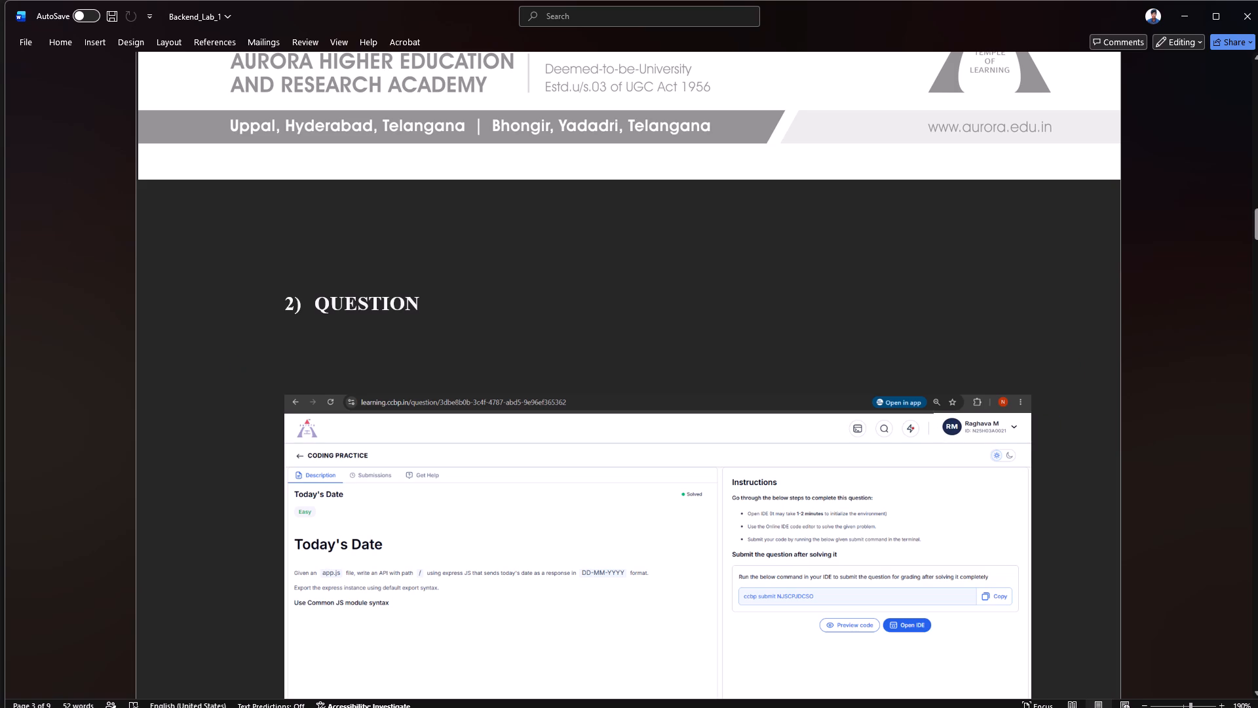
# Crop the browser address bar off the top of the Today's Date question screenshot on page 3.
pyautogui.rightClick(723, 457)
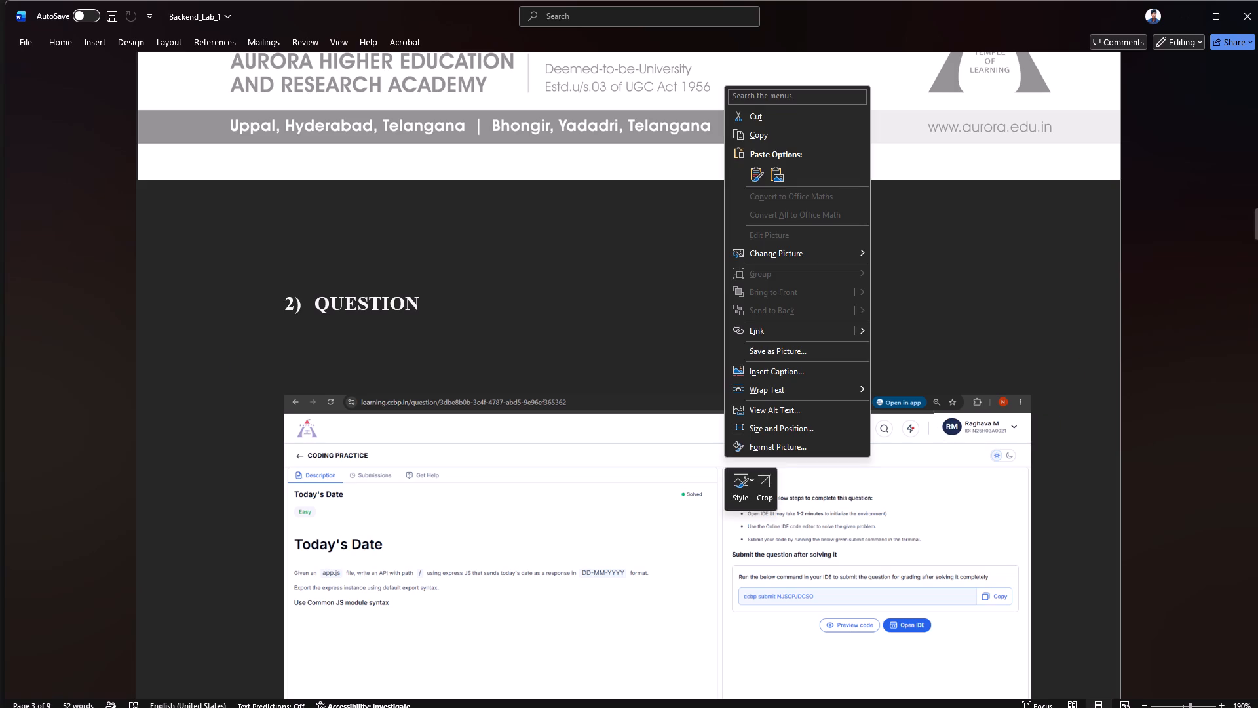
pyautogui.click(759, 485)
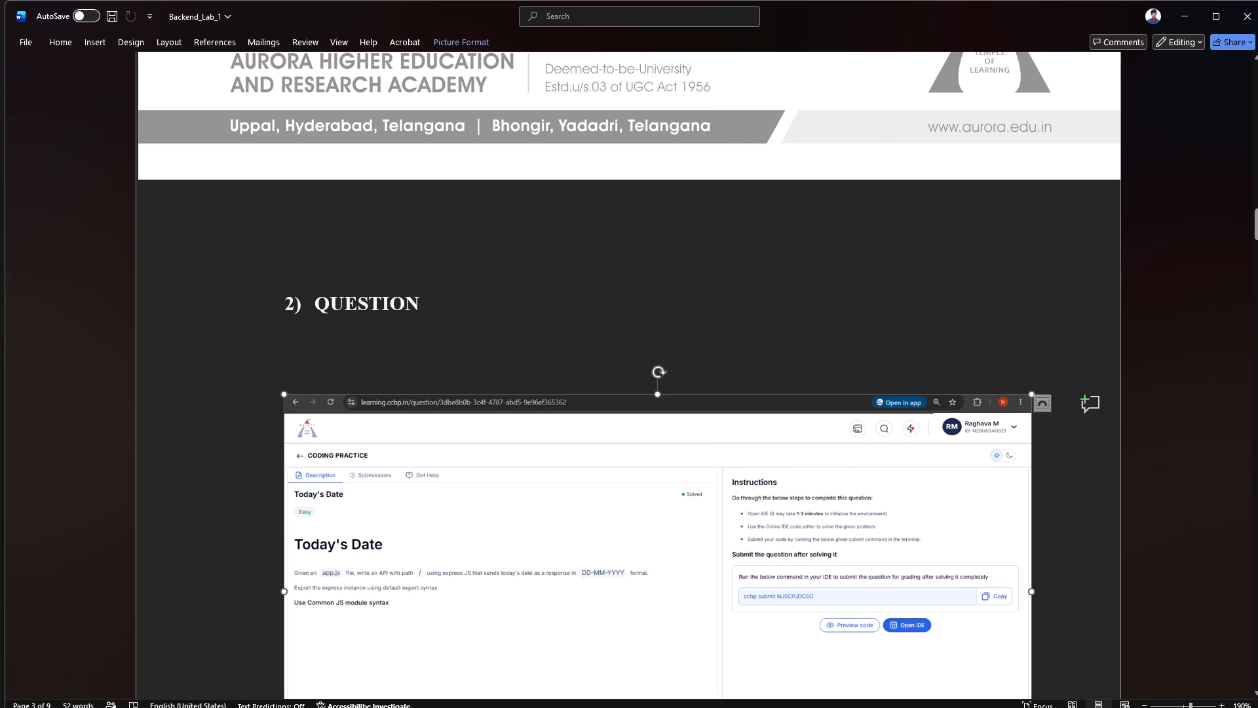
pyautogui.moveTo(658, 396); pyautogui.dragTo(658, 412)
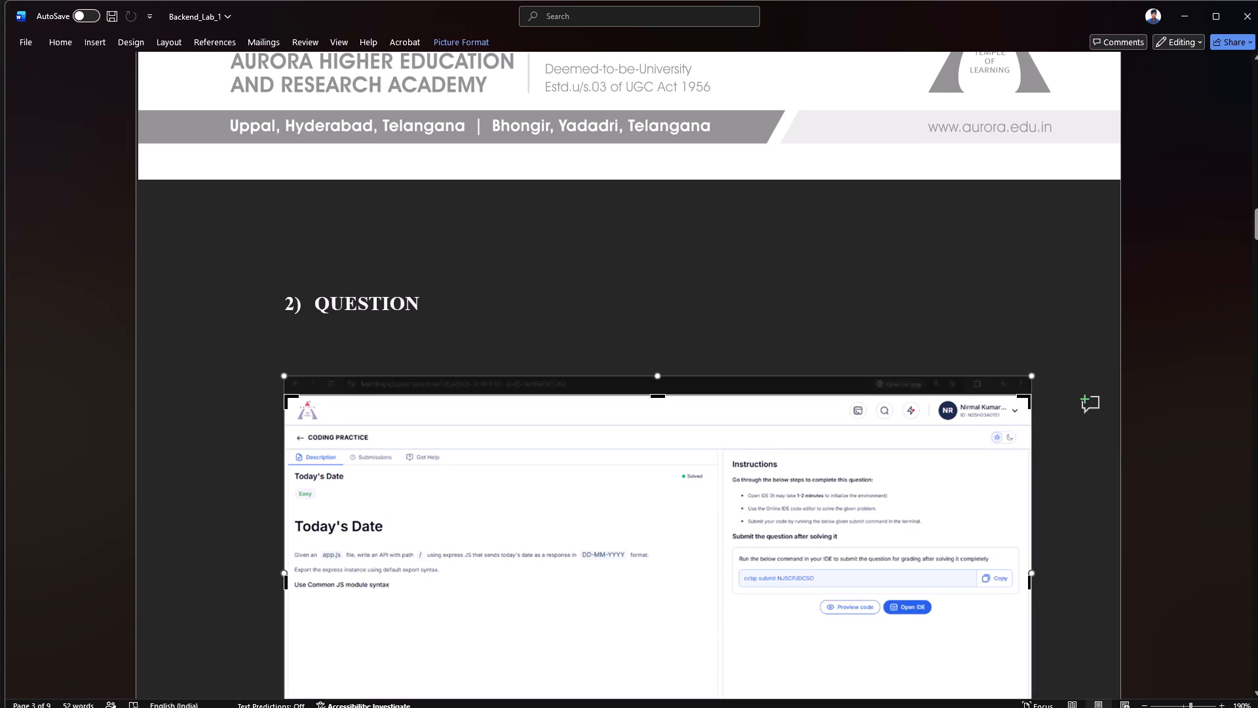
pyautogui.click(908, 319)
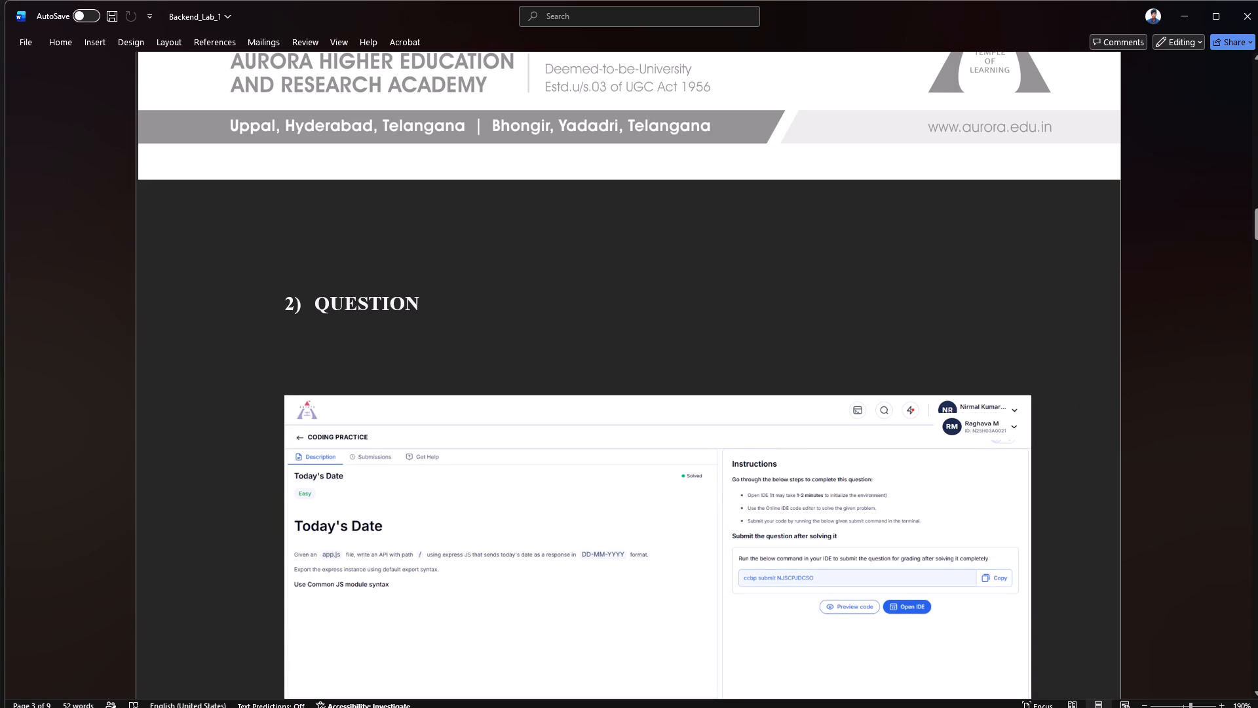
# Realign the replacement badge over the old one in the cropped Today's Date screenshot's header, flush with its top edge, and copy the badge.
pyautogui.moveTo(999, 429); pyautogui.dragTo(997, 416)
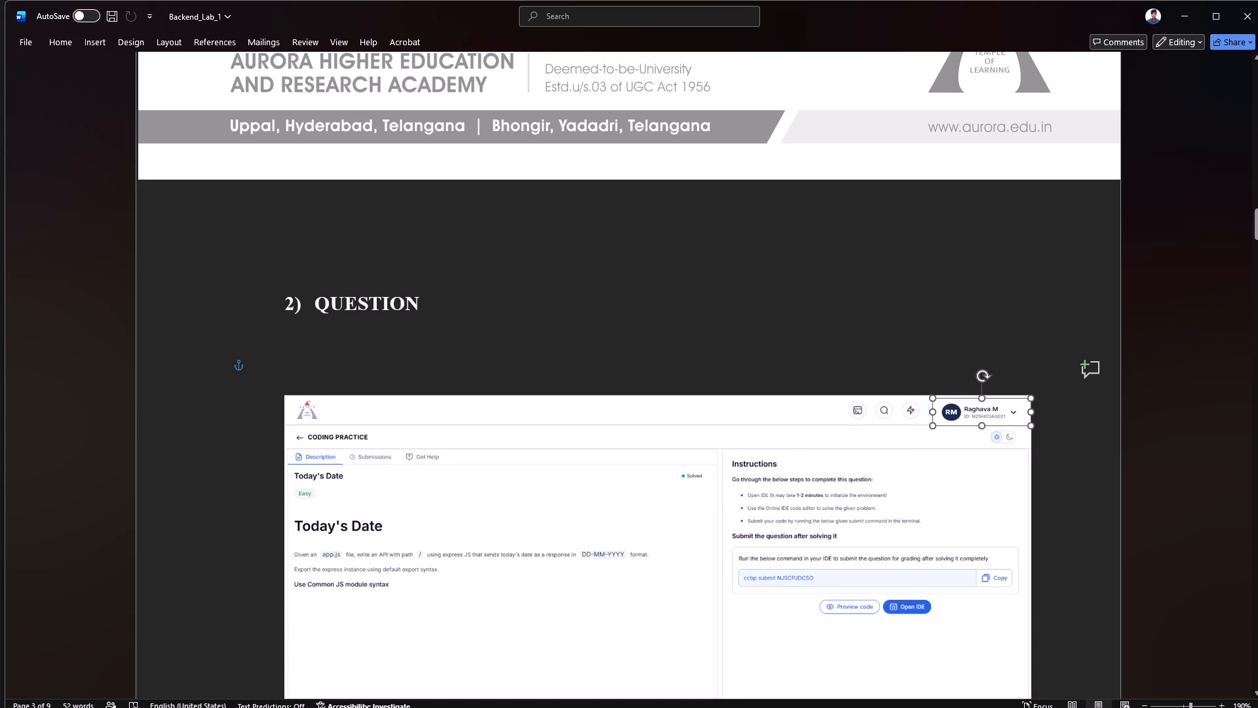
pyautogui.moveTo(997, 416); pyautogui.dragTo(995, 414)
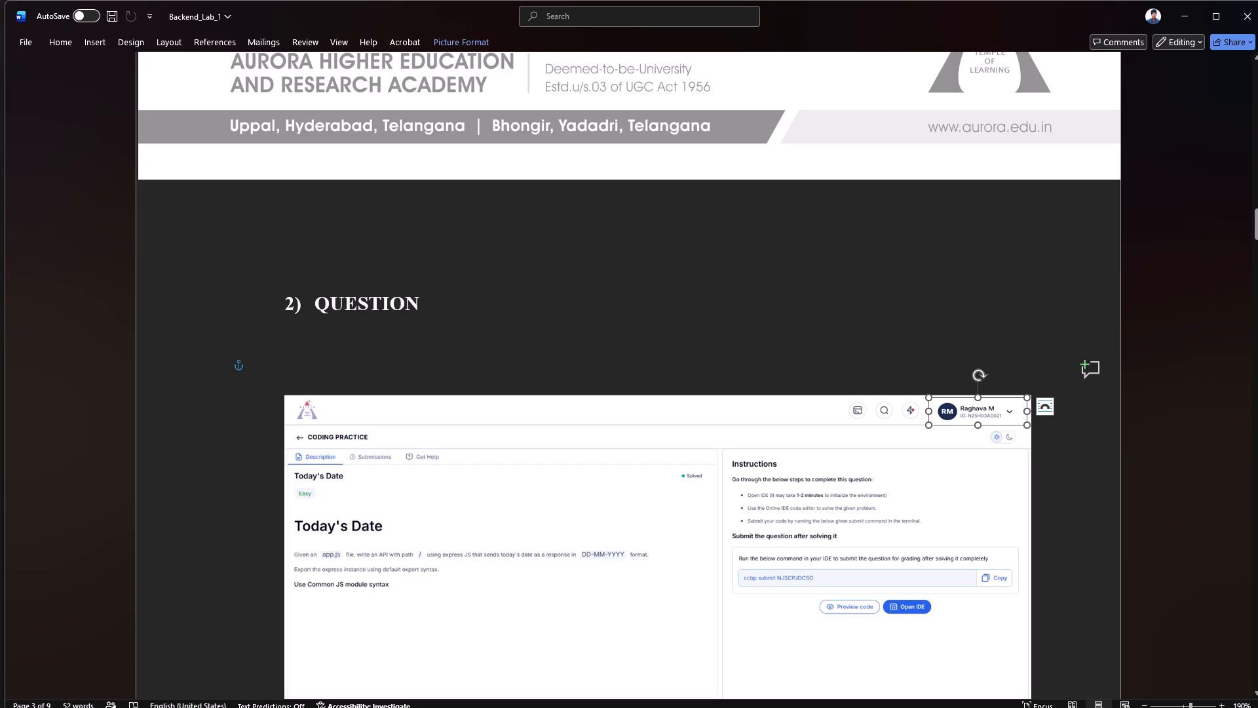
pyautogui.keyDown('ctrl'); pyautogui.scroll(8, 995, 414); pyautogui.keyUp('ctrl')
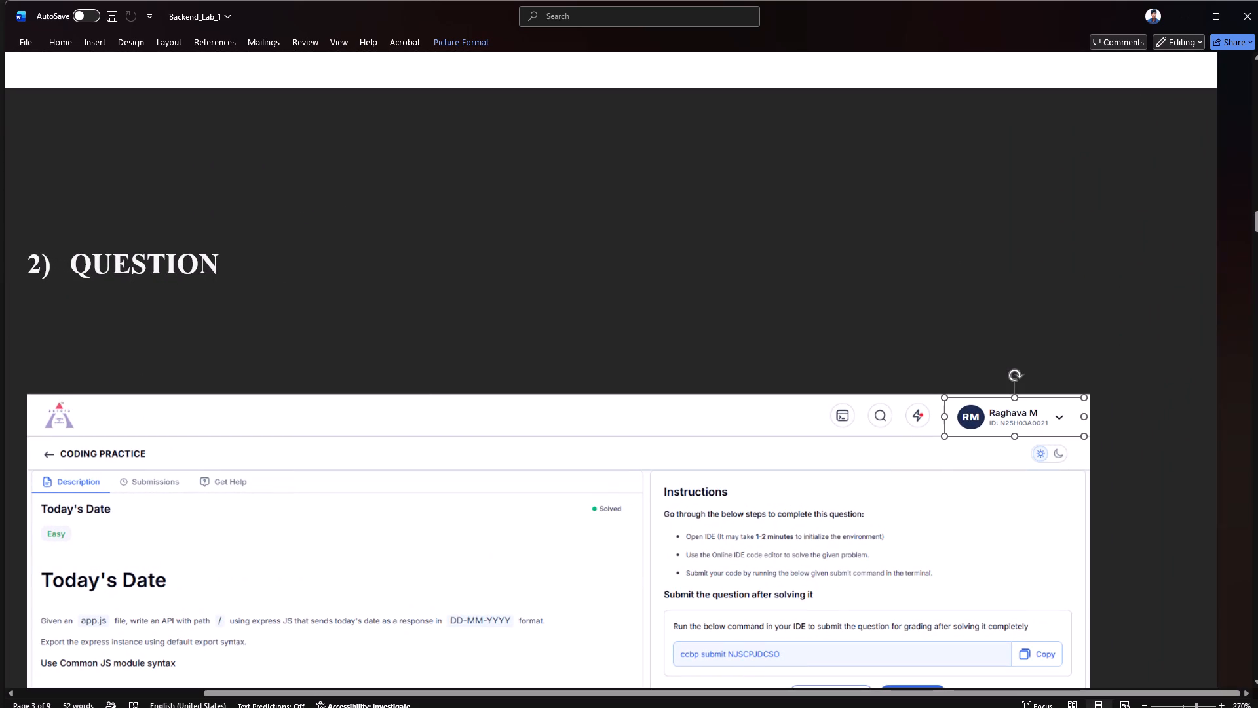
pyautogui.click(1009, 418)
pyautogui.click(1014, 412)
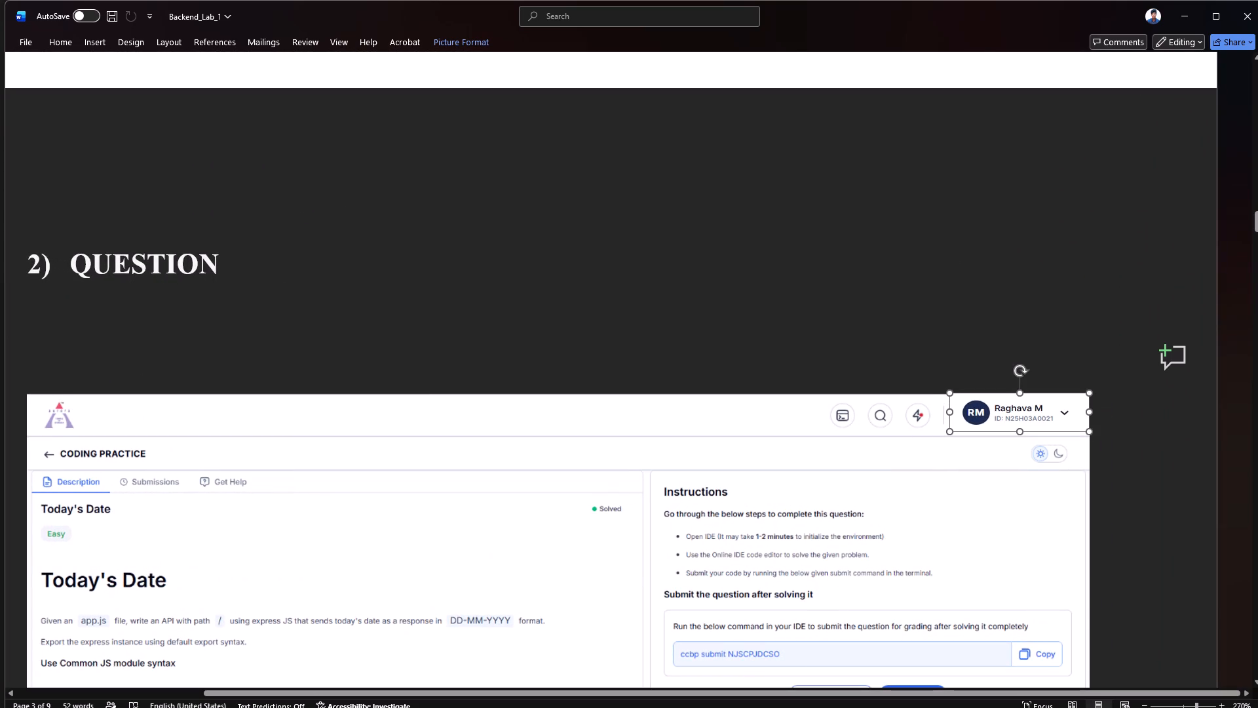
pyautogui.click(1016, 412)
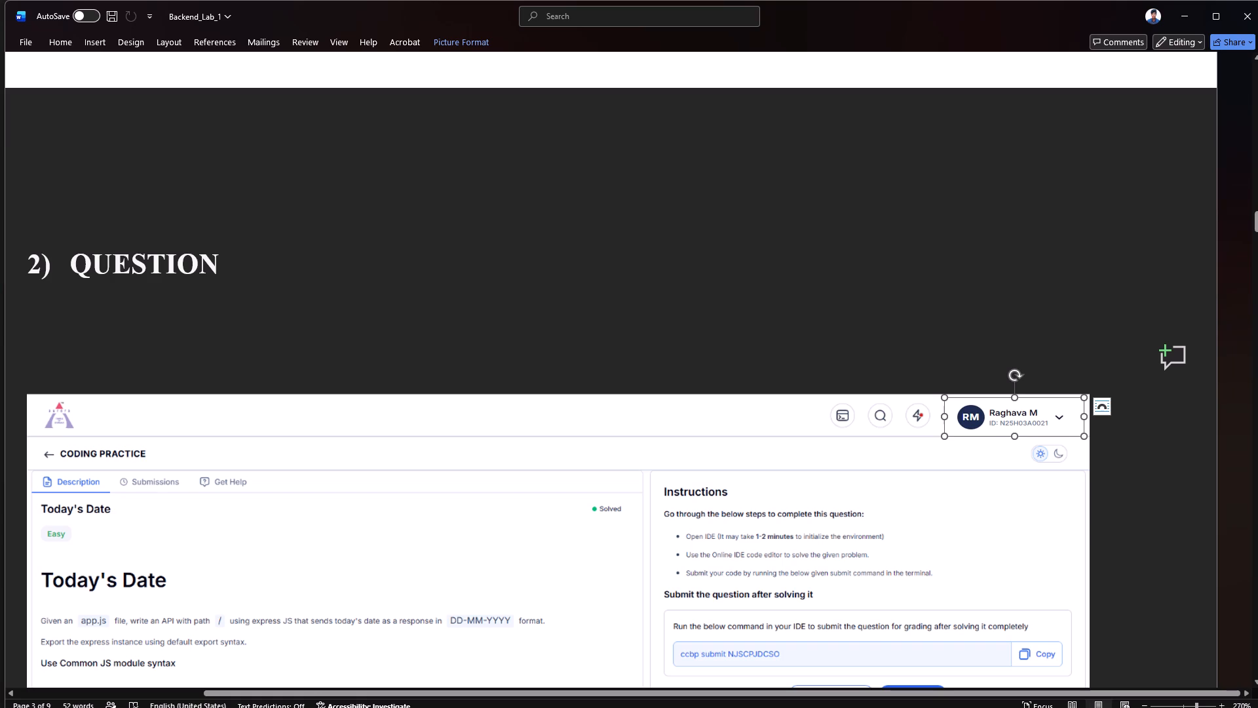
pyautogui.click(1072, 330)
pyautogui.click(1055, 403)
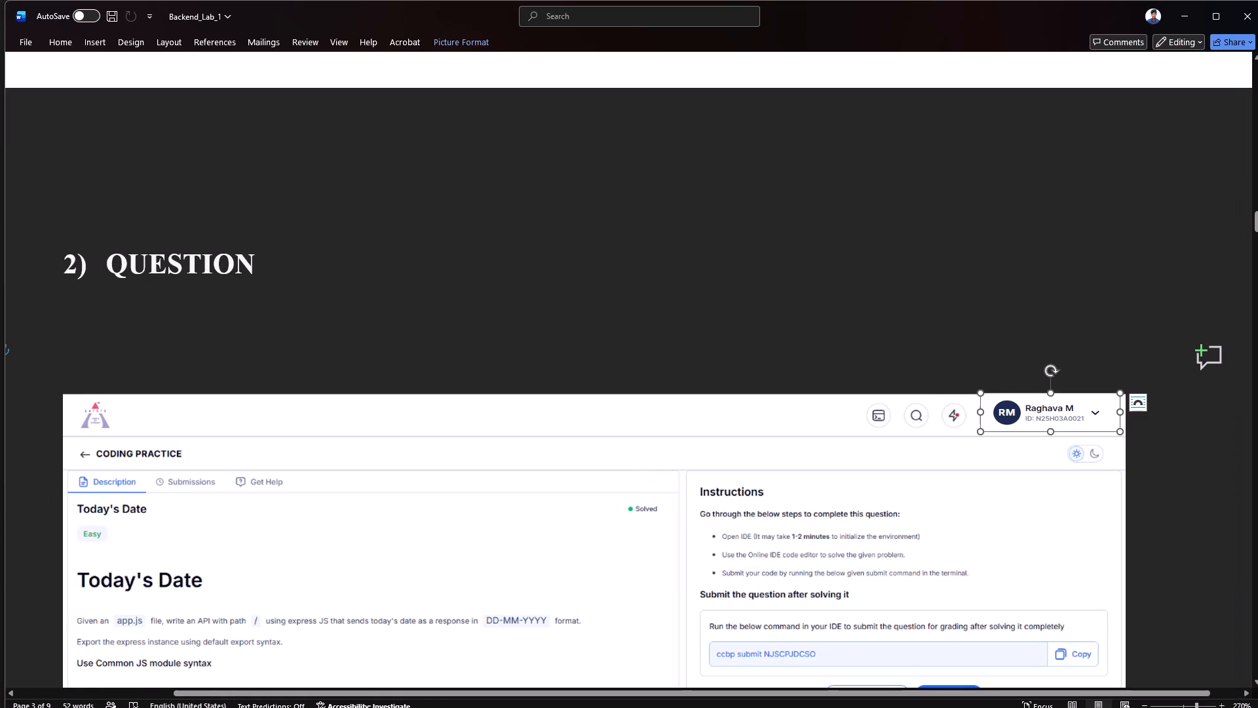
pyautogui.keyDown('ctrl'); pyautogui.scroll(17, 1055, 403); pyautogui.keyUp('ctrl')
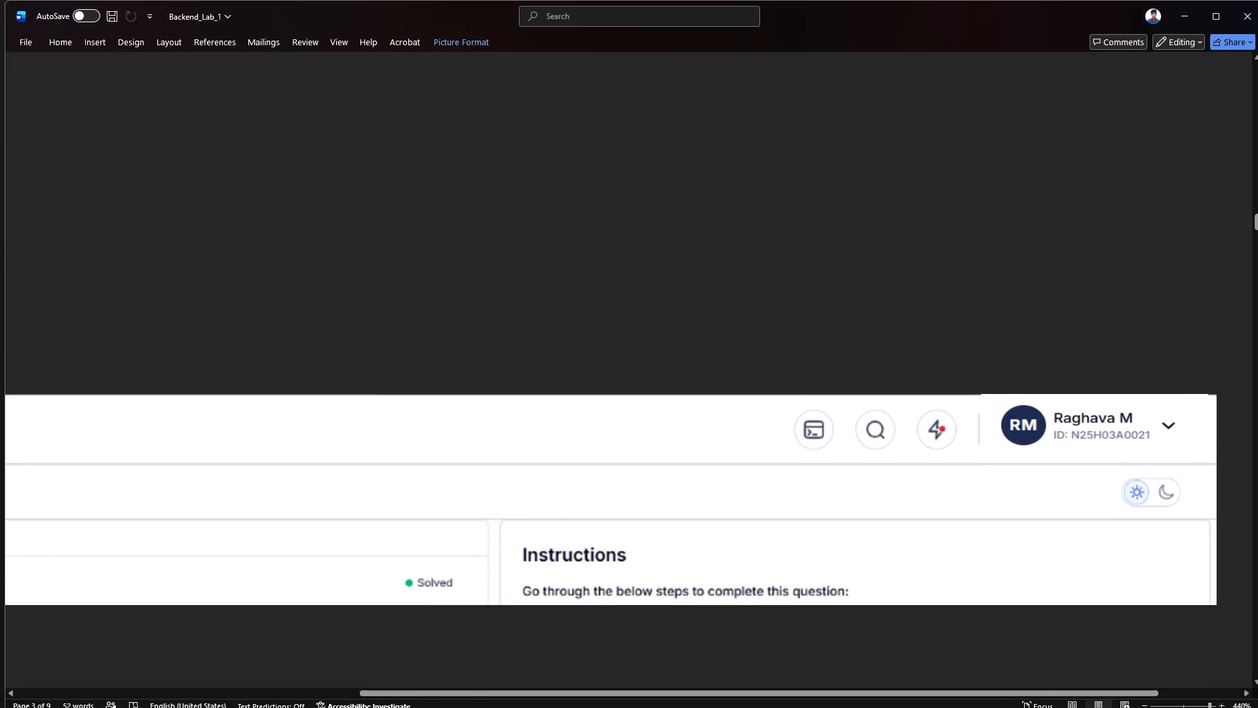
pyautogui.click(1089, 423)
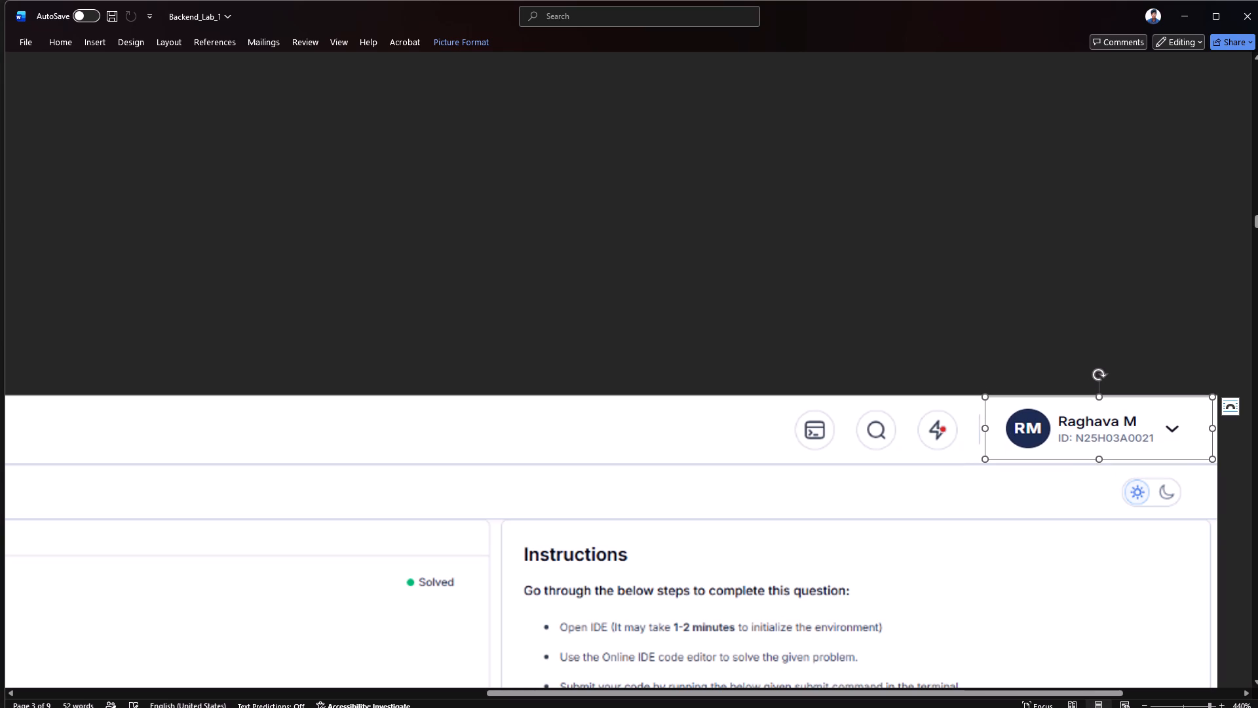
pyautogui.click(1118, 437)
pyautogui.hotkey('ctrl', 'c')
# Delete the blank lines between the "2) QUESTION" heading and the Today's Date screenshot on page 3.
pyautogui.keyDown('ctrl'); pyautogui.scroll(-11, 1080, 321); pyautogui.keyUp('ctrl')
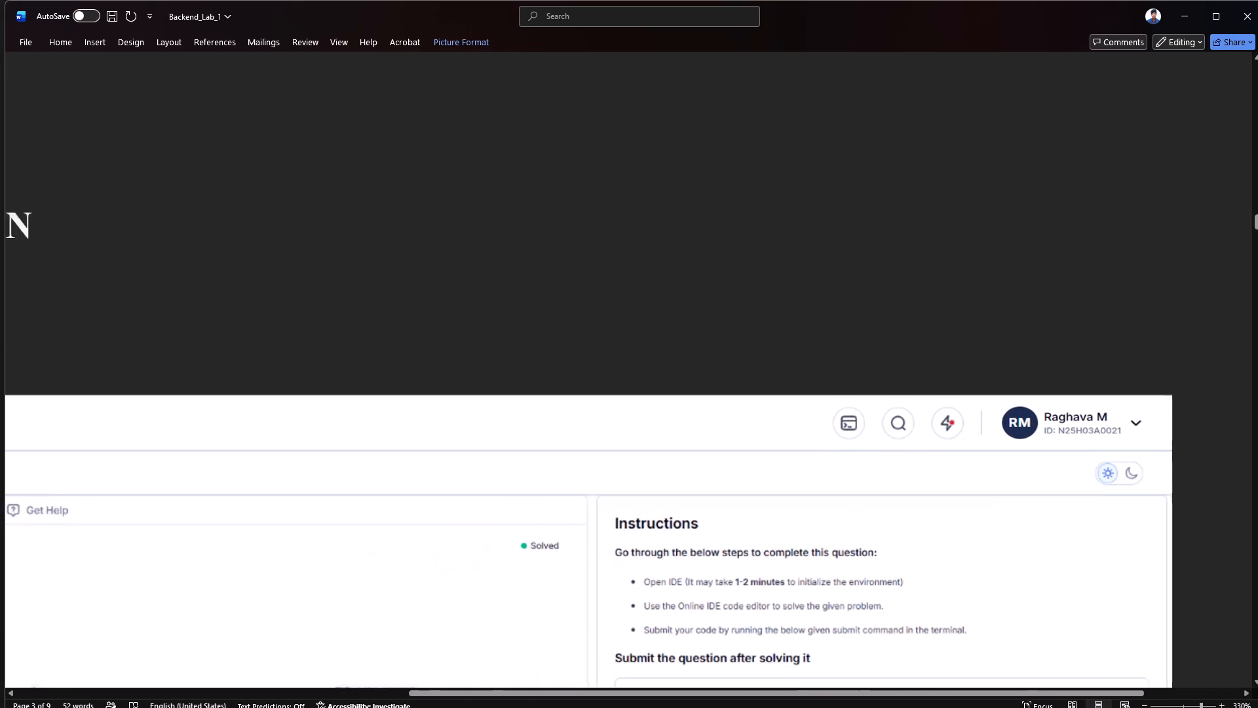
pyautogui.keyDown('ctrl'); pyautogui.scroll(-5, 1116, 420); pyautogui.keyUp('ctrl')
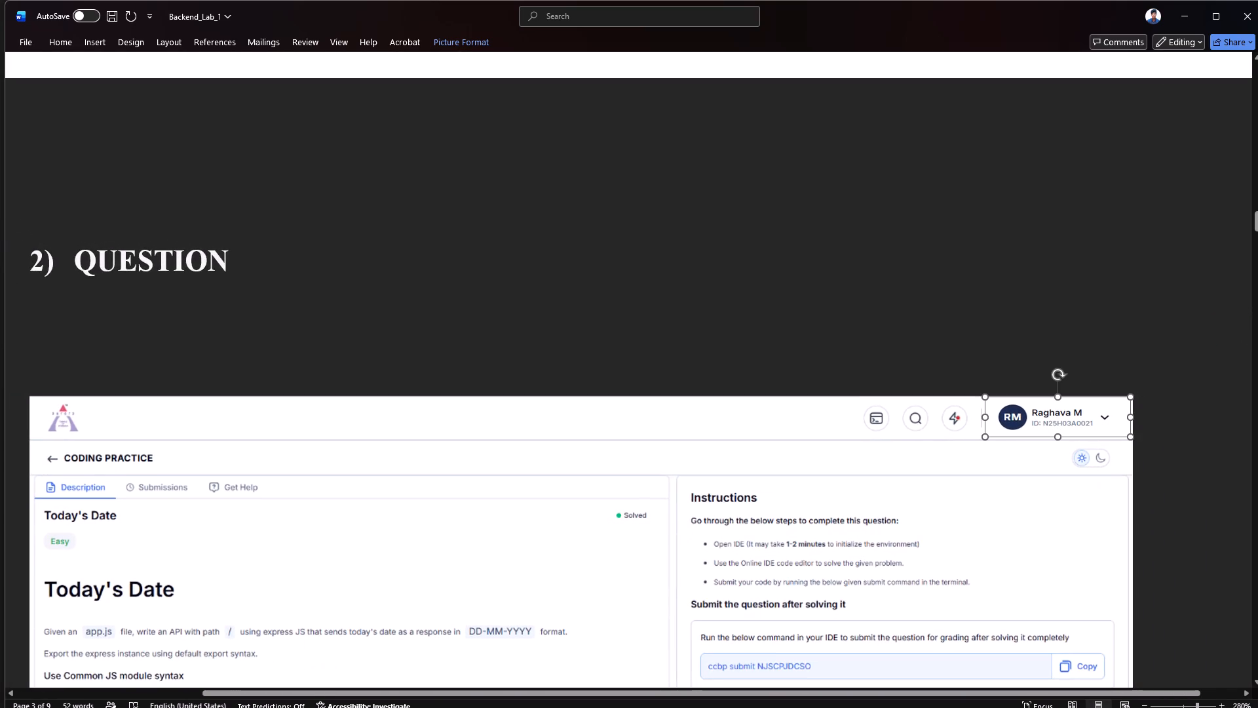
pyautogui.keyDown('ctrl'); pyautogui.scroll(-7, 723, 245); pyautogui.keyUp('ctrl')
pyautogui.click(371, 372)
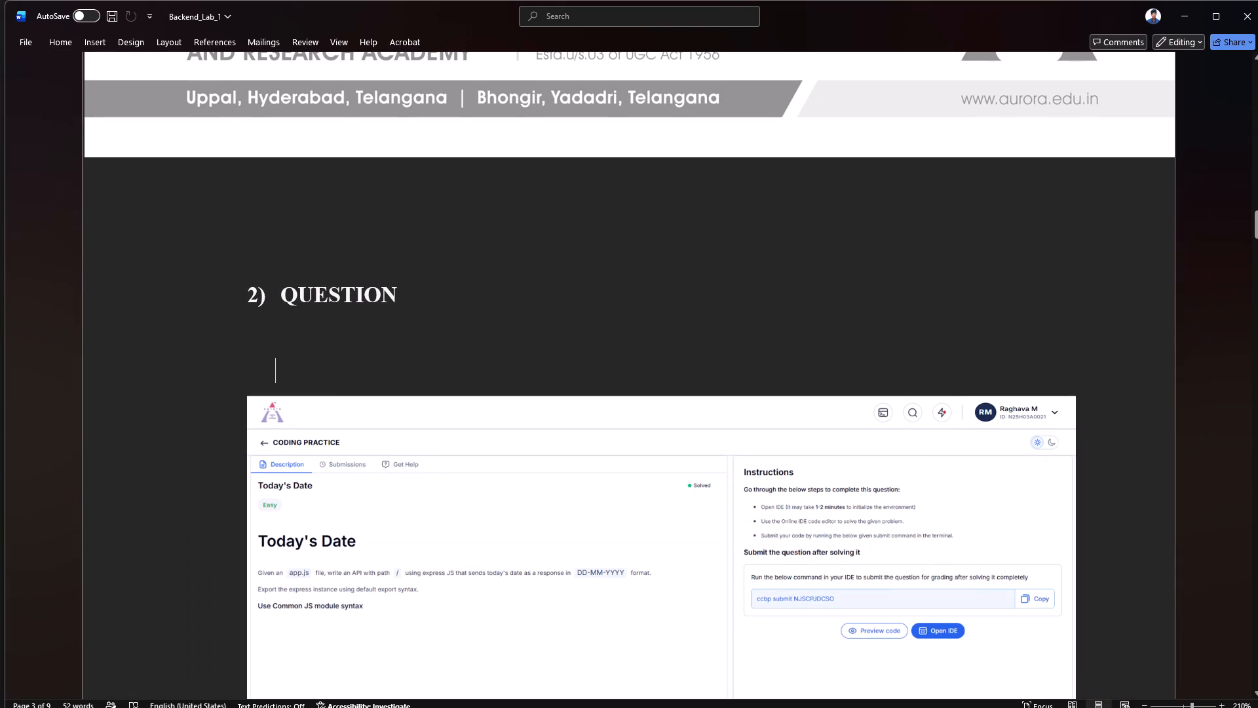
pyautogui.press('BackSpace')
pyautogui.press('BackSpace')
pyautogui.press('BackSpace')
pyautogui.press('BackSpace')
pyautogui.press('BackSpace')
pyautogui.press('BackSpace')
pyautogui.press('BackSpace')
pyautogui.press('BackSpace')
pyautogui.press('BackSpace')
pyautogui.press('BackSpace')
pyautogui.hotkey('shift', 'Up')
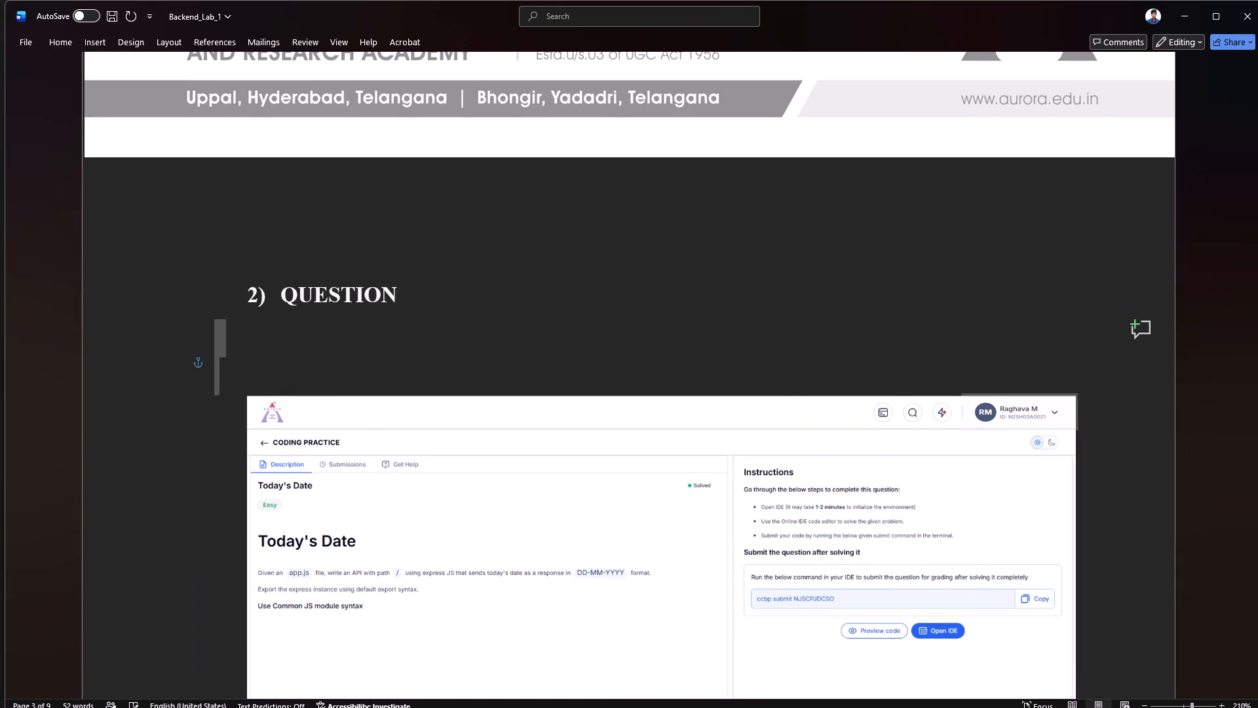
pyautogui.press('BackSpace')
# Insert two line breaks after the terminal screenshot on page 3 to push the Submission Details screenshot below page 4's letterhead.
pyautogui.scroll(-1, 458, 349)
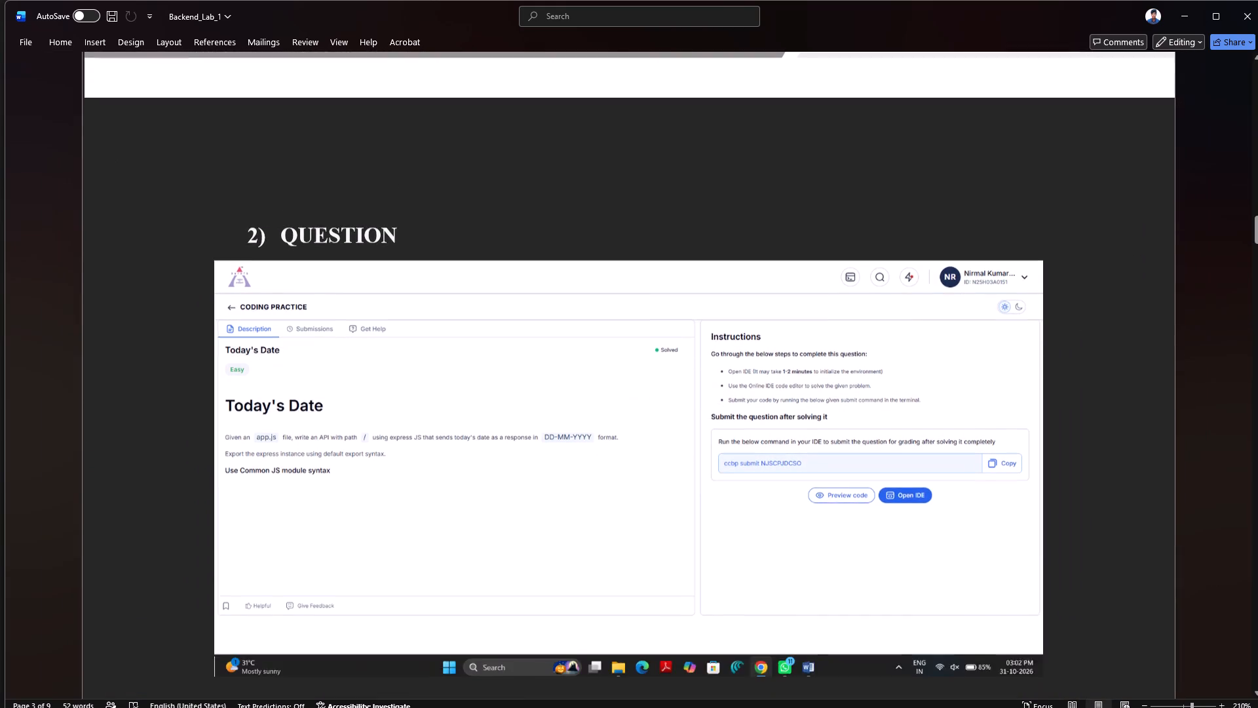
pyautogui.scroll(-1, 458, 349)
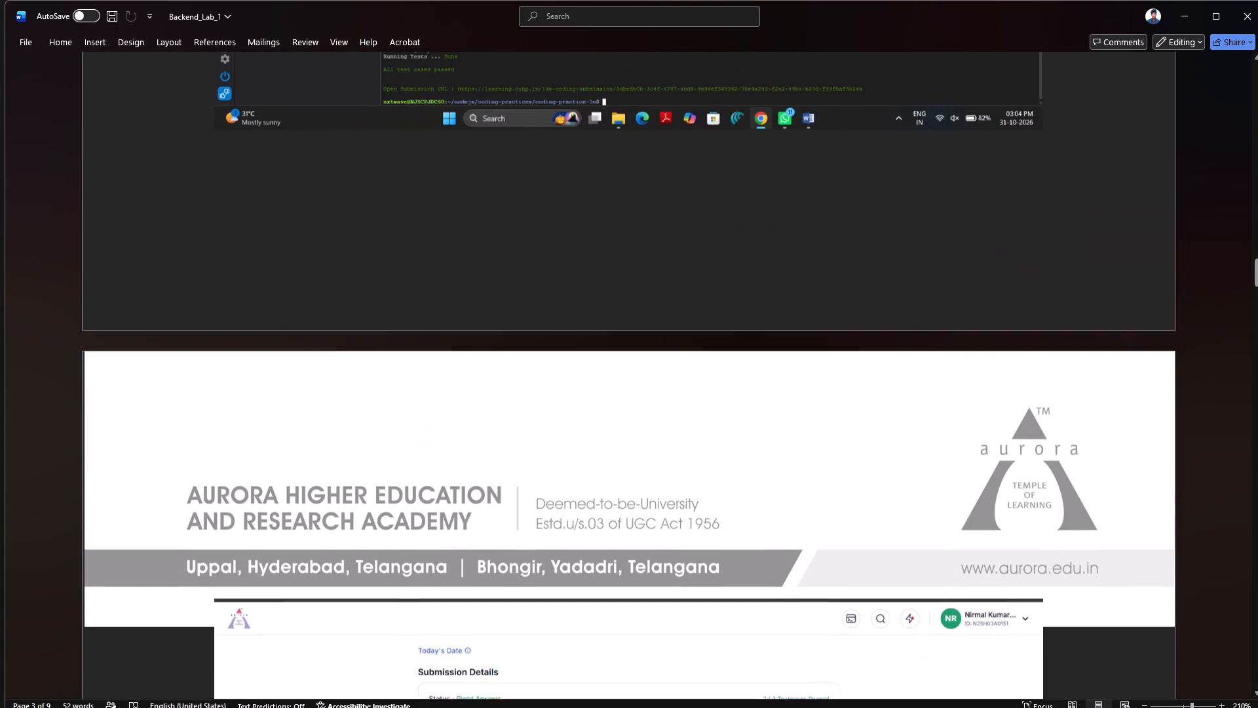
pyautogui.click(1067, 318)
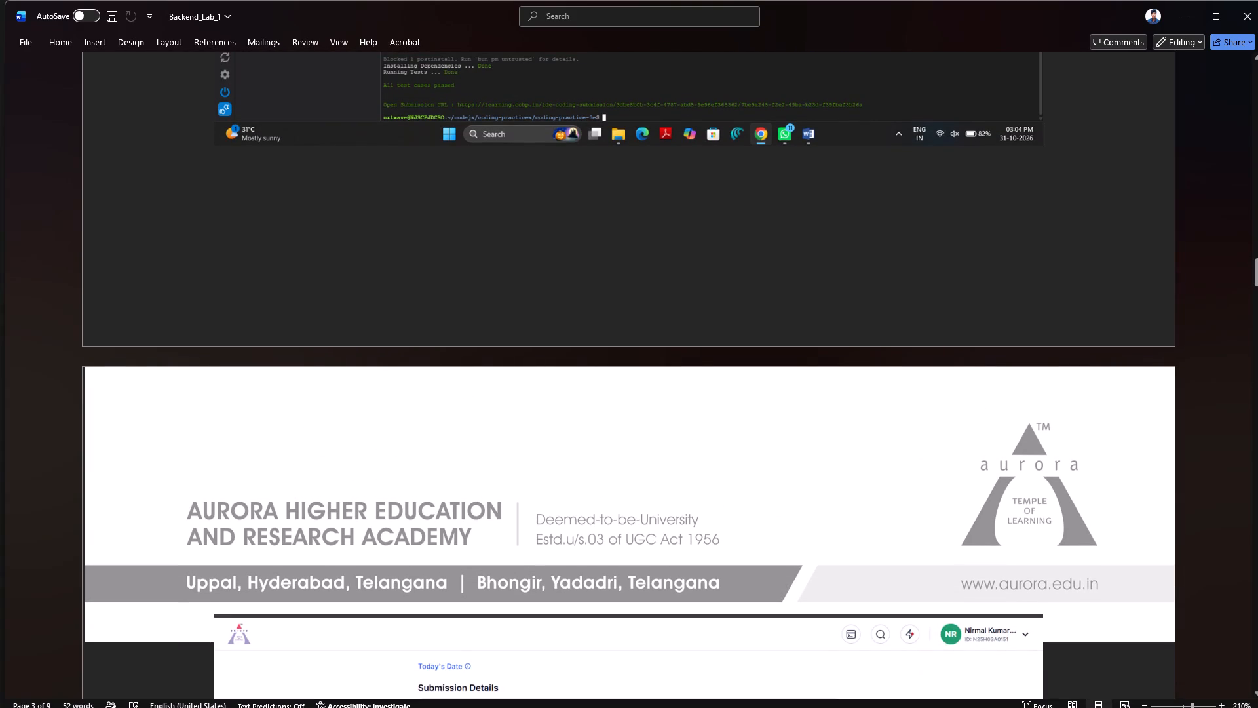
pyautogui.press('Return')
pyautogui.press('Return')
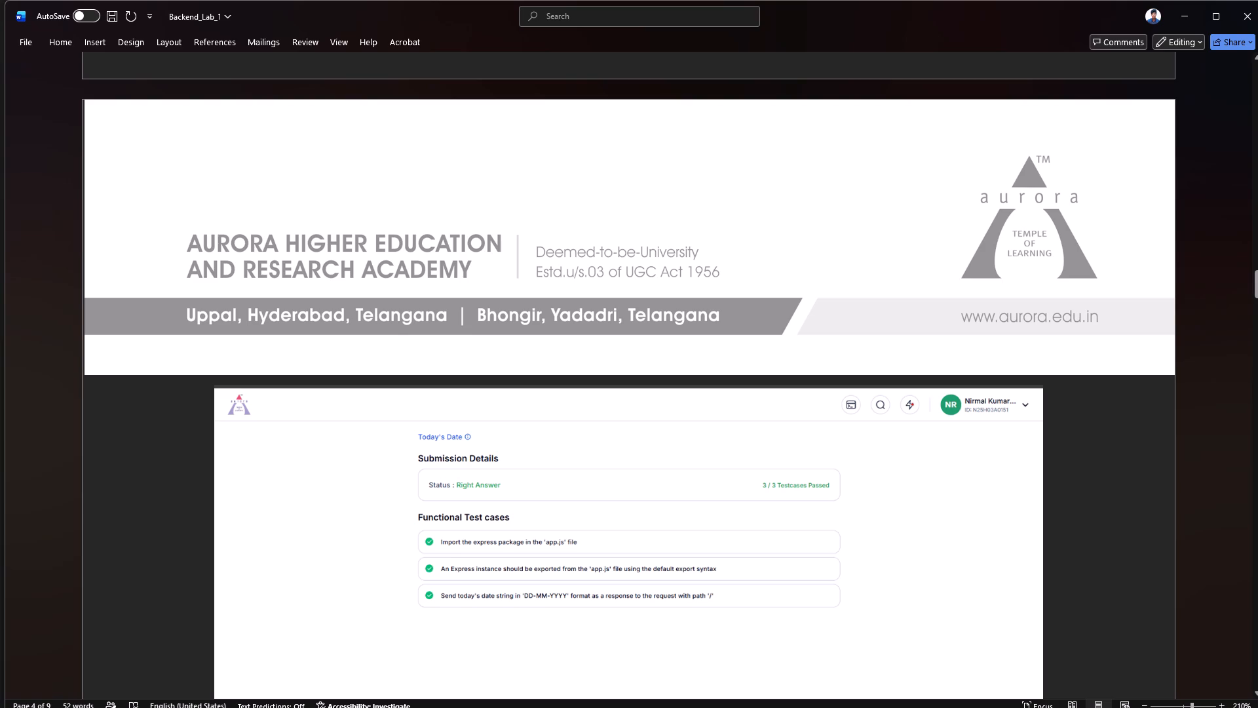
# Paste the copied profile badge on page 4 and place it over the old badge in the Submission Details screenshot's header.
pyautogui.press('super+v')
pyautogui.press('Escape')
pyautogui.hotkey('ctrl', 'v')
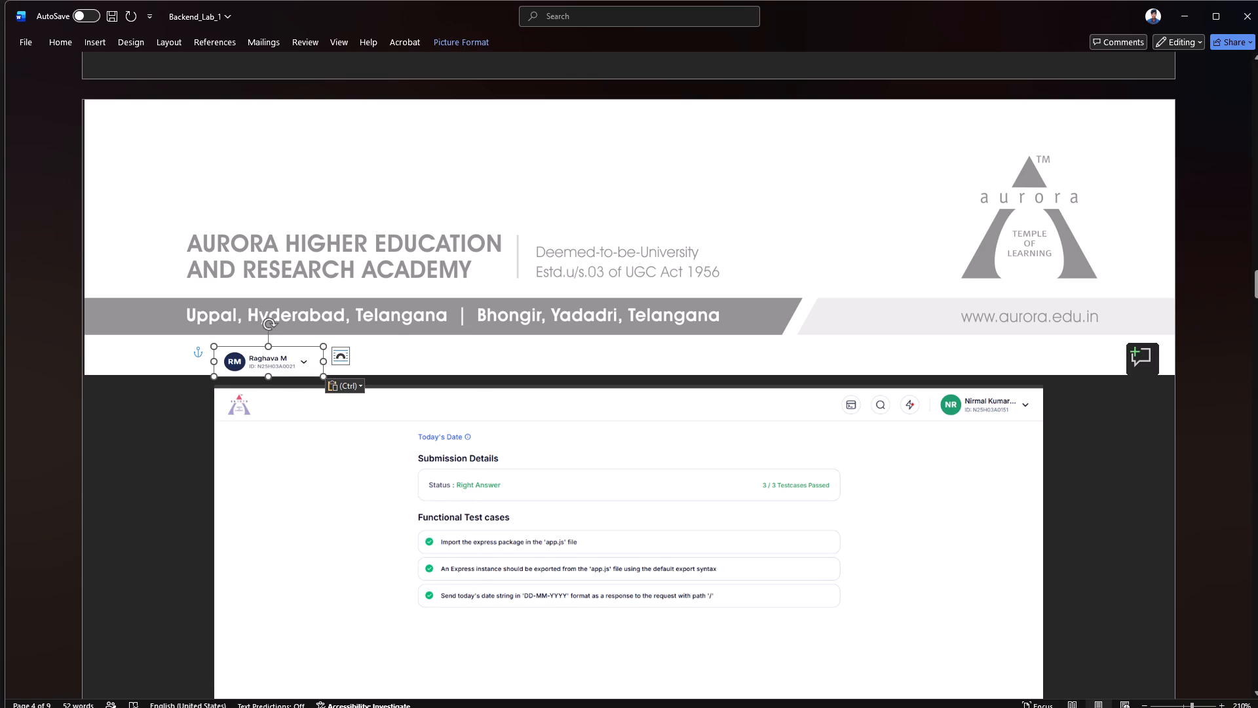
pyautogui.moveTo(278, 363); pyautogui.dragTo(993, 410)
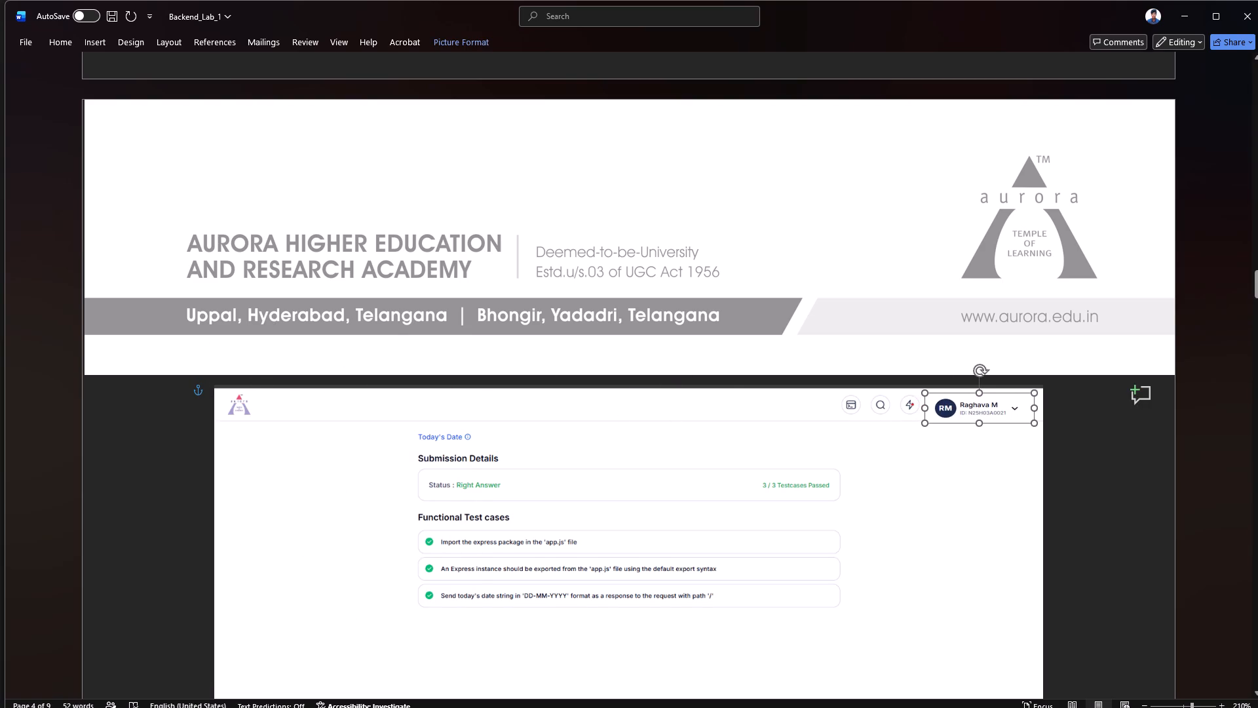
pyautogui.moveTo(993, 410); pyautogui.dragTo(995, 406)
pyautogui.click(1119, 443)
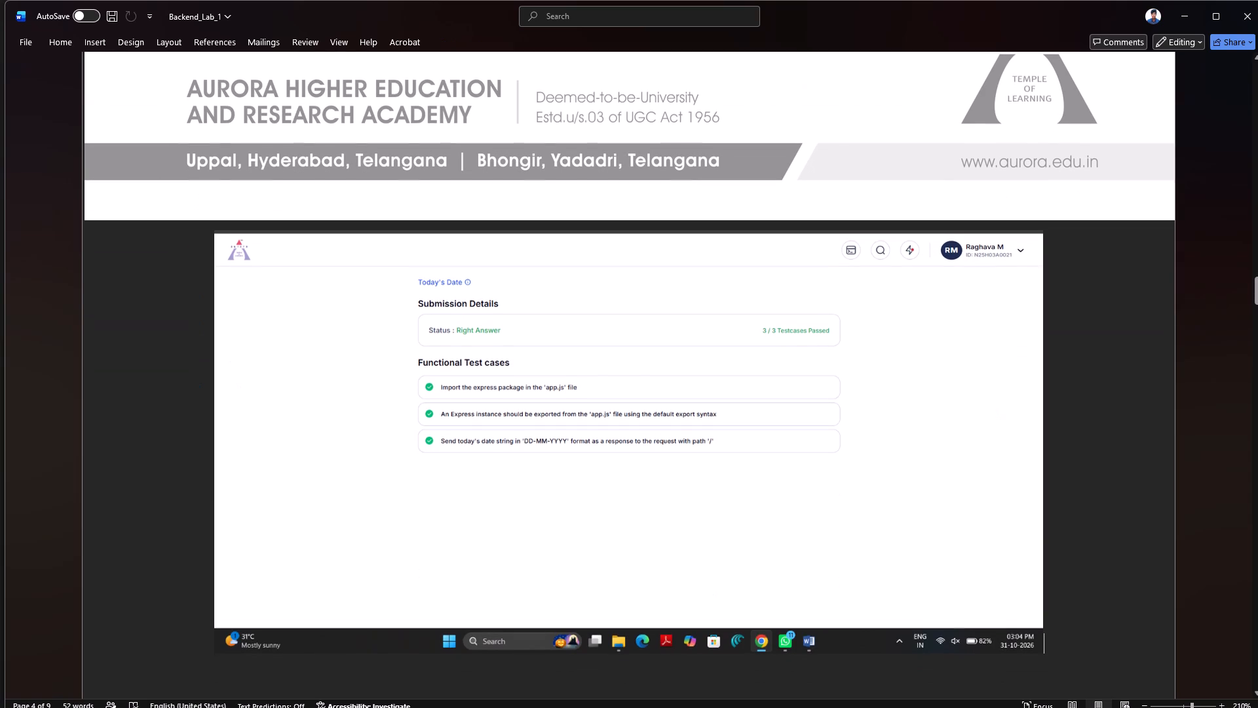
# Delete the blank lines after the Submission Details screenshot on page 4 to pull the "3) QUESTION" heading up beneath it.
pyautogui.scroll(-1, 1061, 448)
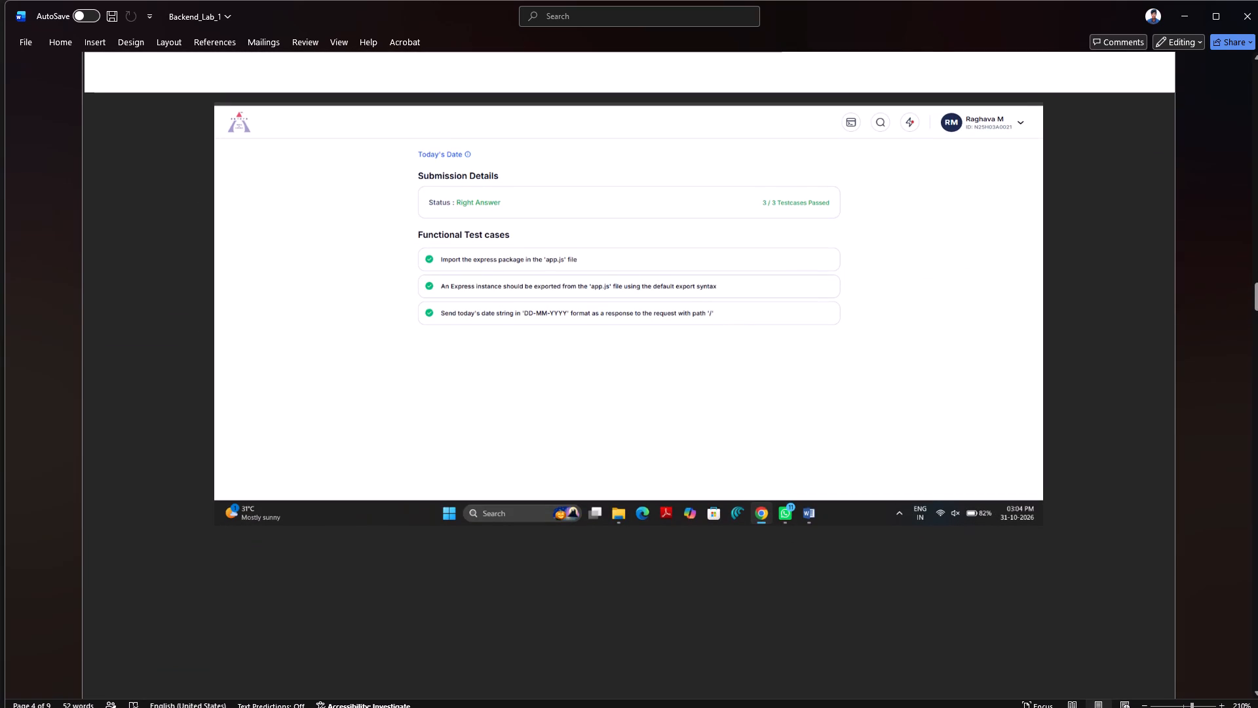
pyautogui.click(624, 612)
pyautogui.press('BackSpace')
pyautogui.press('BackSpace')
pyautogui.press('BackSpace')
pyautogui.press('BackSpace')
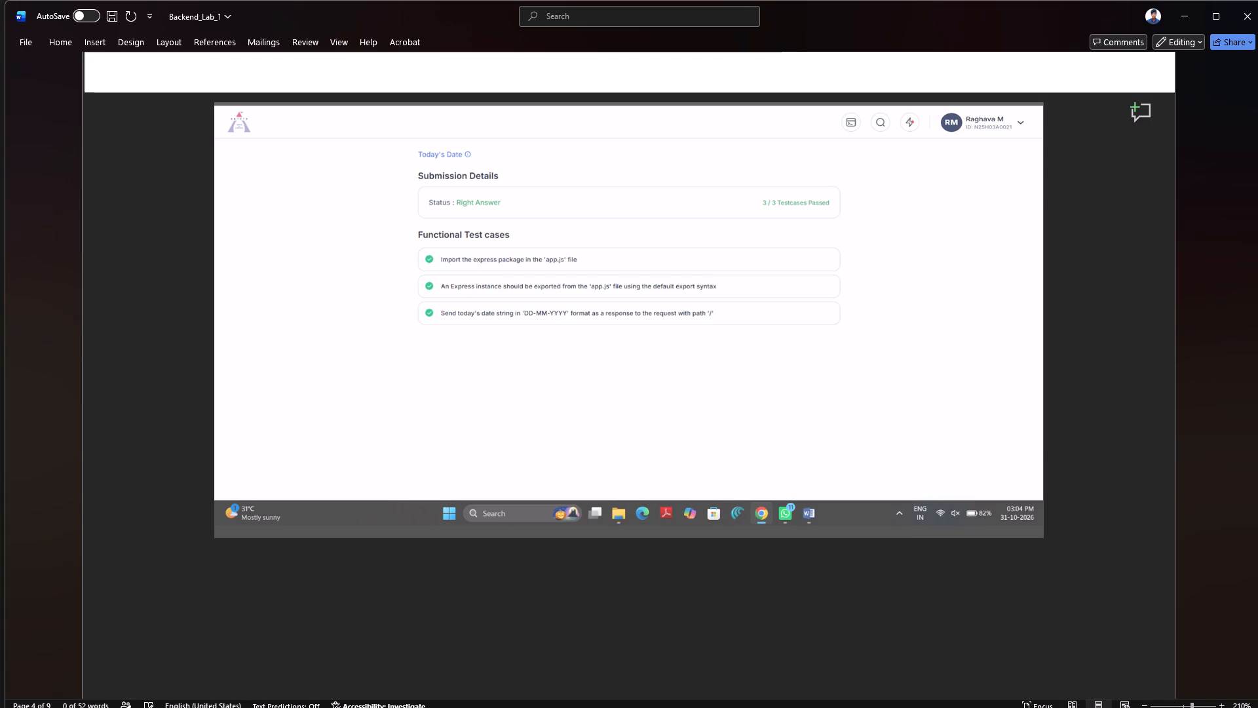
pyautogui.press('Down')
pyautogui.press('Down')
pyautogui.press('BackSpace')
pyautogui.press('BackSpace')
pyautogui.press('BackSpace')
pyautogui.press('BackSpace')
pyautogui.press('BackSpace')
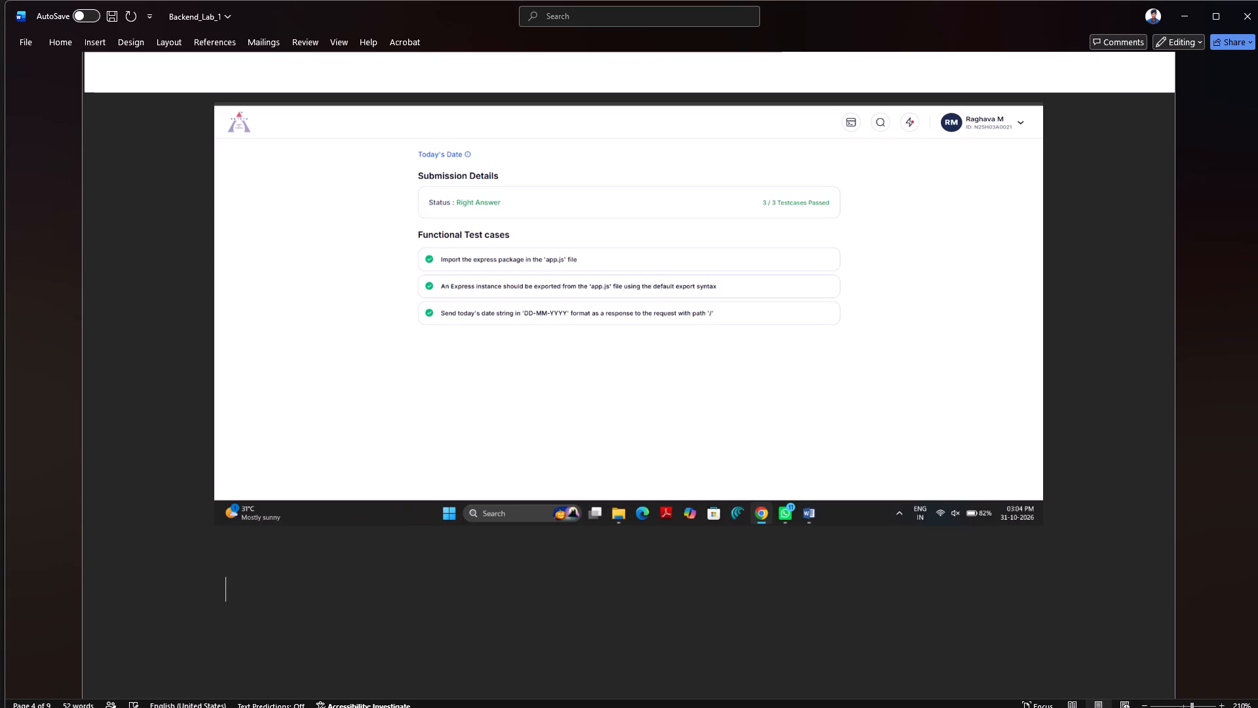
pyautogui.press('BackSpace')
pyautogui.press('BackSpace')
pyautogui.press('BackSpace')
pyautogui.hotkey('shift', 'Down')
pyautogui.hotkey('shift', 'Down')
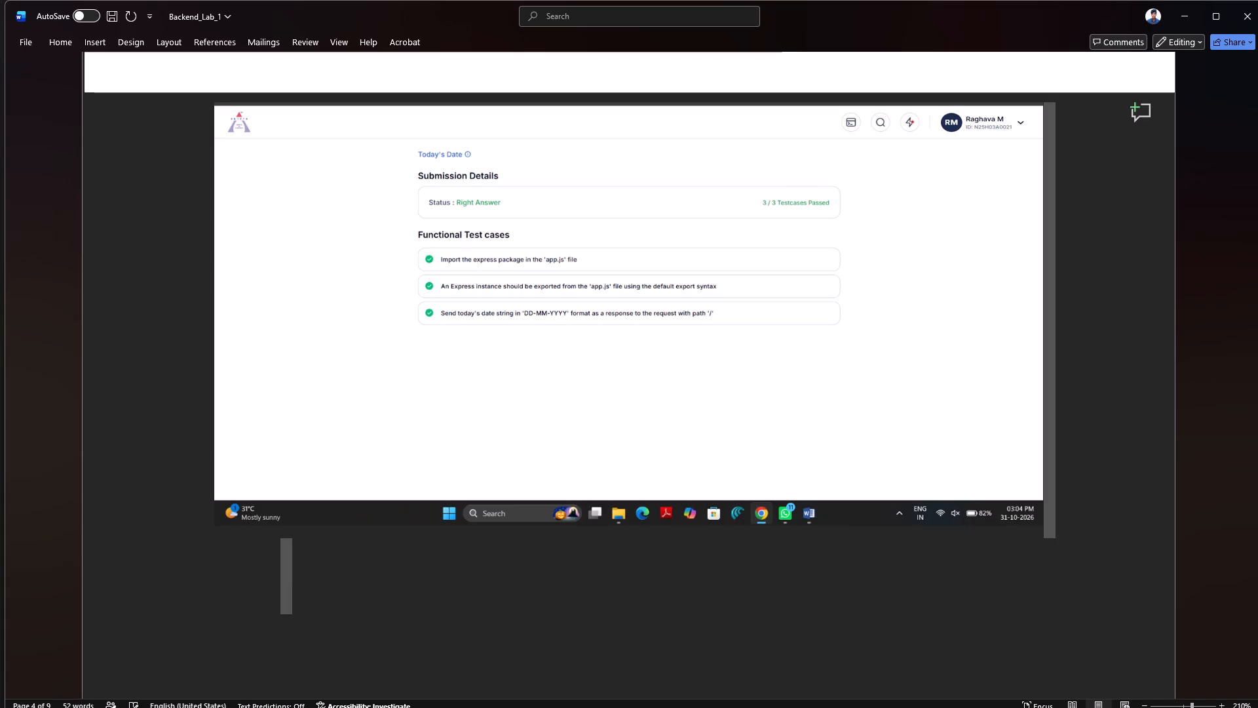
pyautogui.hotkey('shift', 'Down')
pyautogui.hotkey('shift', 'Down')
pyautogui.press('BackSpace')
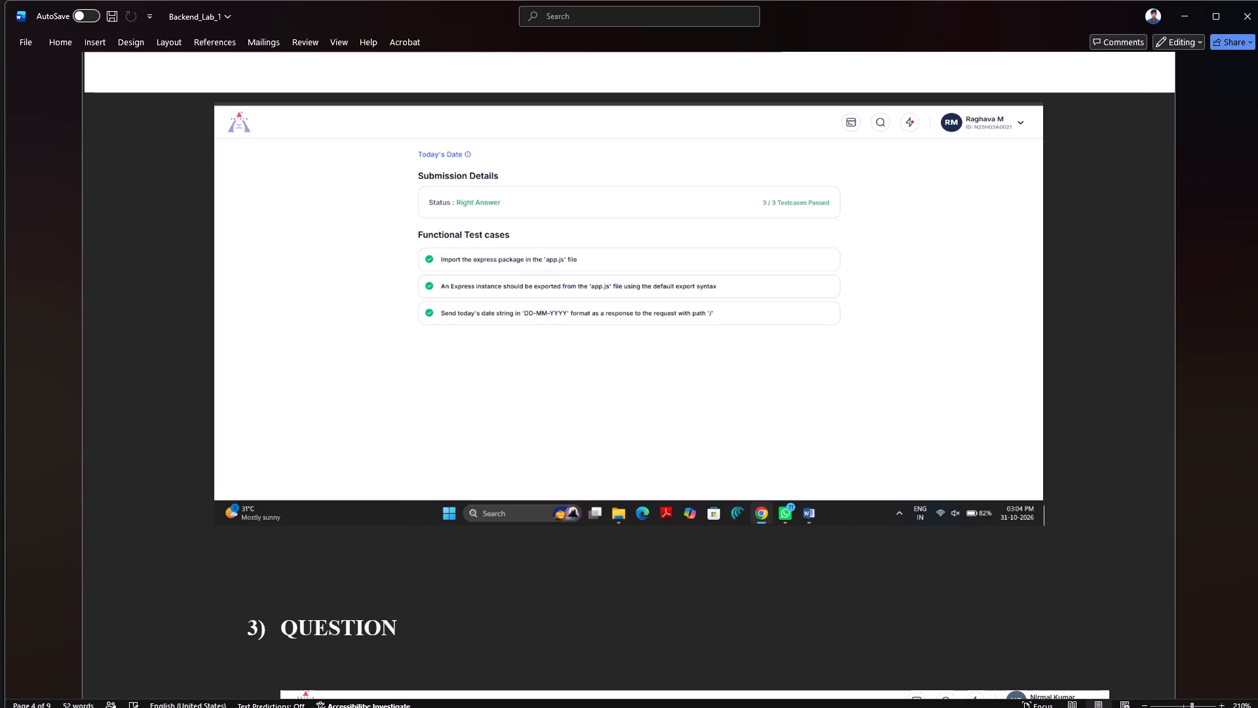
pyautogui.hotkey('shift', 'Down')
pyautogui.press('BackSpace')
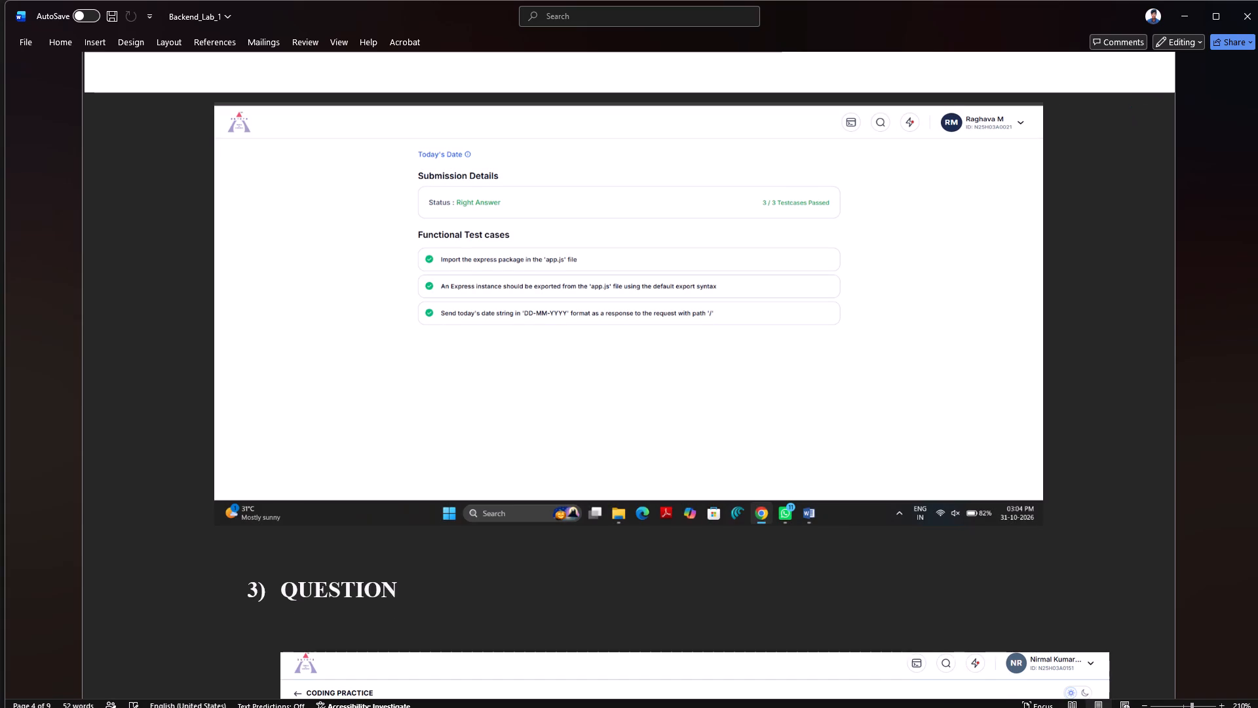
# Delete the blank line between the "3) QUESTION" heading and the API Routing screenshot.
pyautogui.click(490, 450)
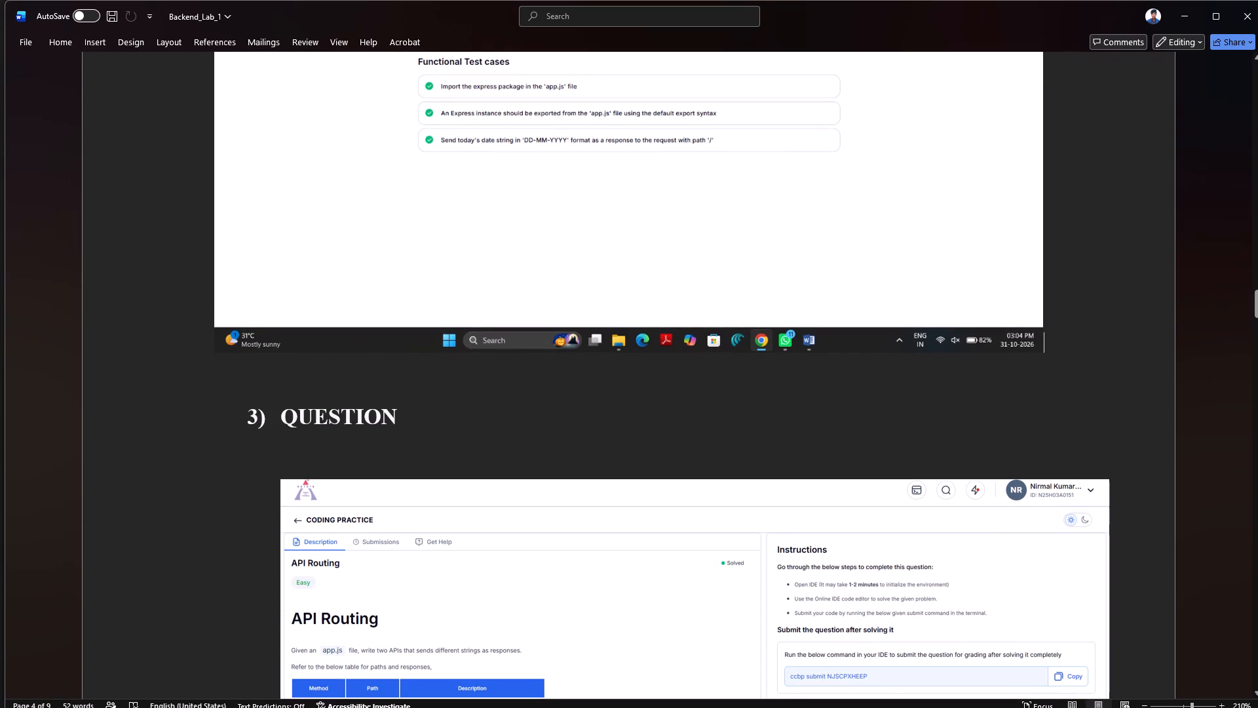
pyautogui.press('BackSpace')
pyautogui.press('BackSpace')
pyautogui.press('BackSpace')
pyautogui.press('BackSpace')
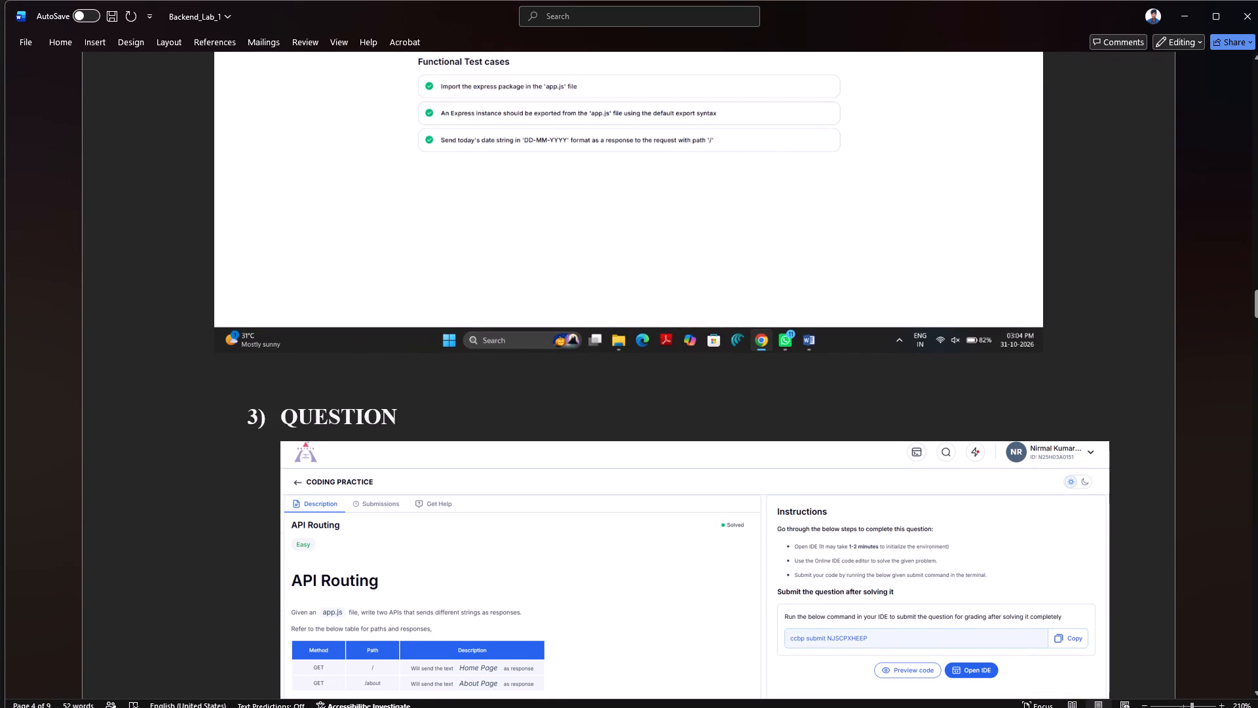
# Paste the copied profile badge and place it over the old badge in the API Routing screenshot's header.
pyautogui.press('super+v')
pyautogui.click(546, 545)
pyautogui.hotkey('ctrl', 'v')
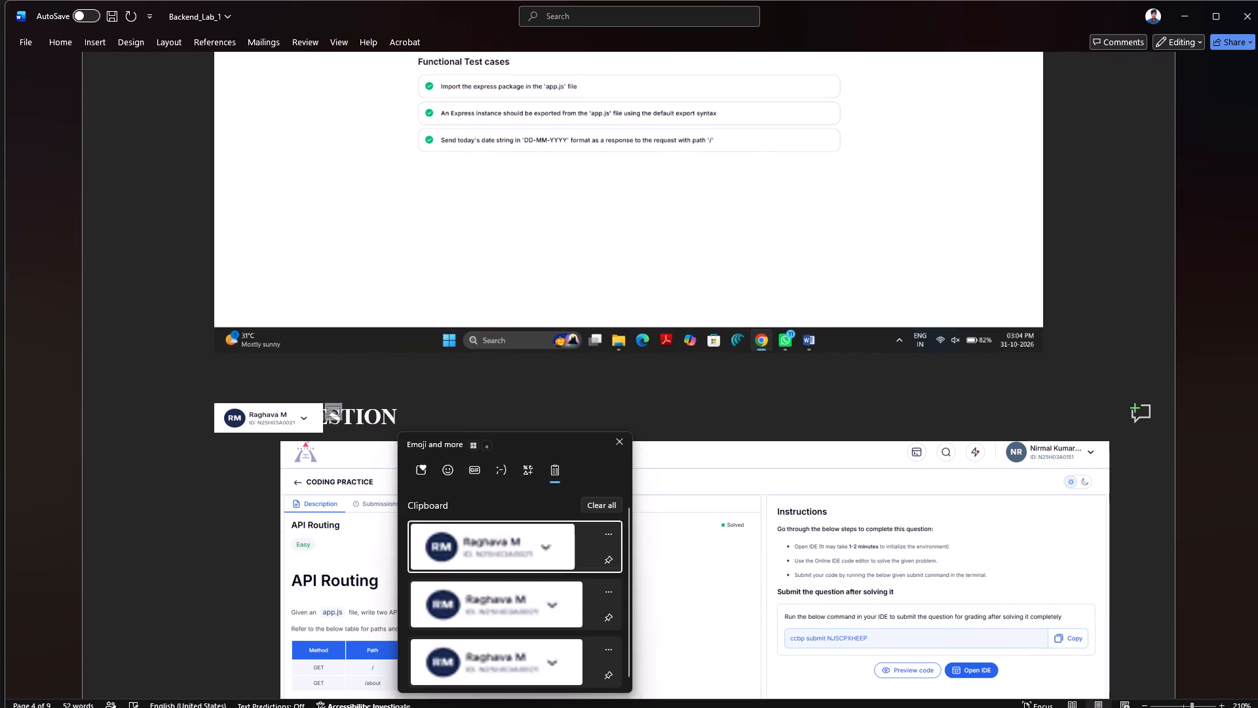
pyautogui.moveTo(289, 414); pyautogui.dragTo(1124, 466)
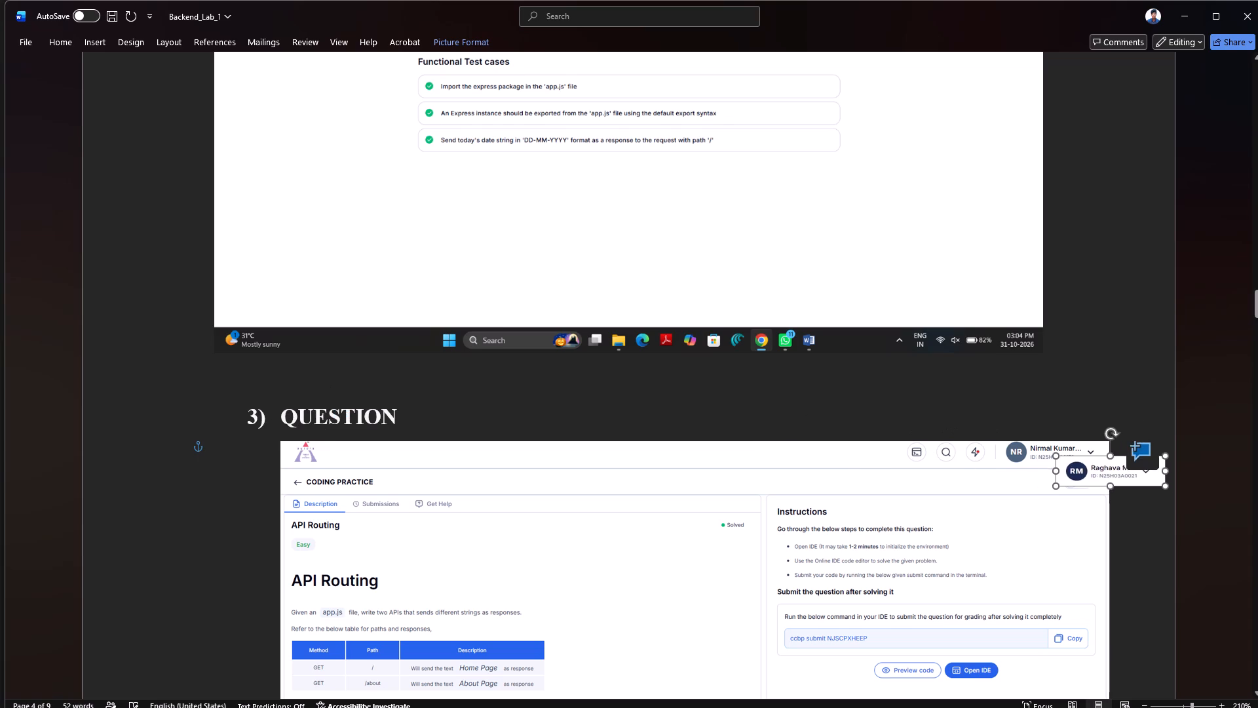
pyautogui.moveTo(1124, 466); pyautogui.dragTo(1067, 452)
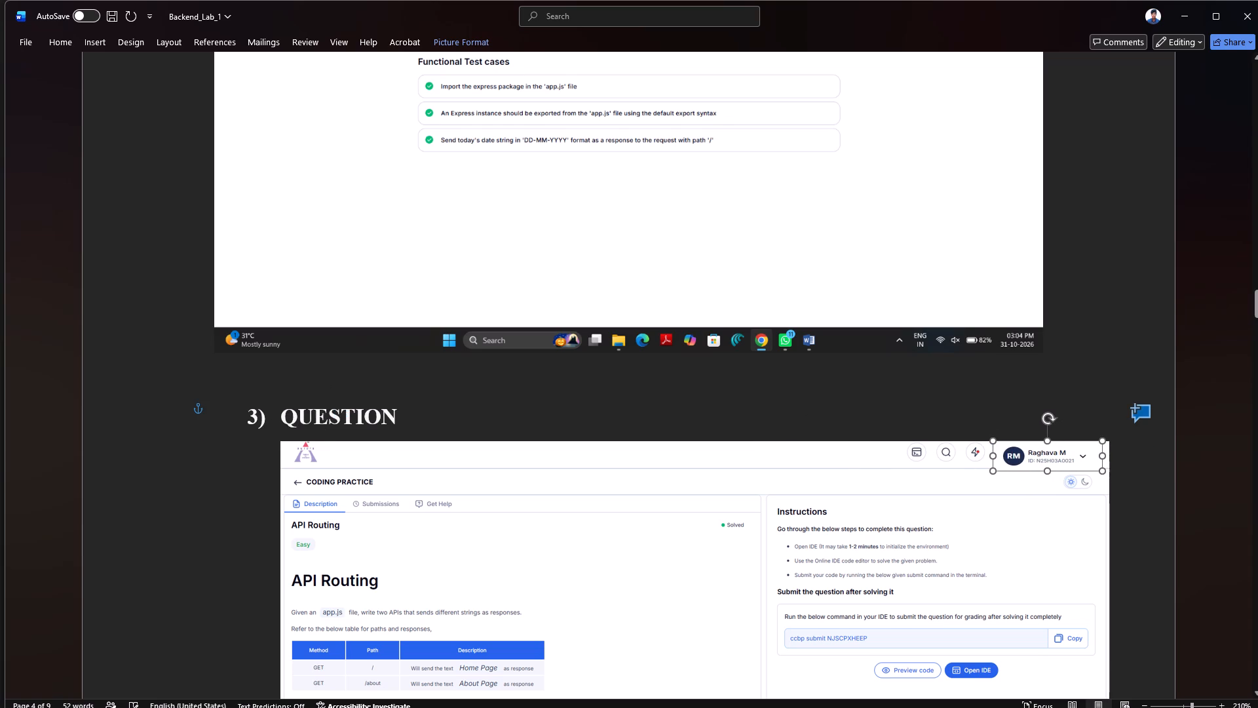
pyautogui.moveTo(1067, 452); pyautogui.dragTo(1073, 452)
pyautogui.click(1073, 452)
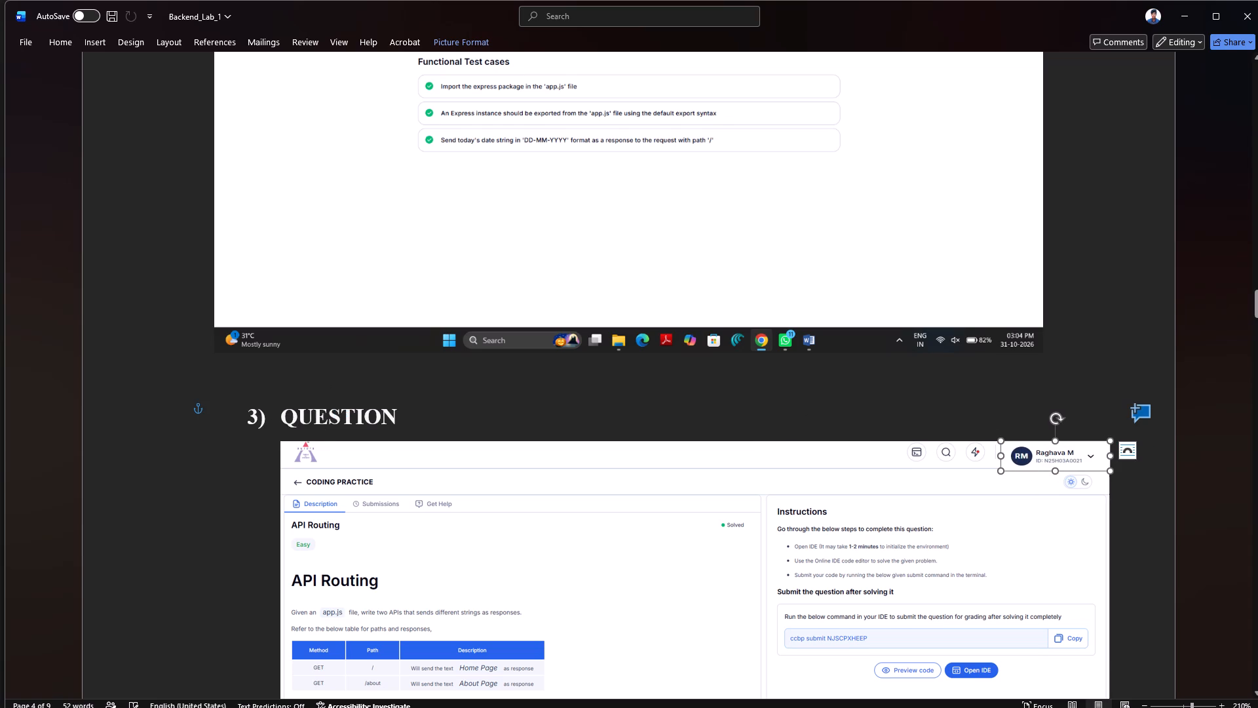
pyautogui.click(1105, 393)
pyautogui.click(1060, 466)
pyautogui.moveTo(999, 473); pyautogui.dragTo(1002, 463)
pyautogui.click(1101, 374)
# Shrink the API Routing screenshot's replacement badge slightly and realign it within the white header band, clear of the divider lines.
pyautogui.keyDown('ctrl'); pyautogui.scroll(8, 1111, 437); pyautogui.keyUp('ctrl')
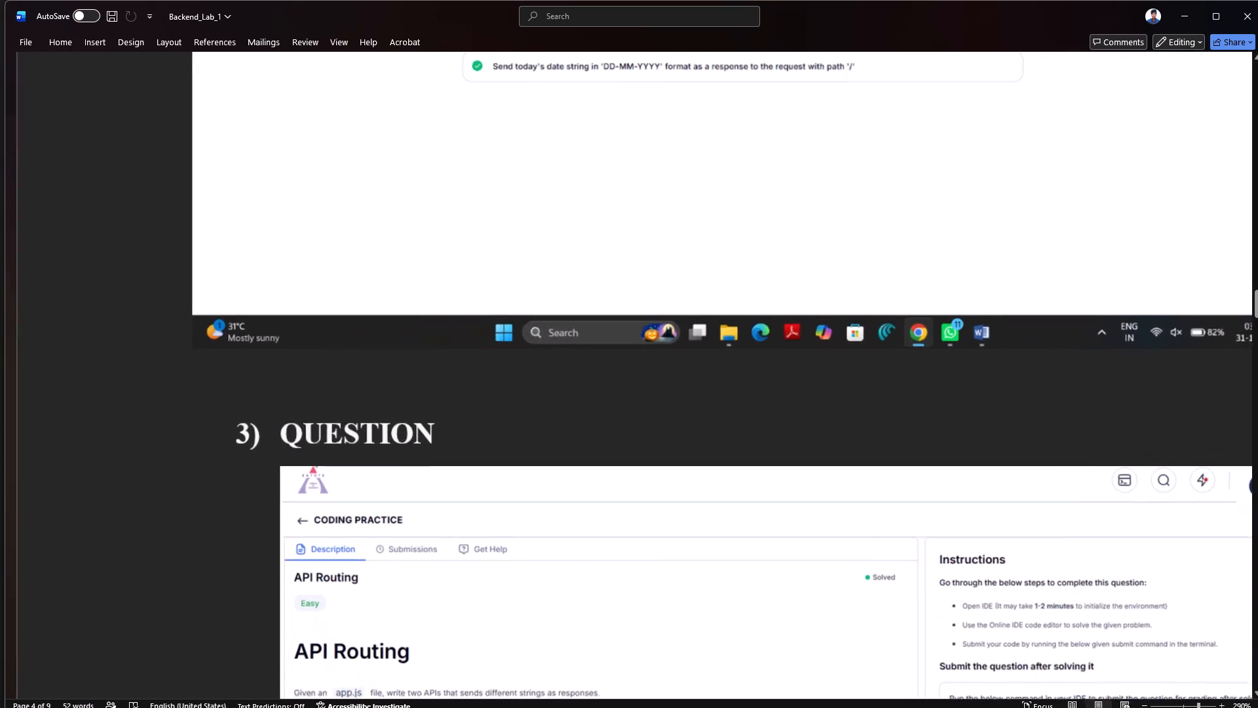
pyautogui.hscroll(-3, 1126, 428)
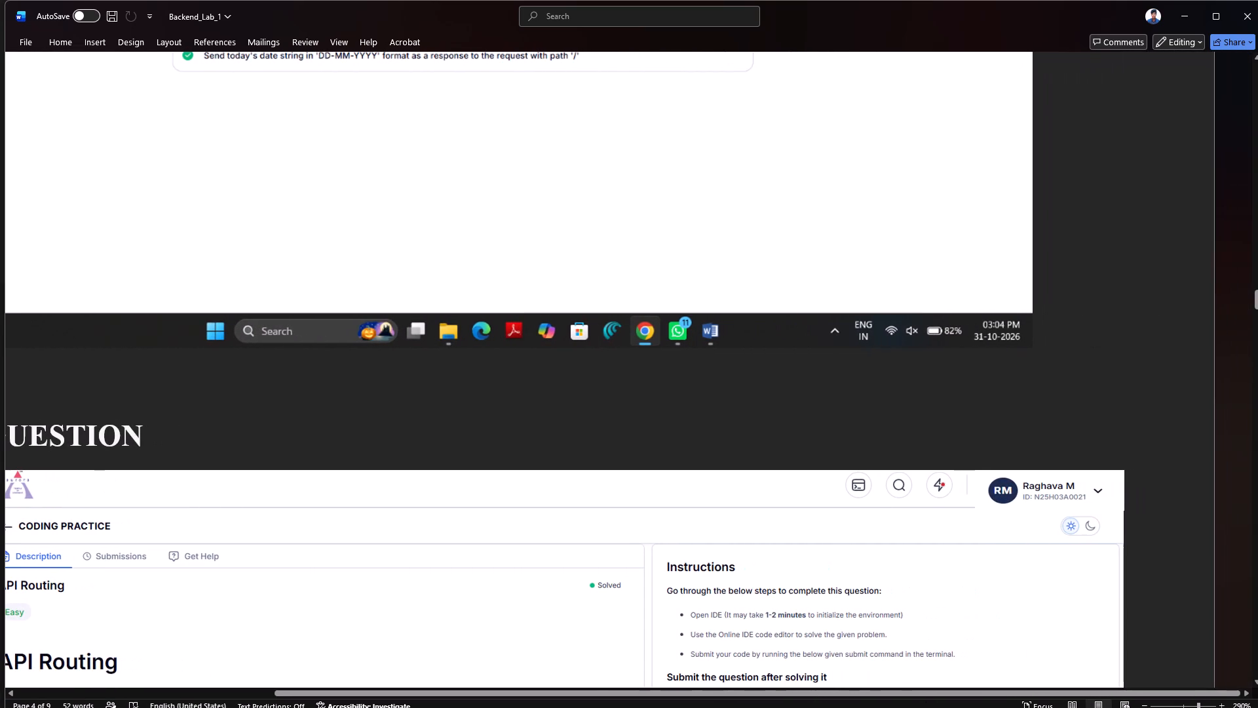
pyautogui.moveTo(1070, 488); pyautogui.dragTo(1052, 482)
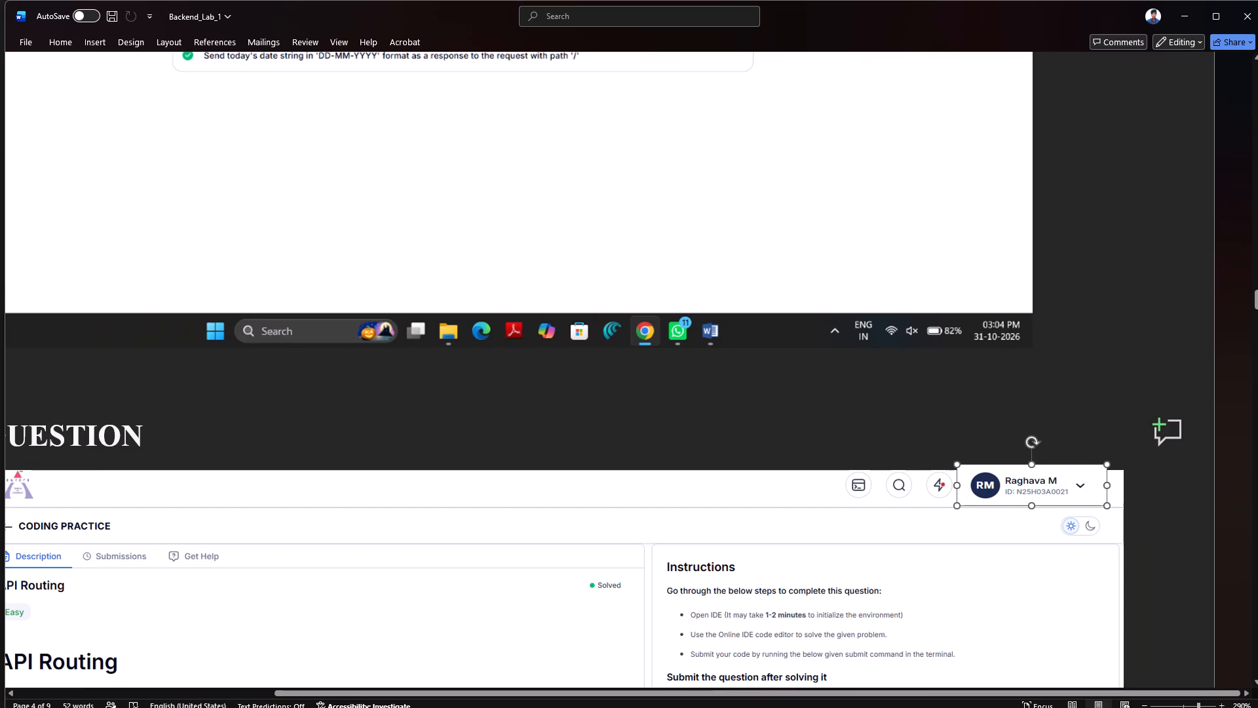
pyautogui.moveTo(1052, 482); pyautogui.dragTo(1061, 485)
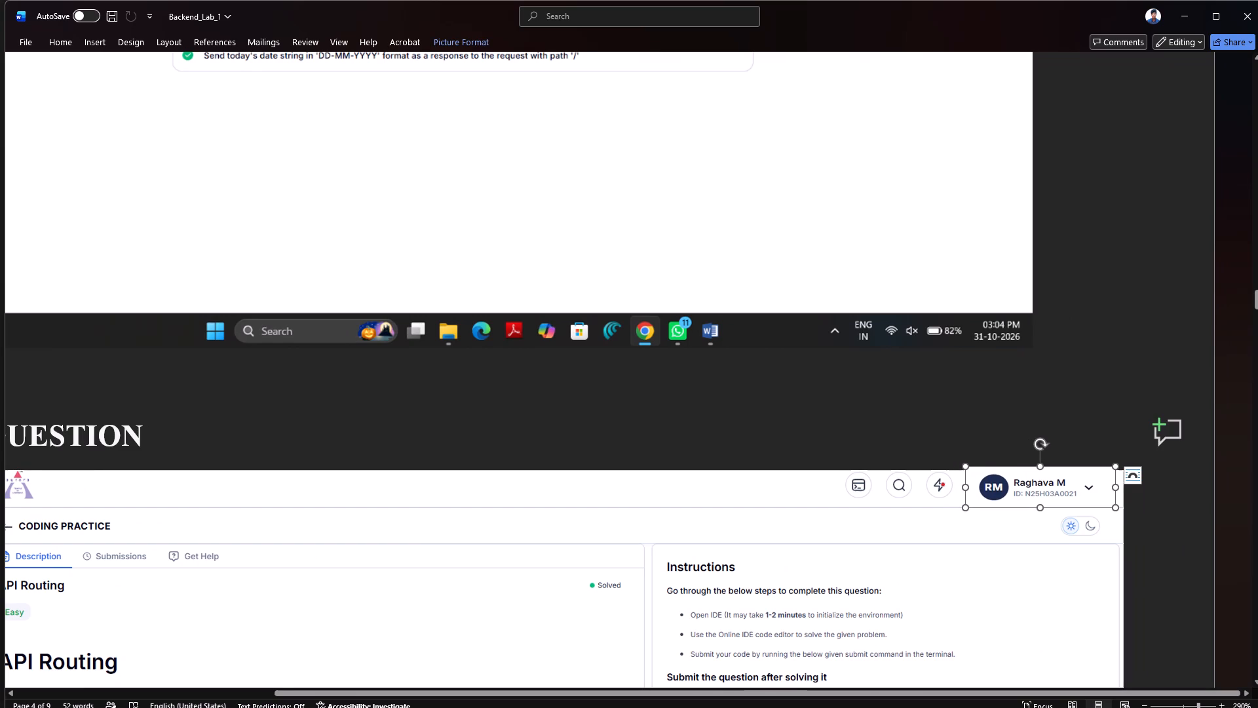
pyautogui.moveTo(967, 465); pyautogui.dragTo(978, 475)
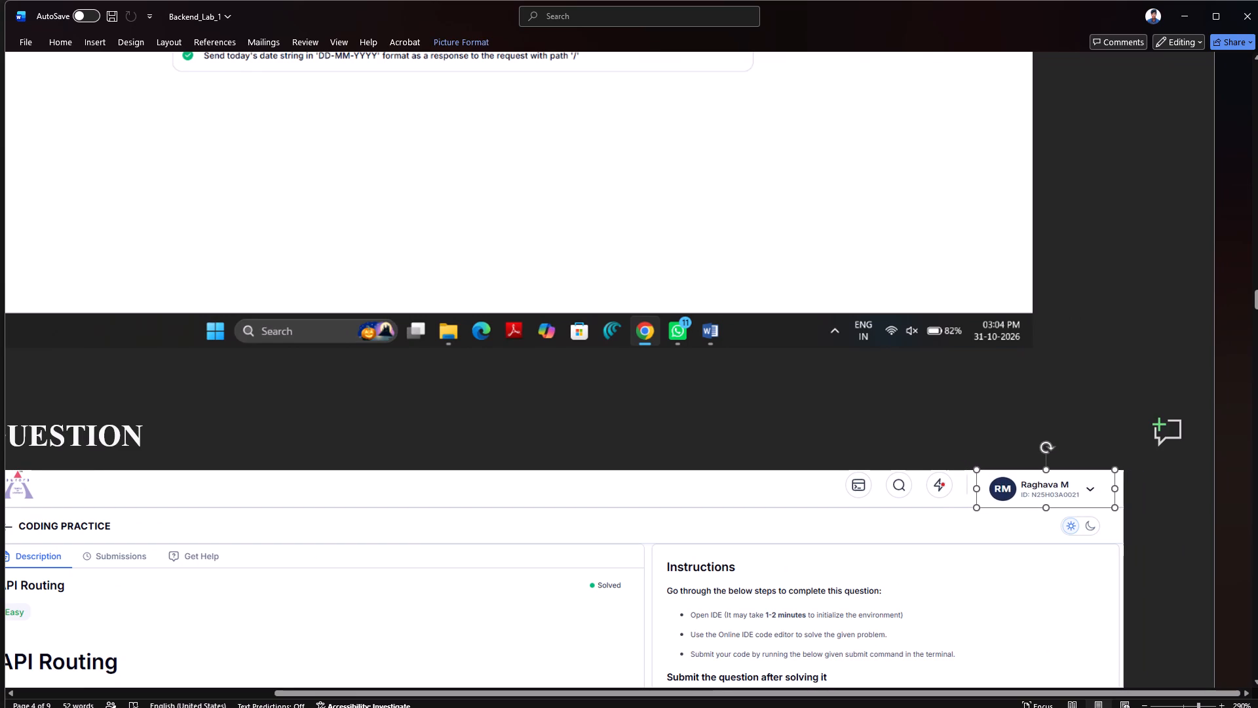
pyautogui.moveTo(978, 475); pyautogui.dragTo(981, 482)
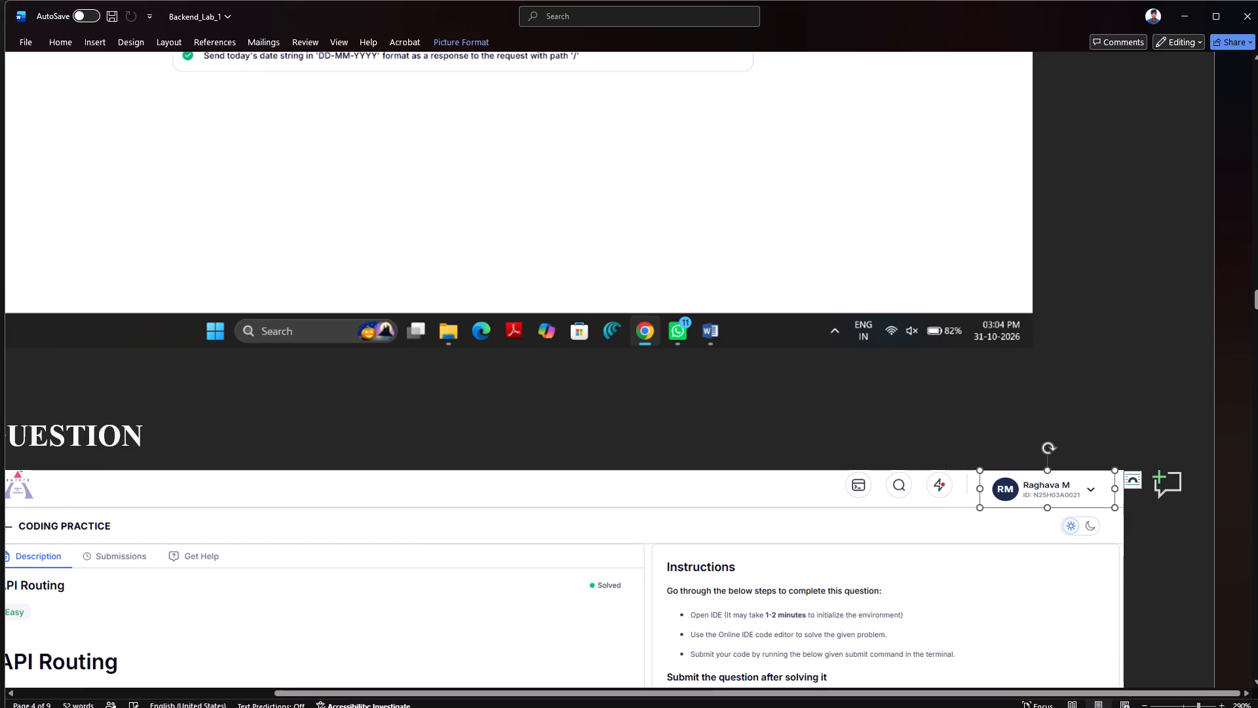
pyautogui.moveTo(980, 511); pyautogui.dragTo(984, 503)
pyautogui.moveTo(1039, 484); pyautogui.dragTo(1031, 484)
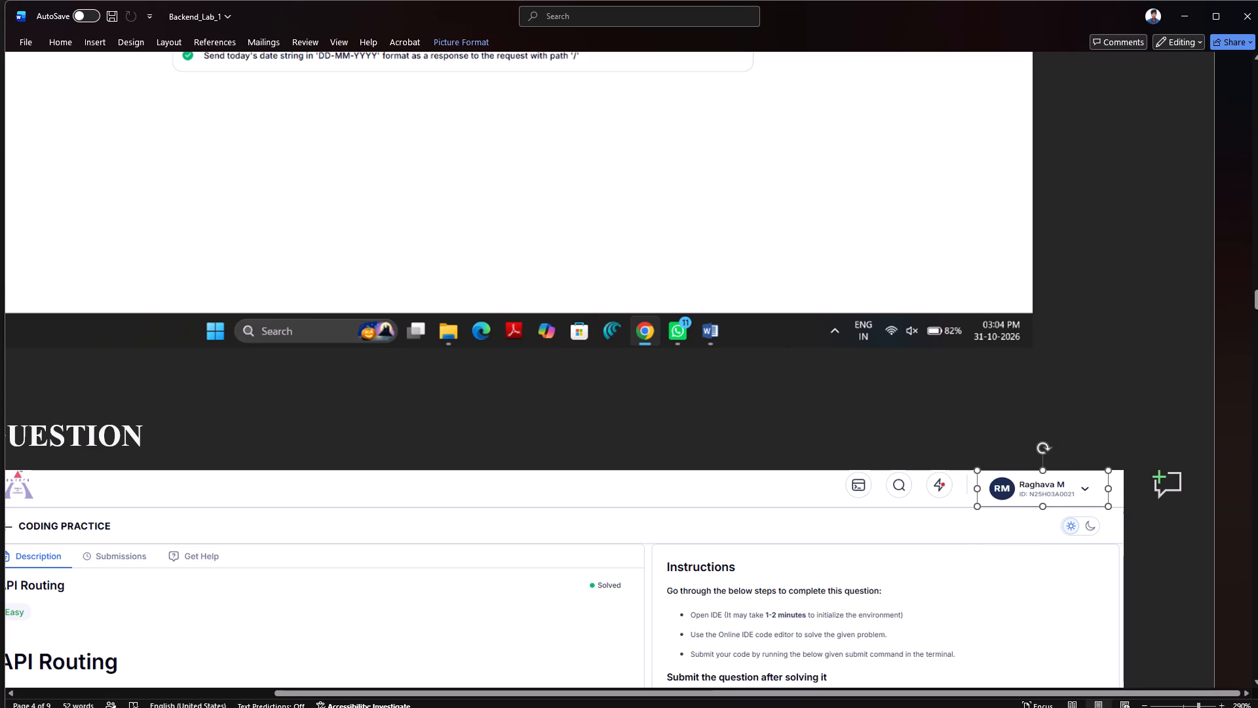
pyautogui.moveTo(1031, 484); pyautogui.dragTo(1033, 484)
pyautogui.click(1100, 423)
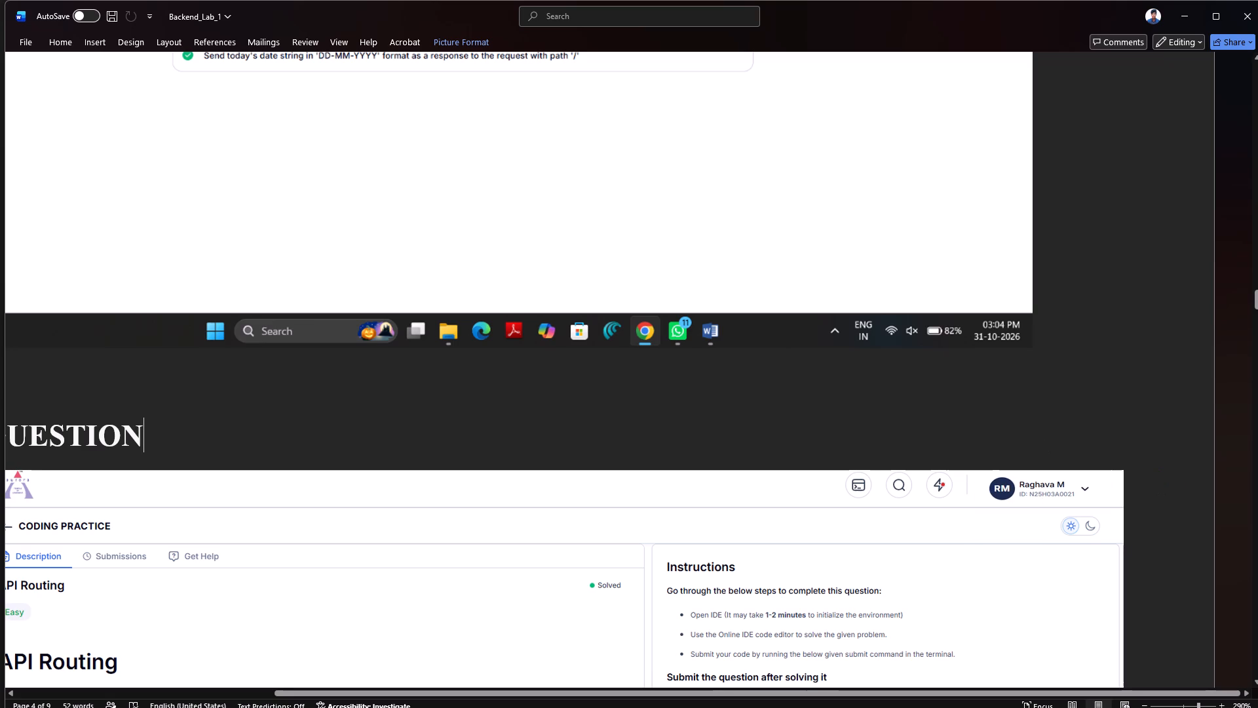
# Remove the indent before the API Routing screenshot to line it up with the Submission Details screenshot above.
pyautogui.keyDown('ctrl'); pyautogui.scroll(-11, 1102, 422); pyautogui.keyUp('ctrl')
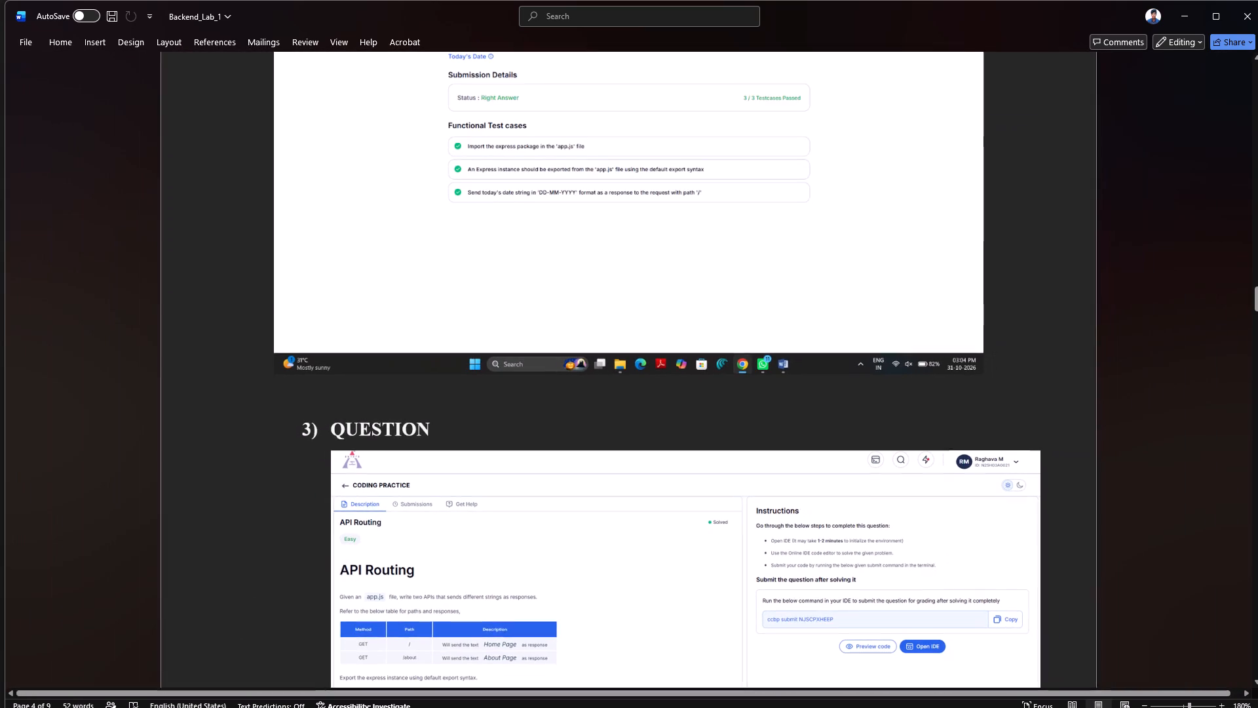
pyautogui.click(323, 454)
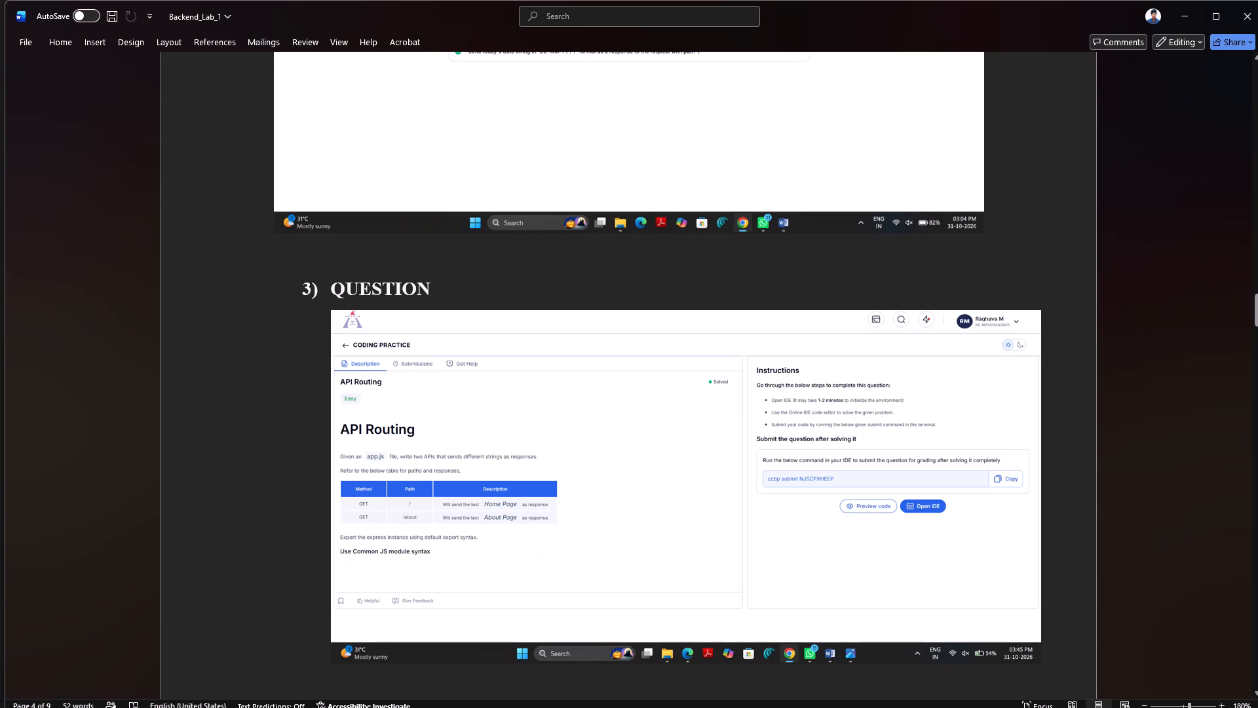
pyautogui.press('Up')
pyautogui.press('Down')
pyautogui.press('BackSpace')
pyautogui.press('BackSpace')
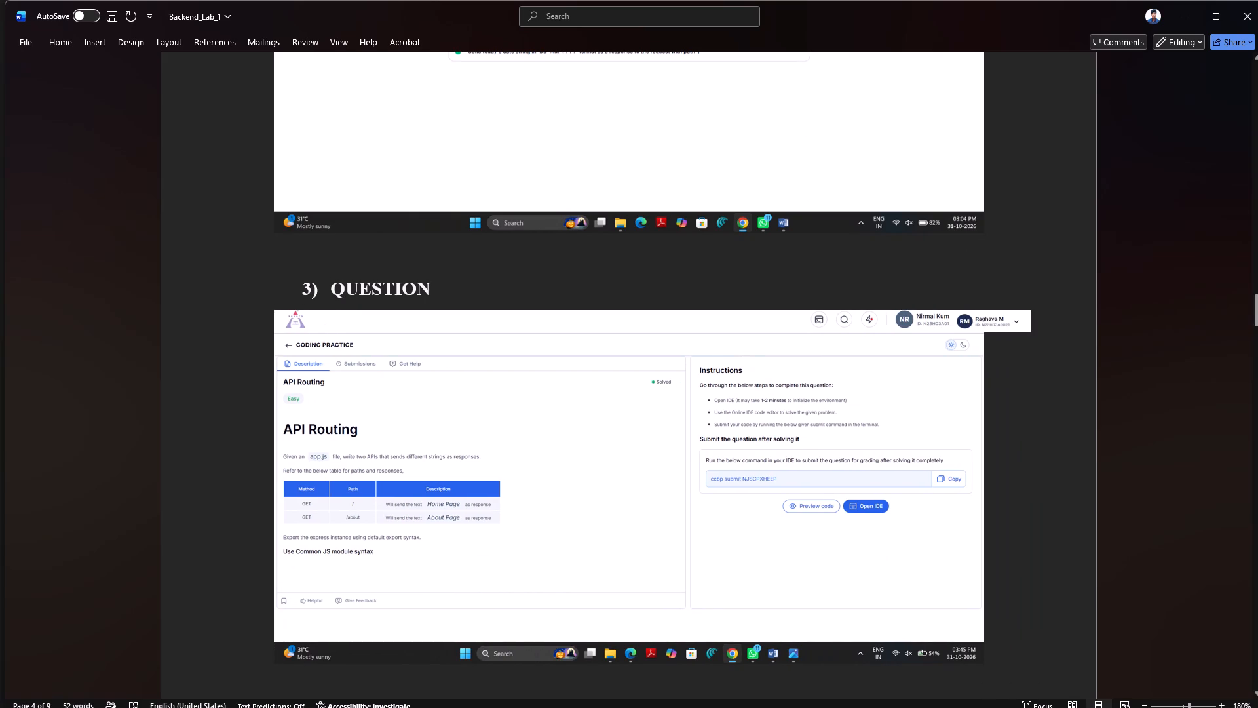
# Move the replacement badge back over the old badge in the shifted API Routing screenshot's header, flush with its top edge.
pyautogui.click(1010, 322)
pyautogui.moveTo(1010, 322); pyautogui.dragTo(1008, 322)
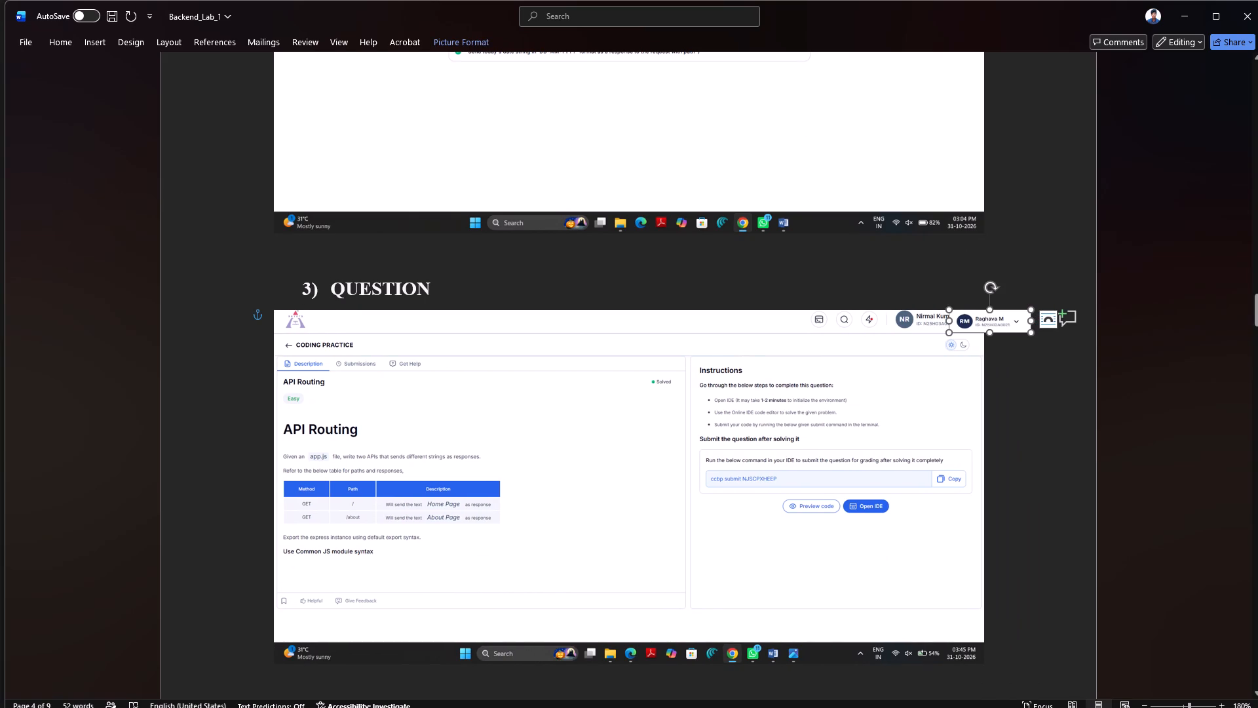
pyautogui.moveTo(1008, 322); pyautogui.dragTo(972, 318)
pyautogui.moveTo(972, 318); pyautogui.dragTo(916, 316)
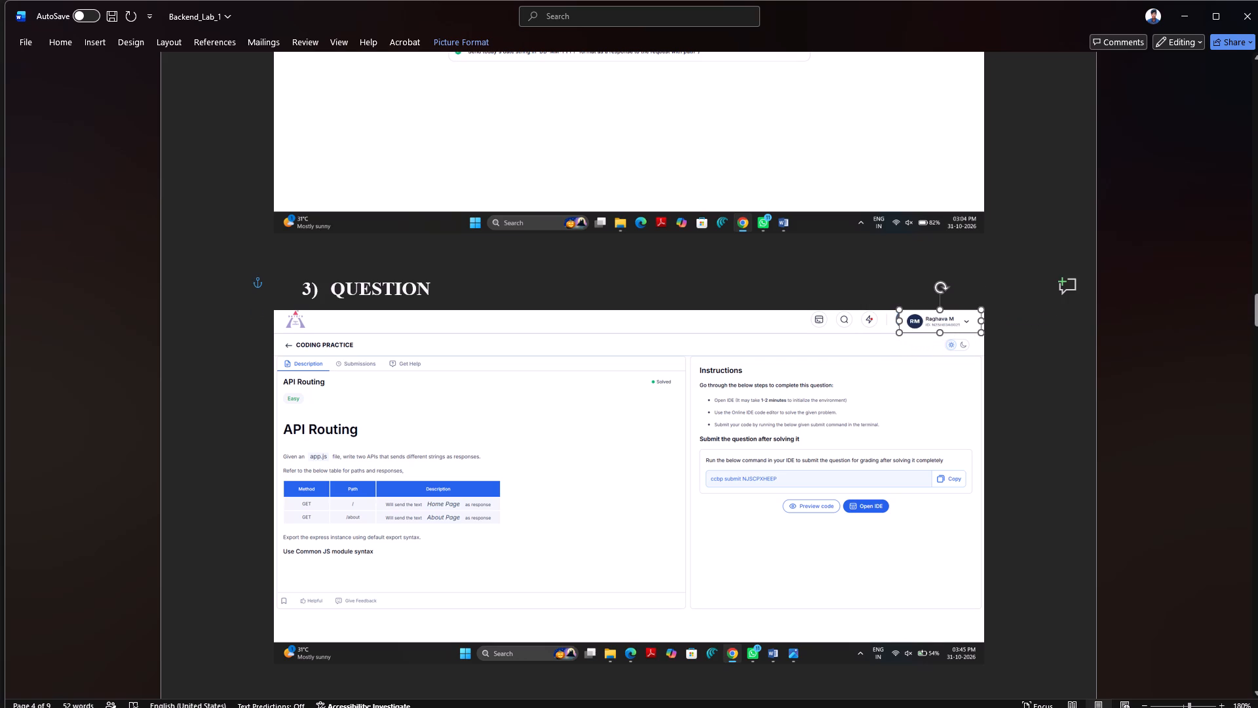
pyautogui.moveTo(916, 316); pyautogui.dragTo(917, 315)
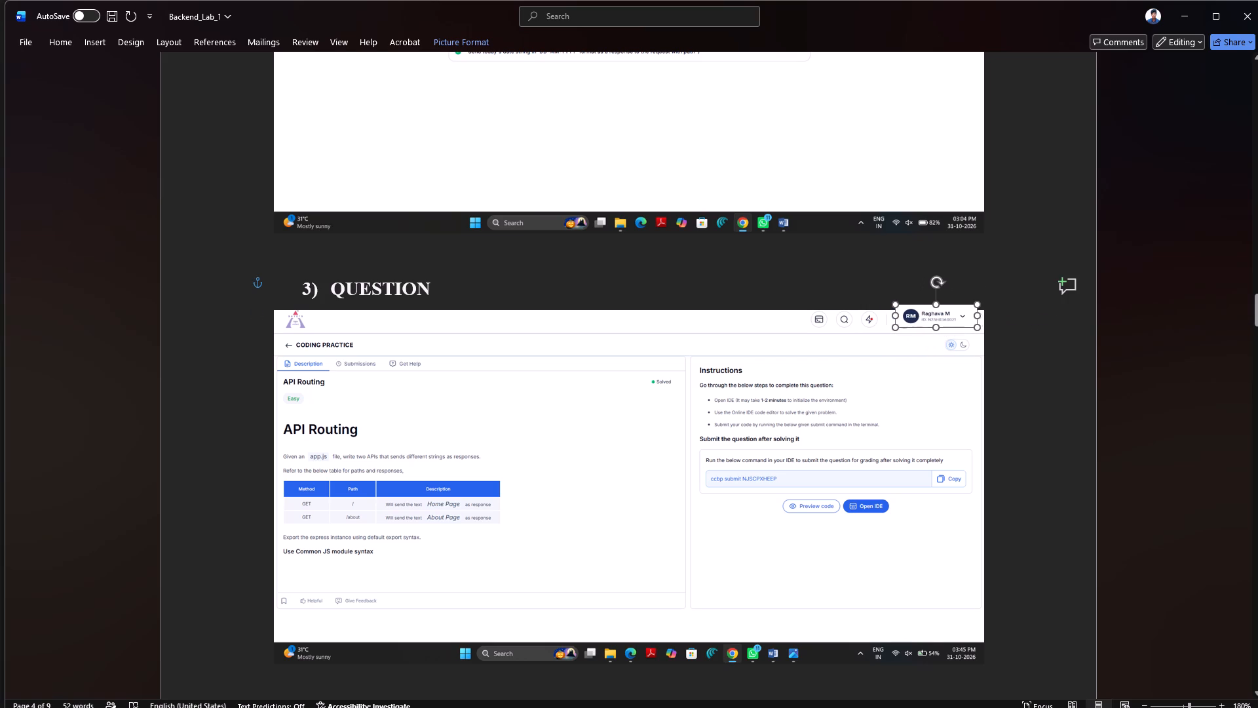
pyautogui.moveTo(917, 315); pyautogui.dragTo(917, 319)
pyautogui.click(1044, 267)
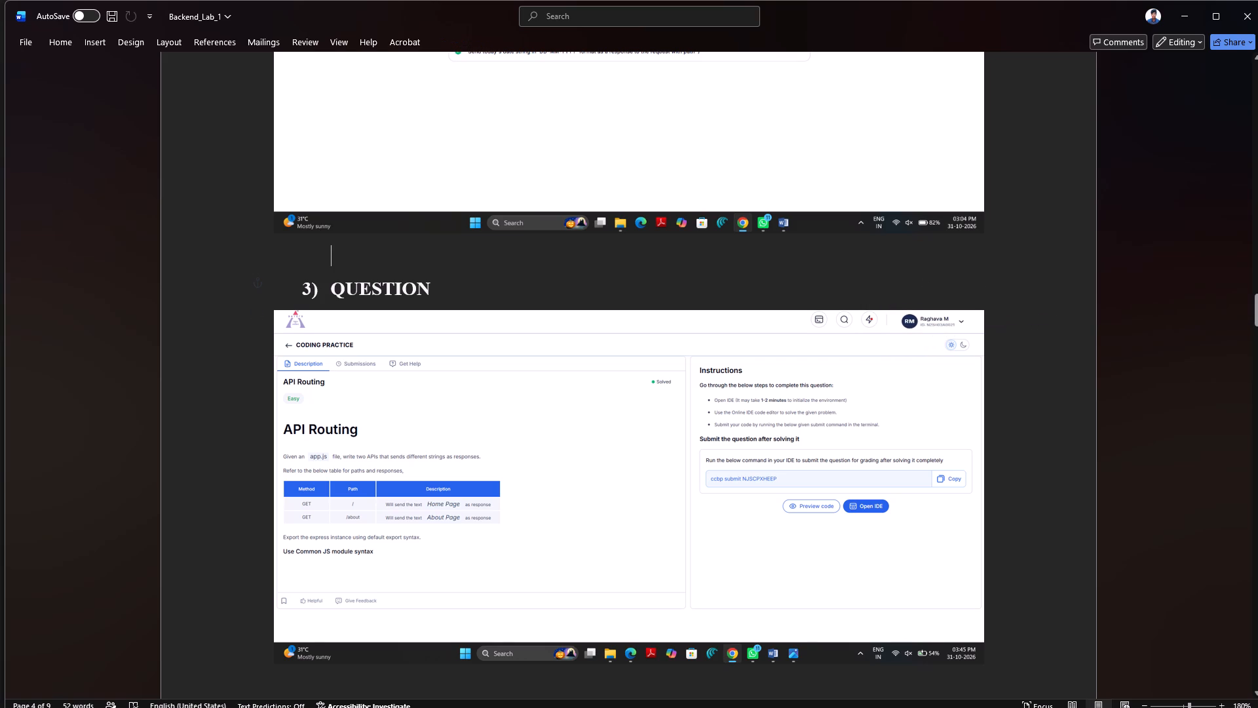
# Review the layout from the Submission Details screenshot on page 4 through to the code editor screenshot on page 5.
pyautogui.scroll(-1, 1054, 319)
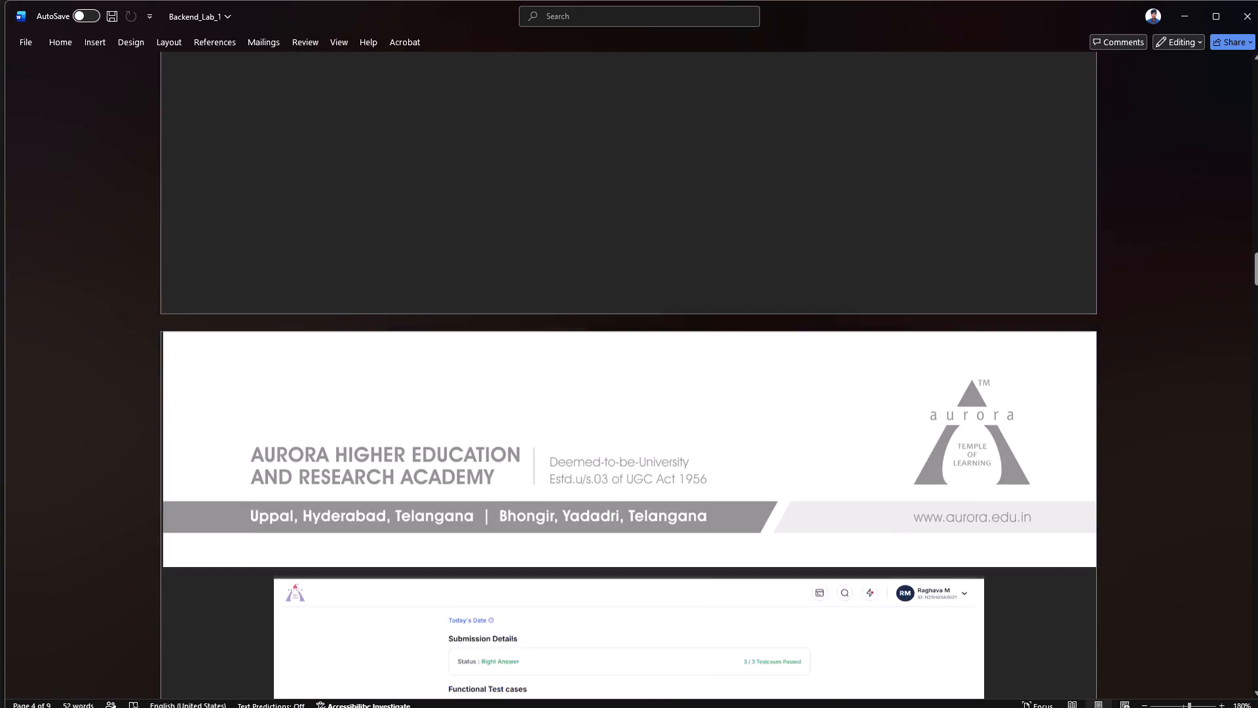
pyautogui.scroll(-3, 1054, 319)
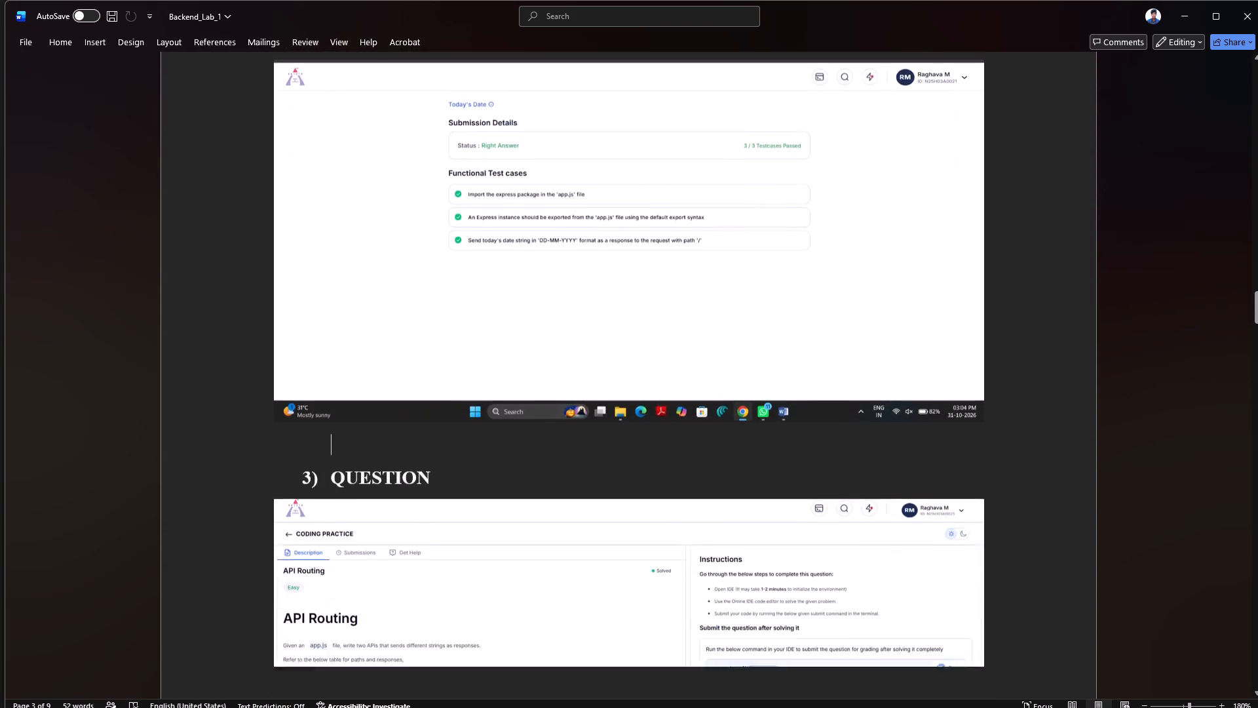
pyautogui.scroll(-3, 1054, 319)
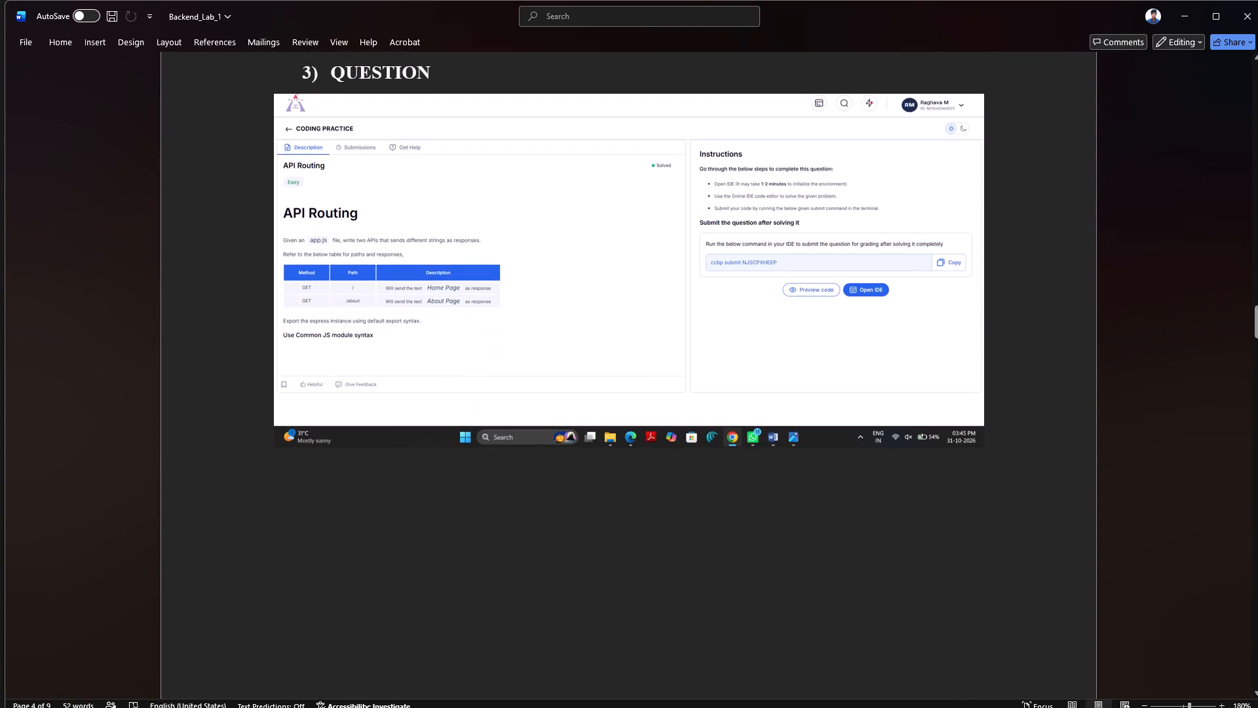
pyautogui.scroll(-1, 1054, 319)
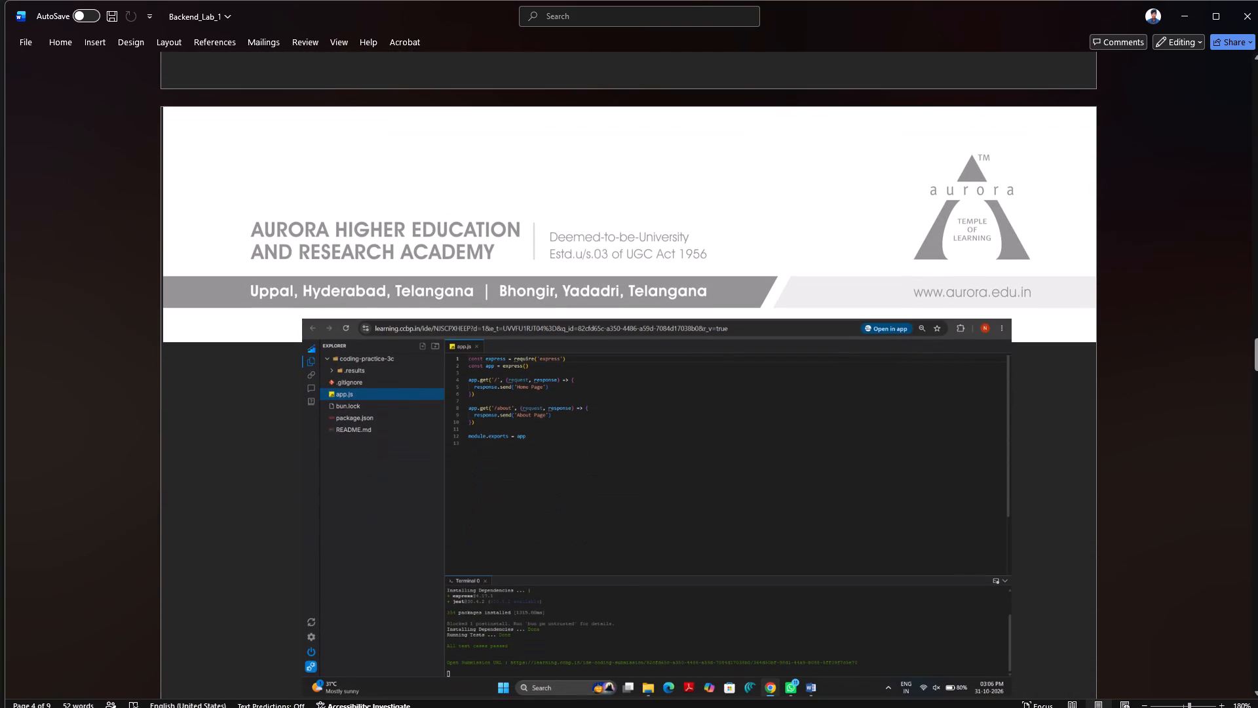
# Insert blank lines below the API Routing question screenshot on page 4 to space the code editor screenshot away from page 5's letterhead.
pyautogui.click(940, 50)
pyautogui.scroll(1, 940, 70)
pyautogui.scroll(-1, 959, 454)
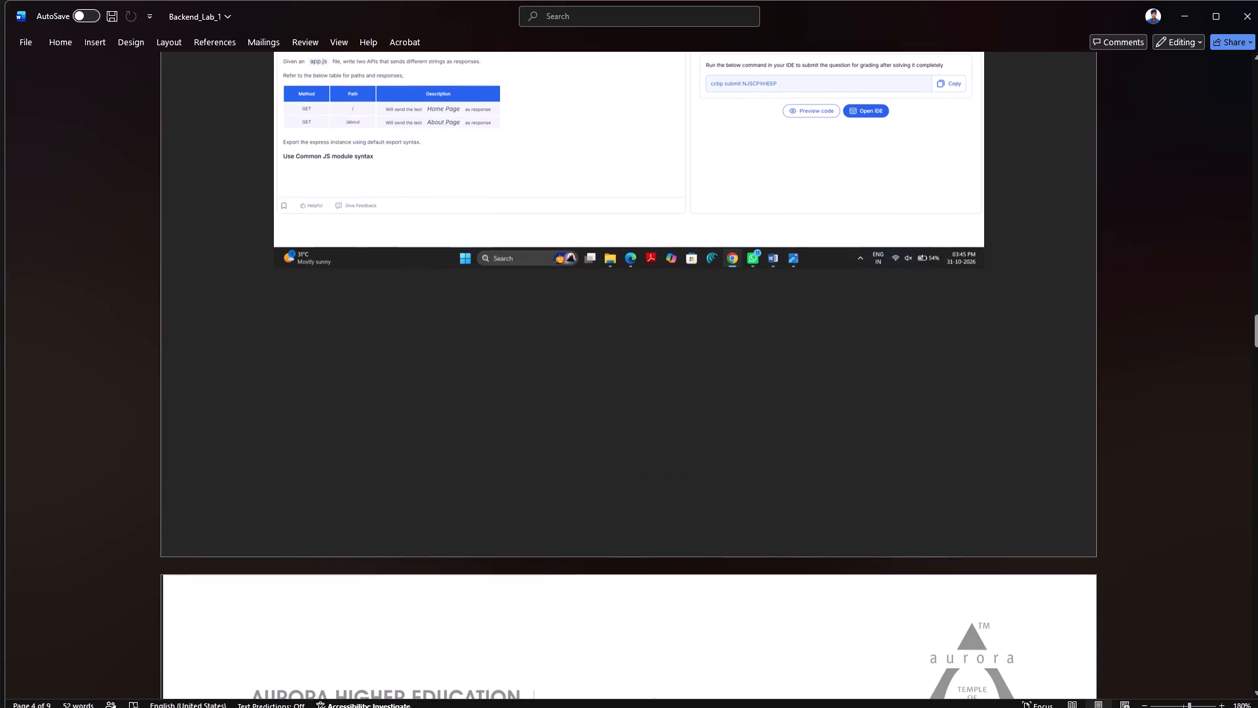
pyautogui.click(896, 451)
pyautogui.press('Return')
pyautogui.press('Return')
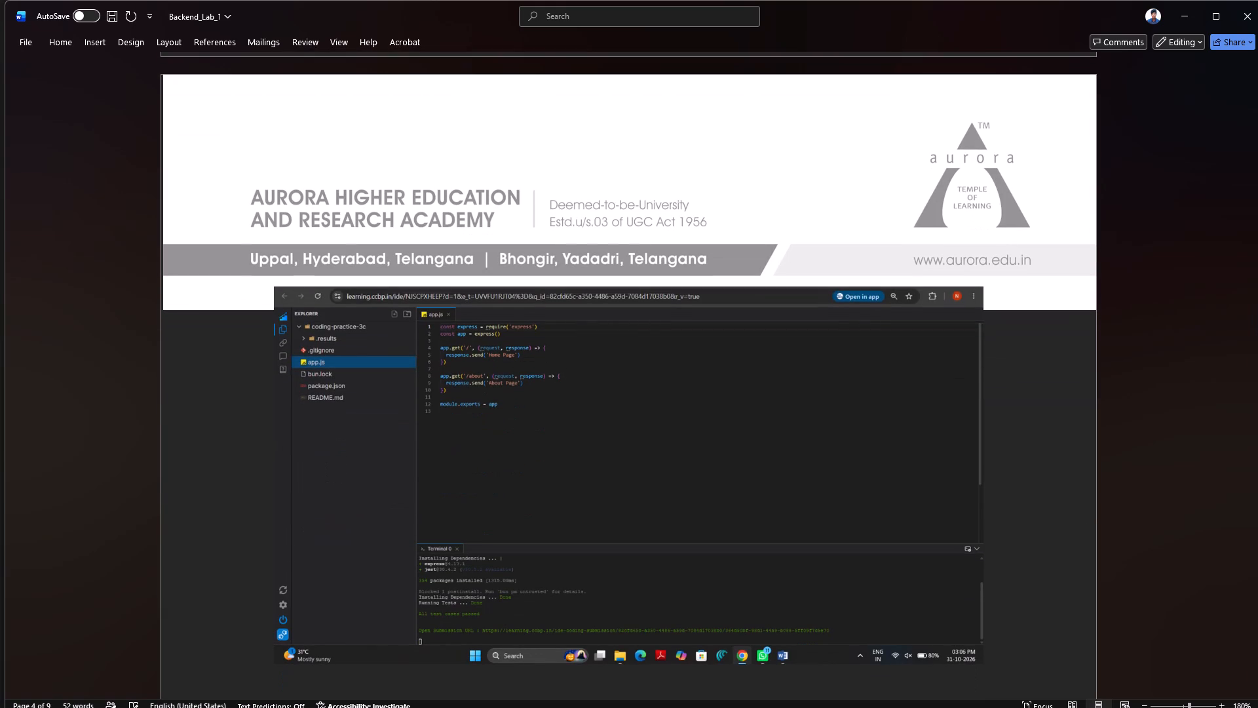
pyautogui.press('Return')
pyautogui.press('Return')
pyautogui.press('Return')
pyautogui.press('Return')
pyautogui.press('Return')
pyautogui.press('Return')
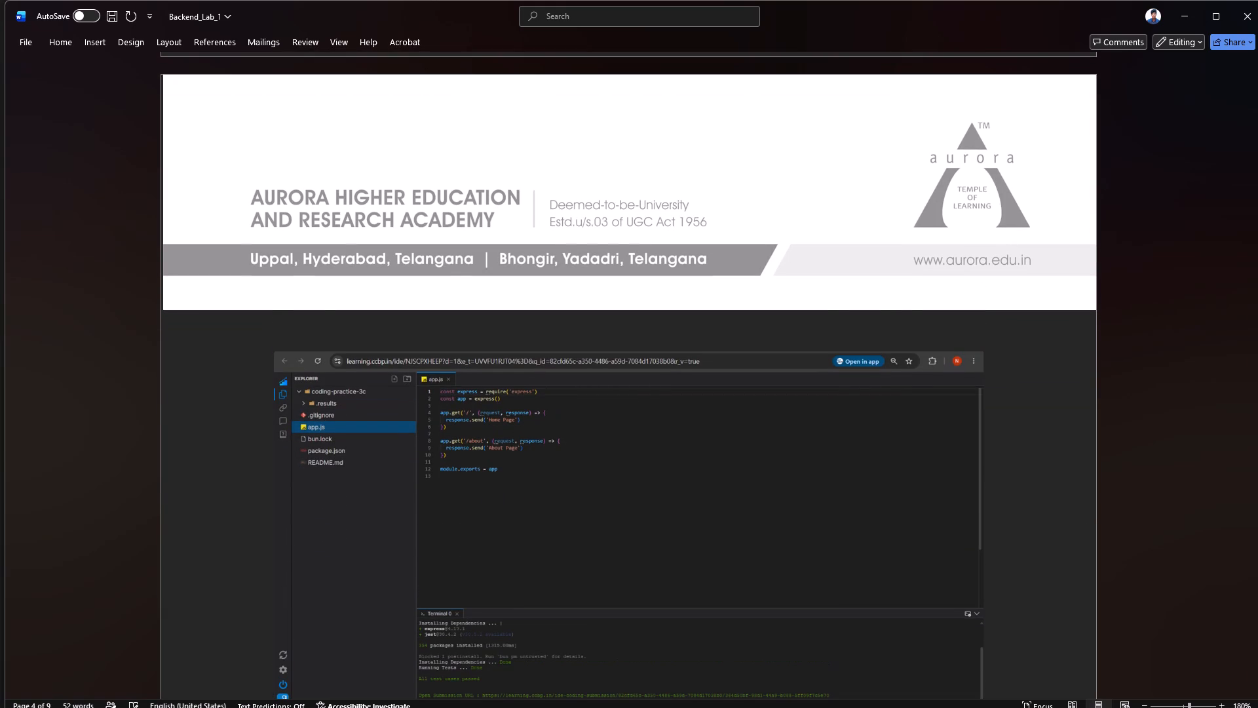
# Paste the copied replacement profile badge on page 5 and position it over the old badge in the Submission Details screenshot's header.
pyautogui.scroll(-1, 908, 425)
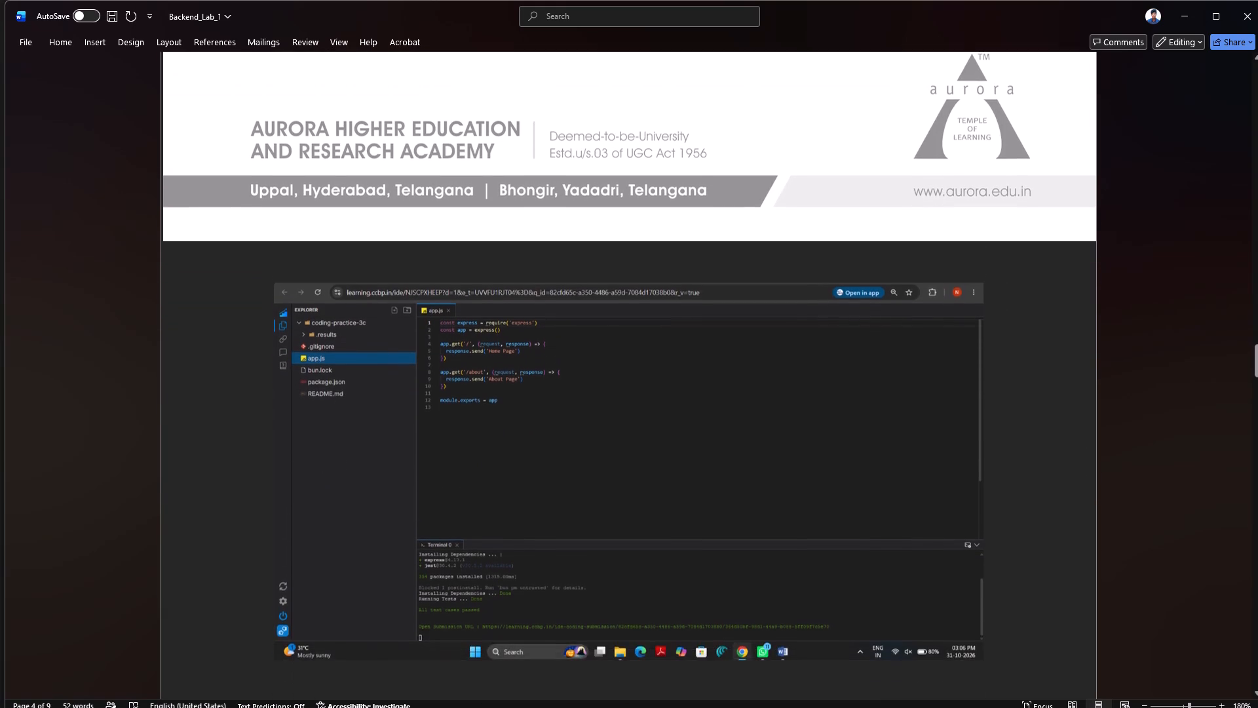
pyautogui.scroll(-1, 908, 425)
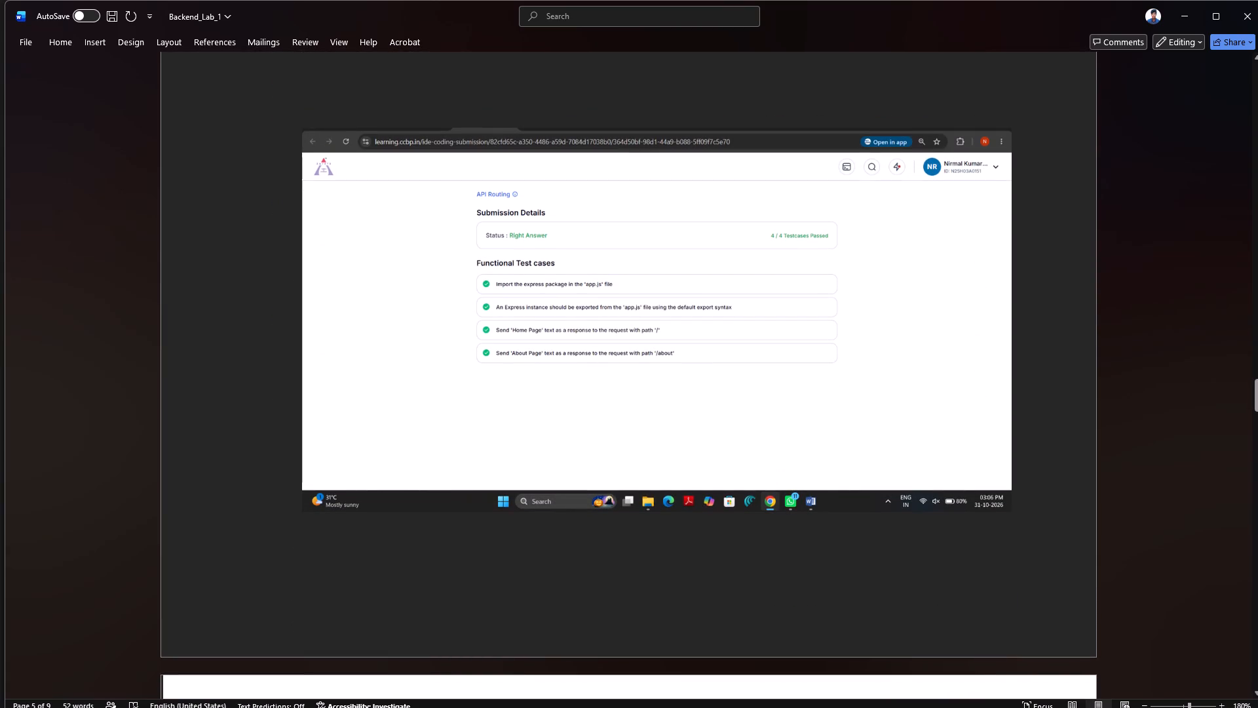
pyautogui.click(586, 111)
pyautogui.press('super+v')
pyautogui.click(379, 234)
pyautogui.hotkey('ctrl', 'v')
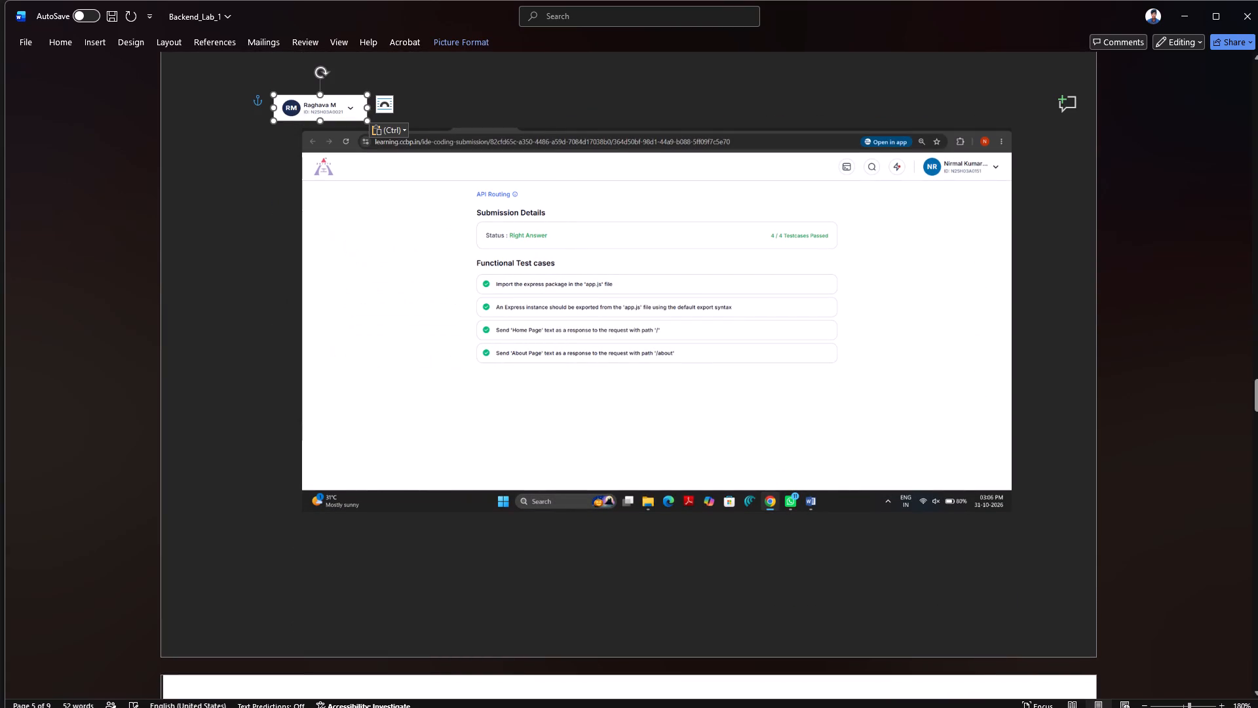
pyautogui.moveTo(318, 106); pyautogui.dragTo(942, 166)
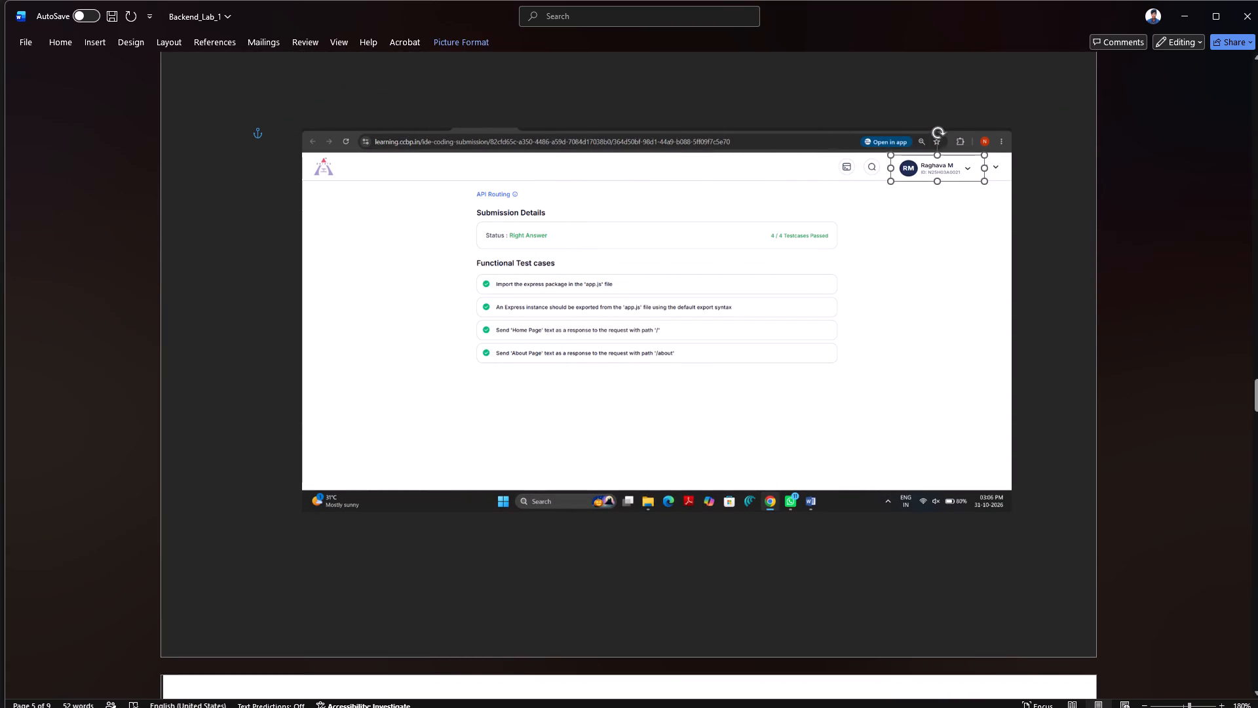
pyautogui.moveTo(942, 166); pyautogui.dragTo(959, 165)
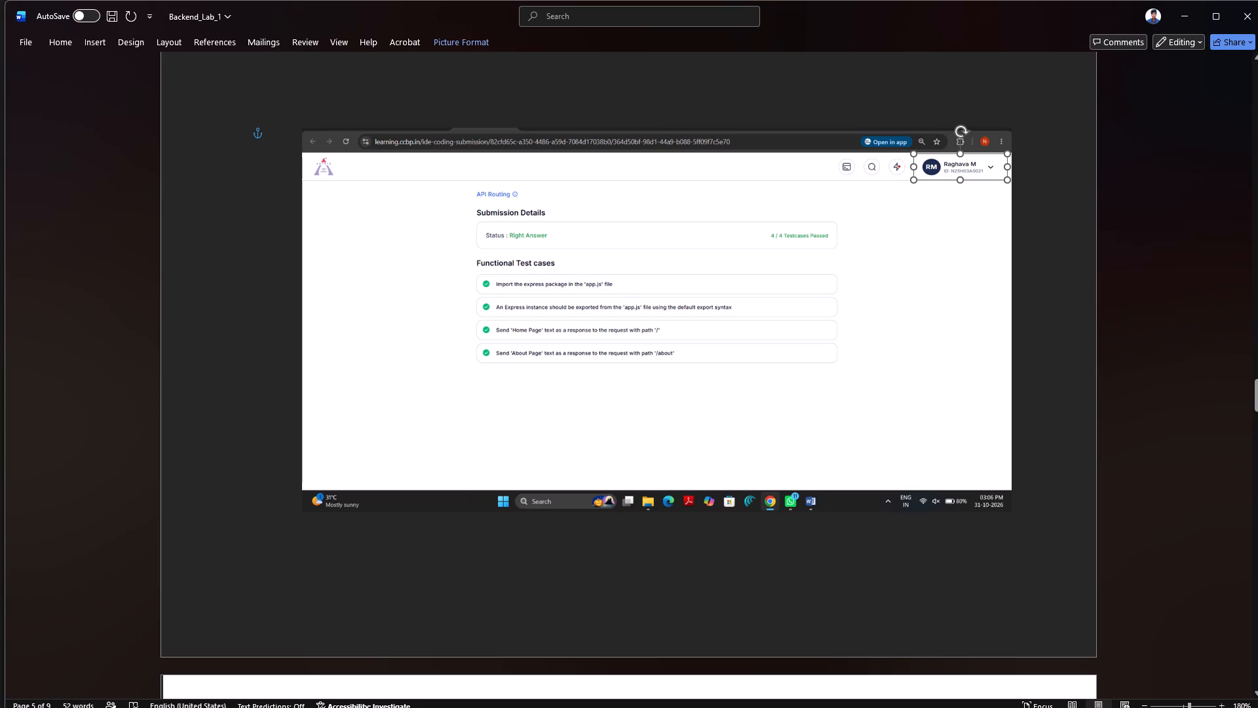
pyautogui.moveTo(959, 165); pyautogui.dragTo(963, 165)
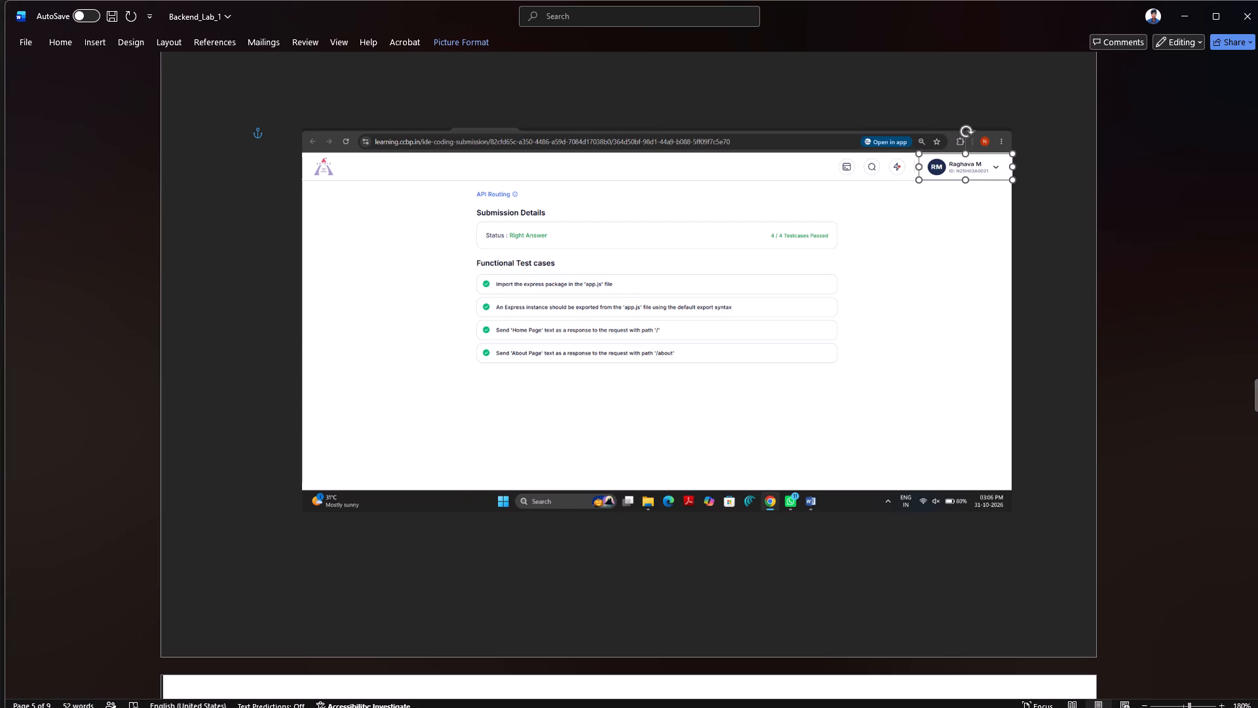
pyautogui.moveTo(963, 165); pyautogui.dragTo(963, 167)
pyautogui.click(1067, 145)
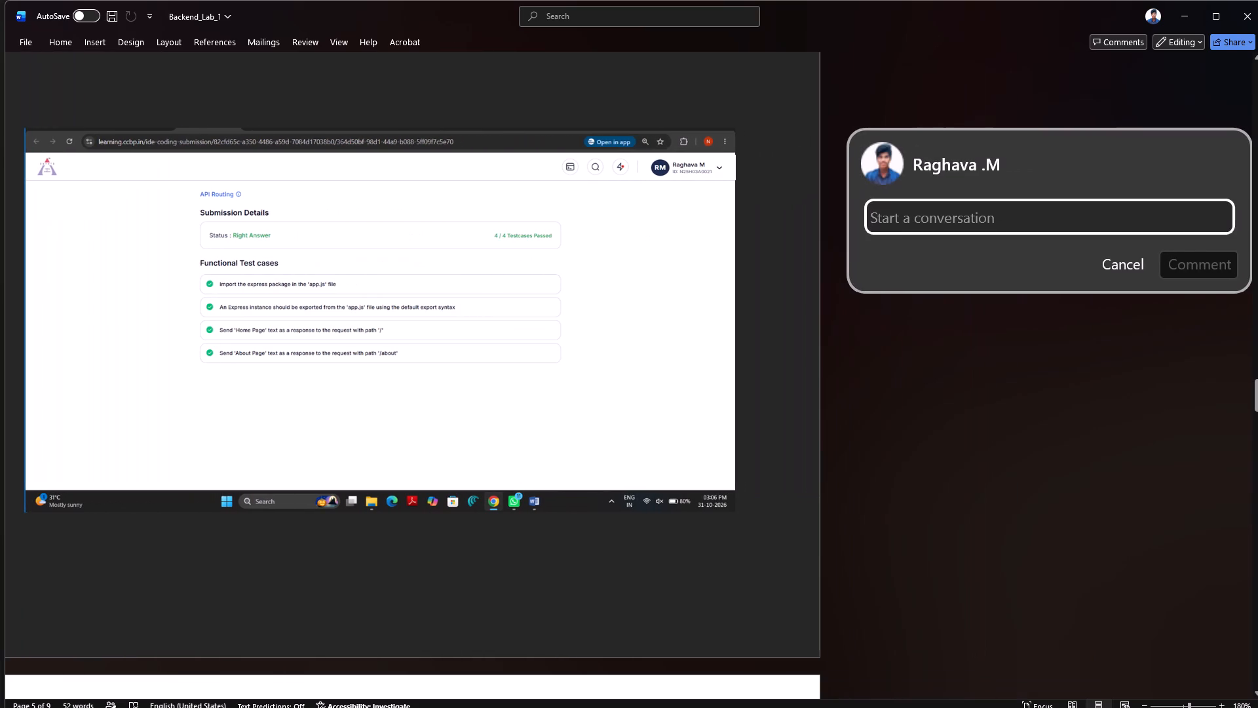
pyautogui.click(1134, 261)
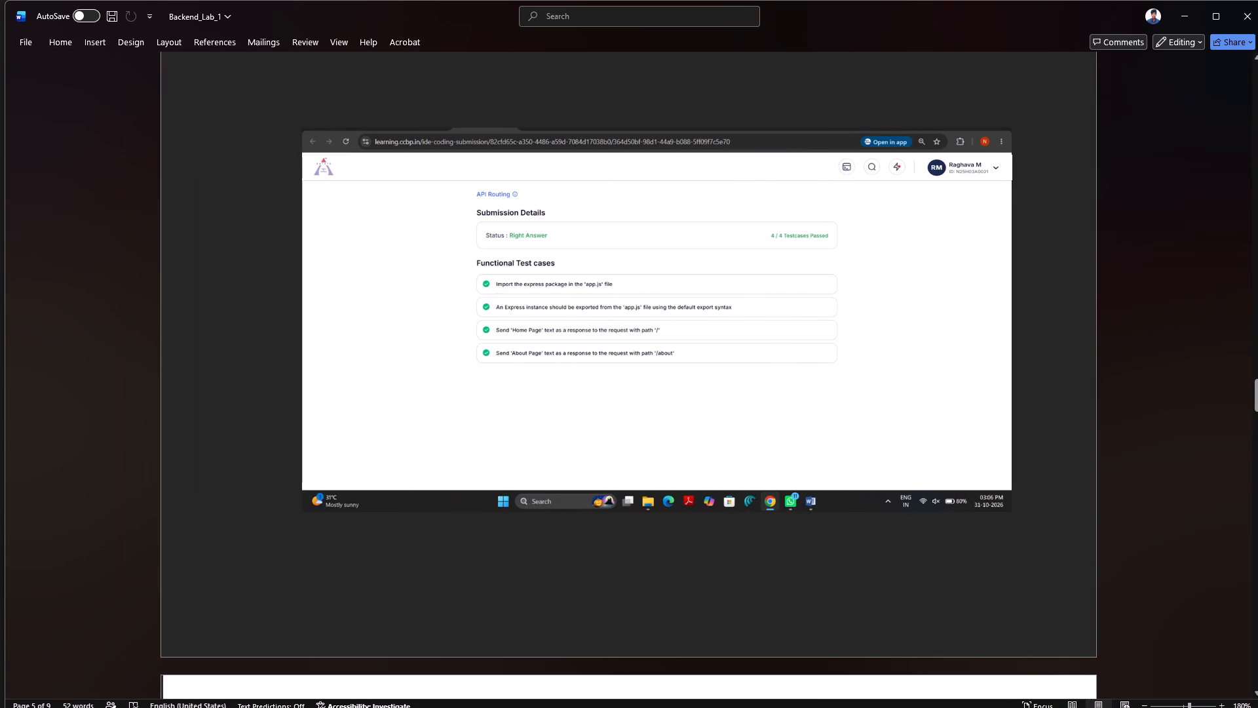
pyautogui.click(957, 170)
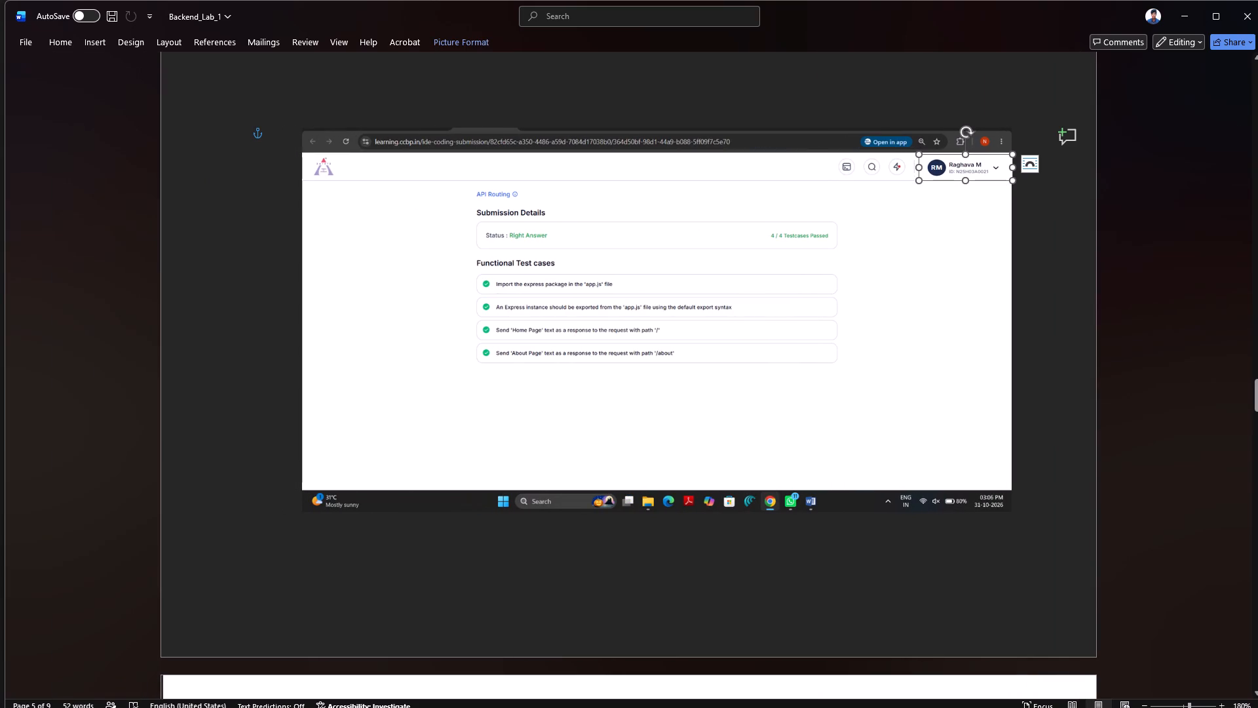
pyautogui.click(958, 169)
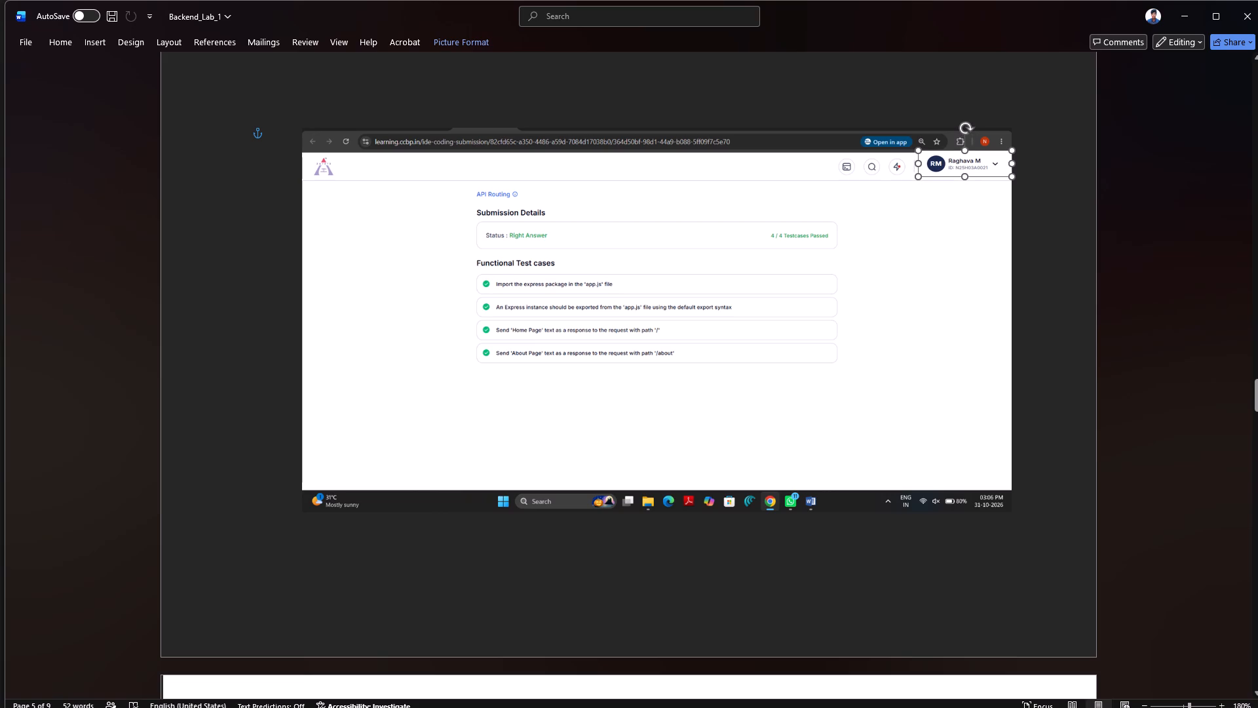
pyautogui.click(957, 168)
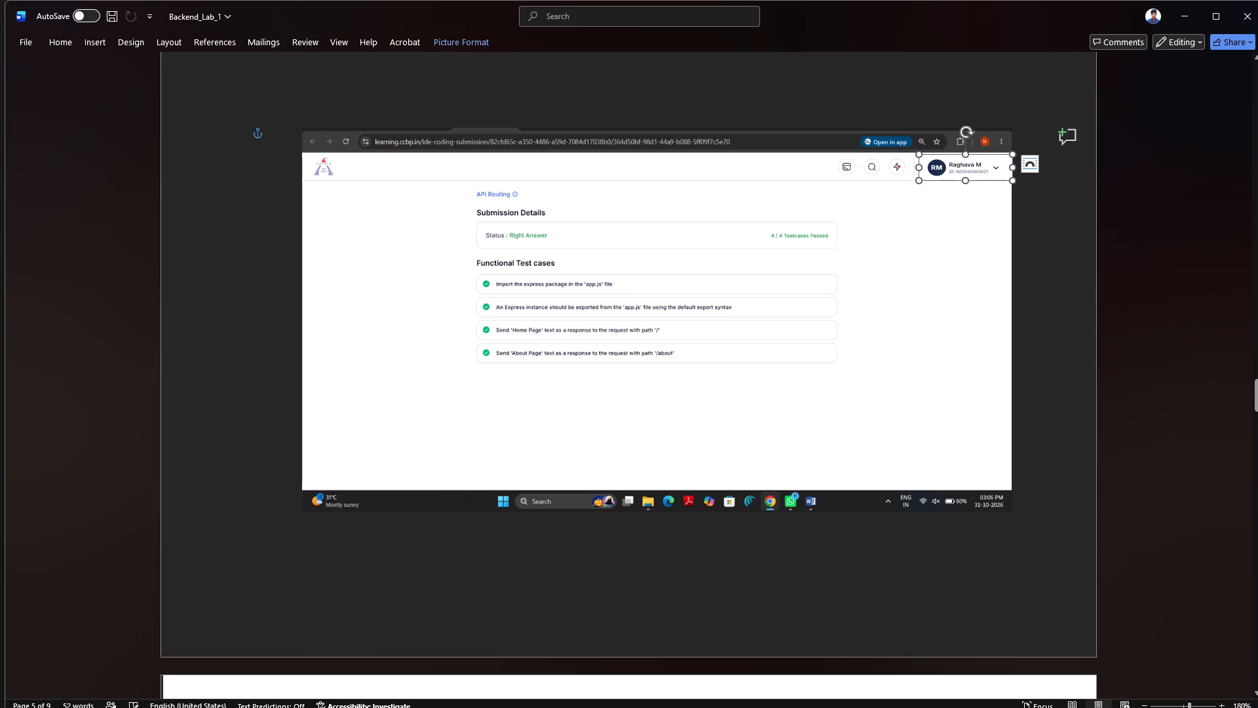
pyautogui.click(1046, 197)
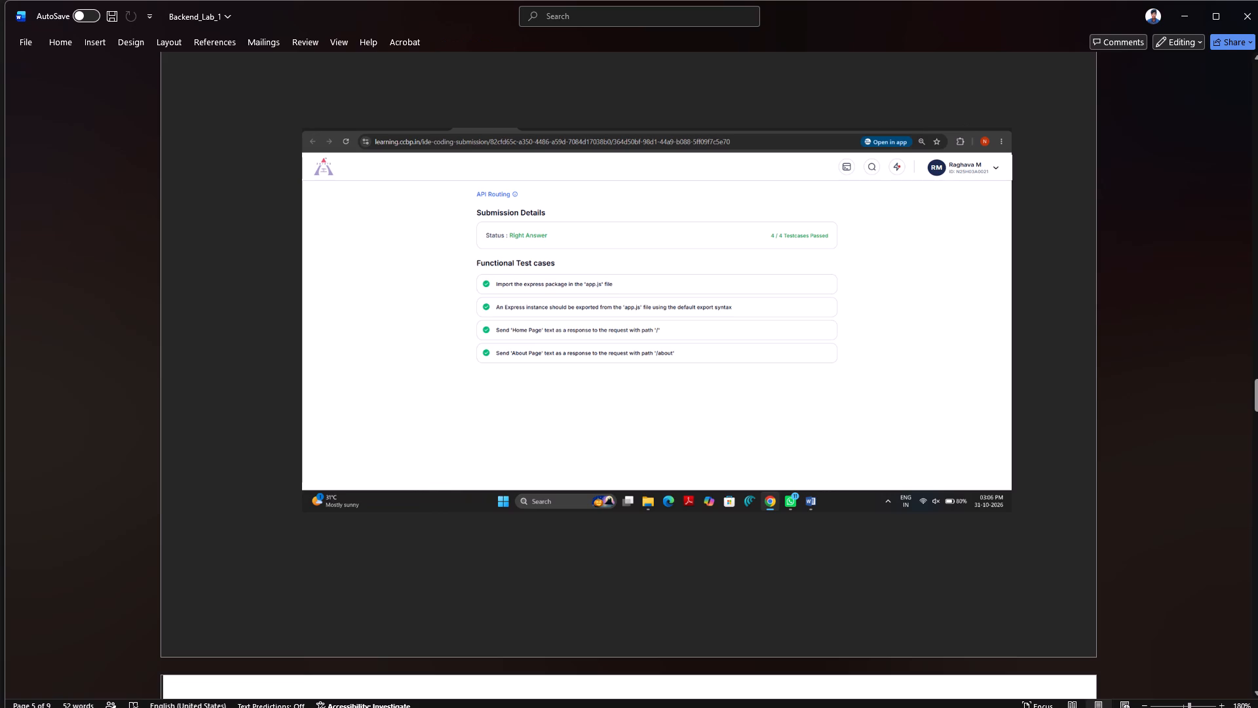
# Crop the dark browser bar off the top of the API Routing Submission Details screenshot on page 5.
pyautogui.keyDown('ctrl'); pyautogui.scroll(8, 1008, 172); pyautogui.keyUp('ctrl')
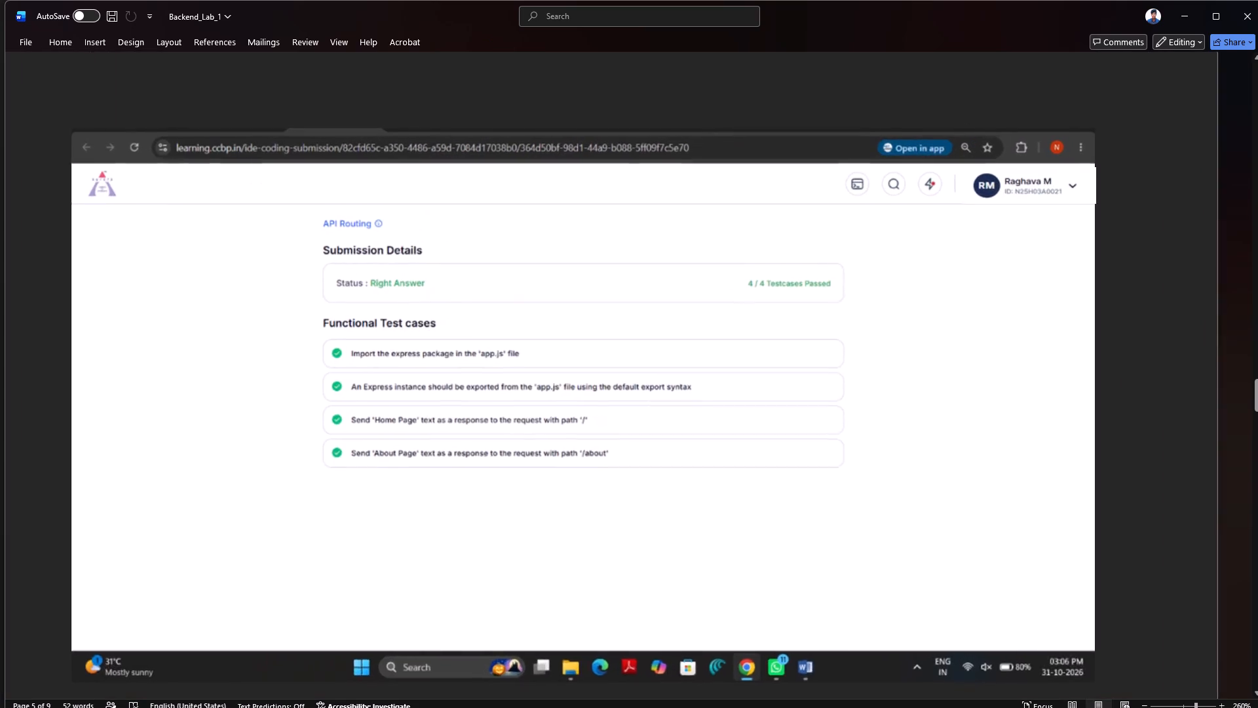
pyautogui.keyDown('ctrl'); pyautogui.scroll(5, 1008, 172); pyautogui.keyUp('ctrl')
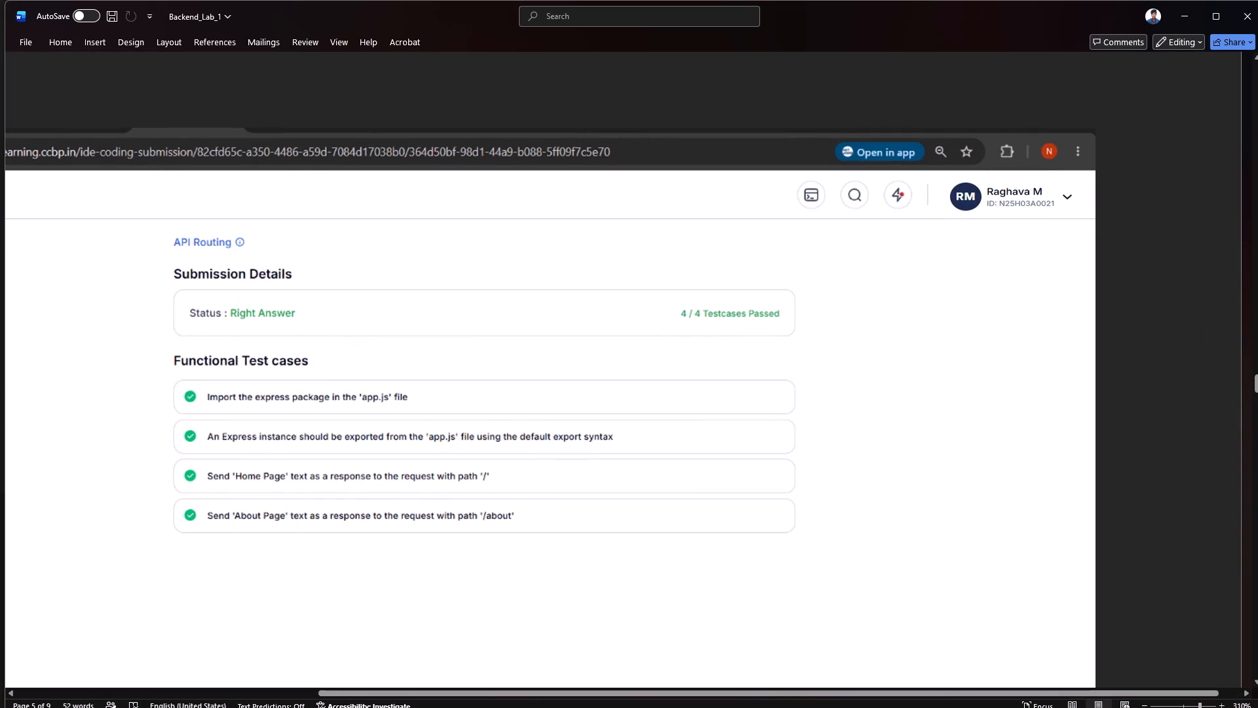
pyautogui.keyDown('ctrl'); pyautogui.scroll(-6, 1147, 300); pyautogui.keyUp('ctrl')
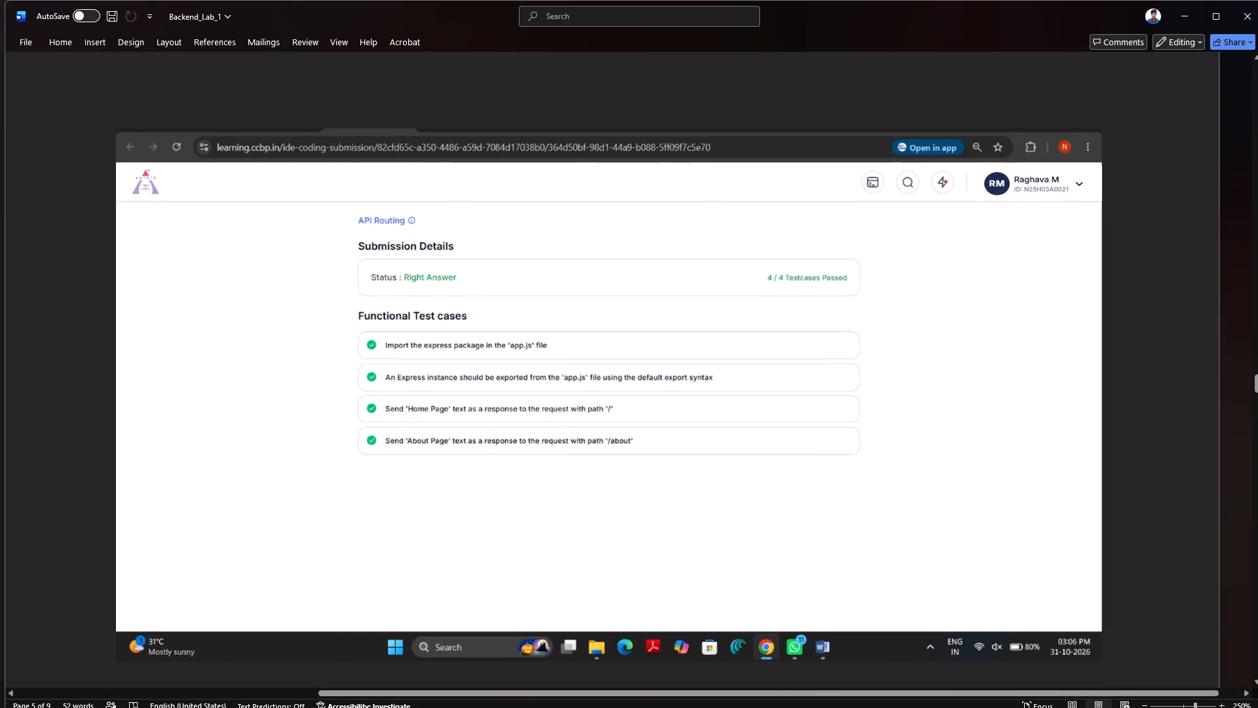
pyautogui.keyDown('ctrl'); pyautogui.scroll(-5, 1147, 300); pyautogui.keyUp('ctrl')
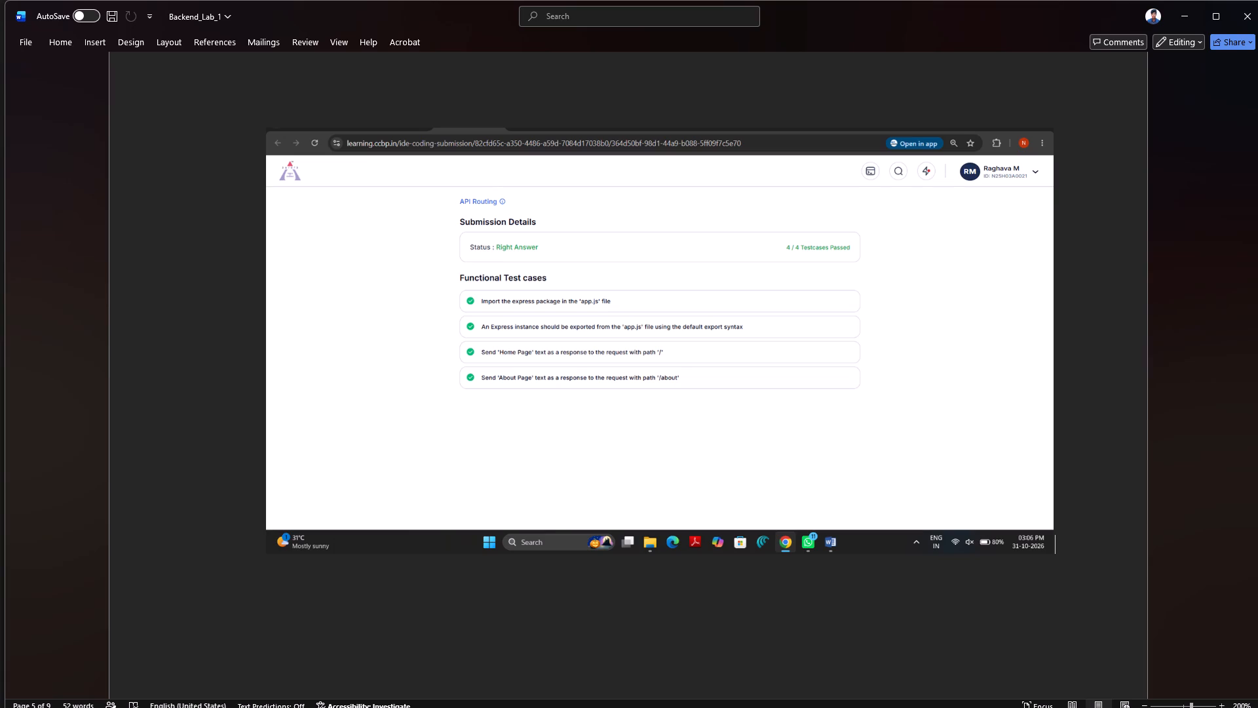
pyautogui.rightClick(915, 270)
pyautogui.click(952, 234)
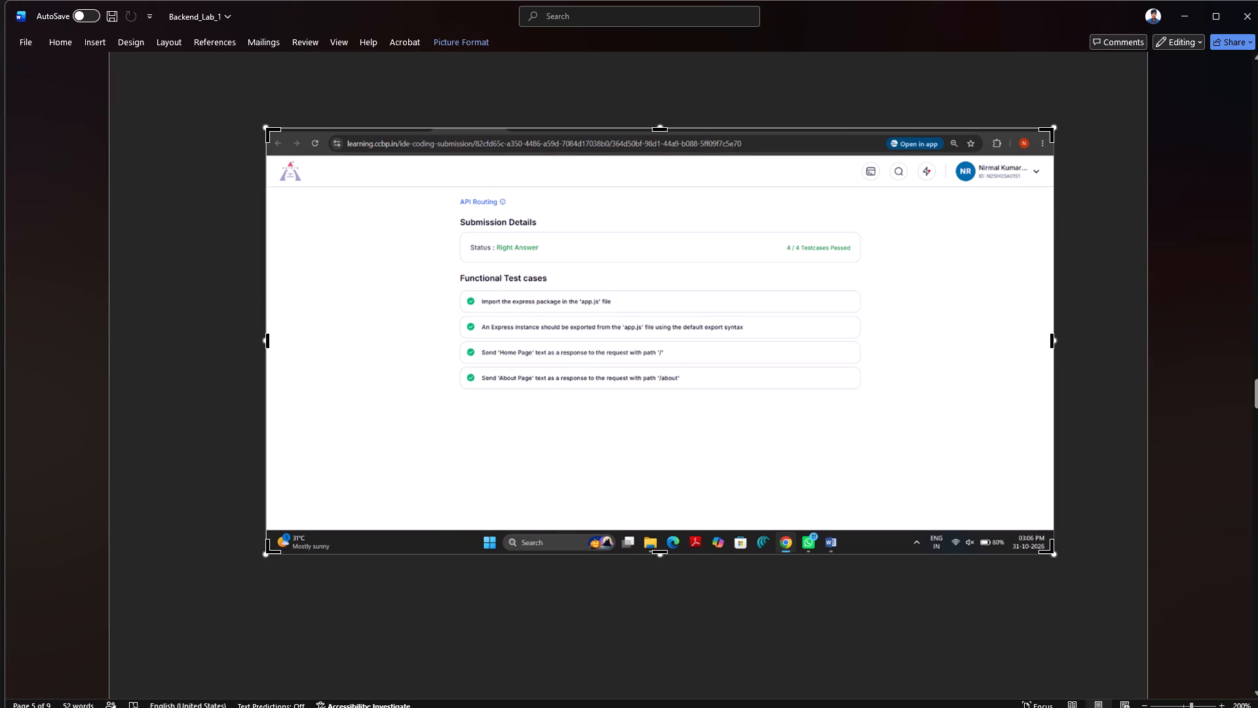
pyautogui.moveTo(660, 130); pyautogui.dragTo(659, 152)
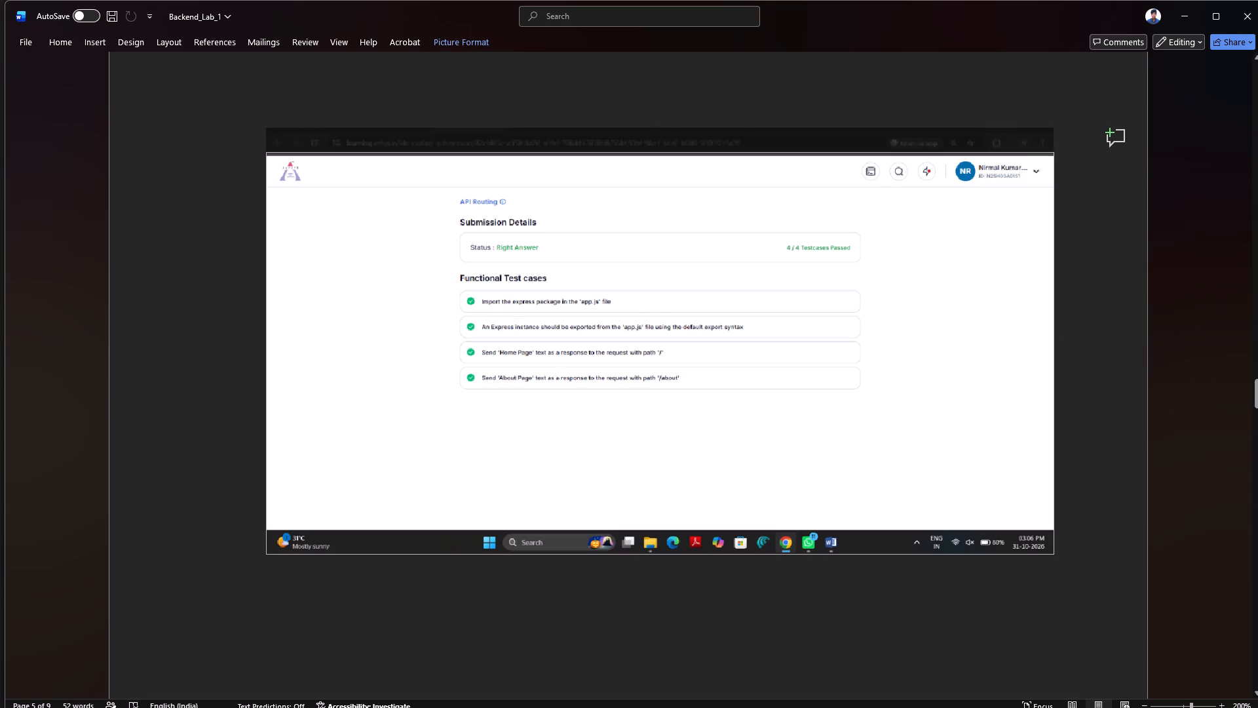
pyautogui.moveTo(659, 152); pyautogui.dragTo(658, 155)
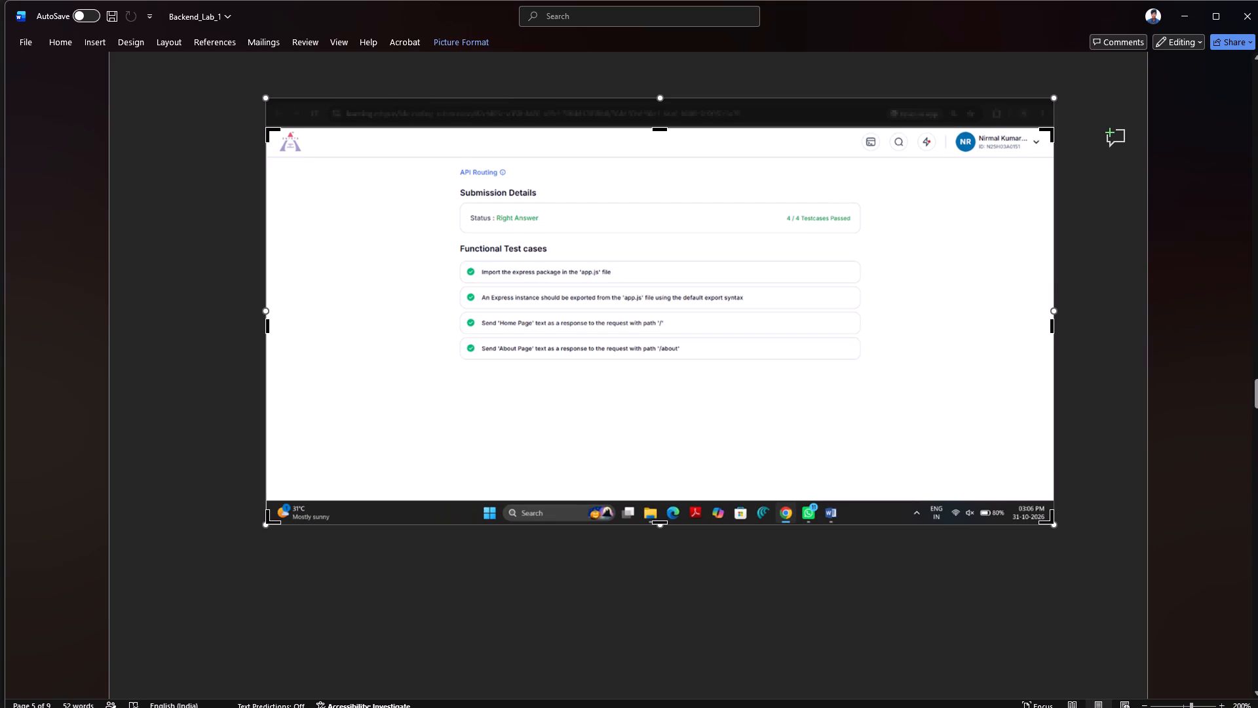
pyautogui.click(1135, 250)
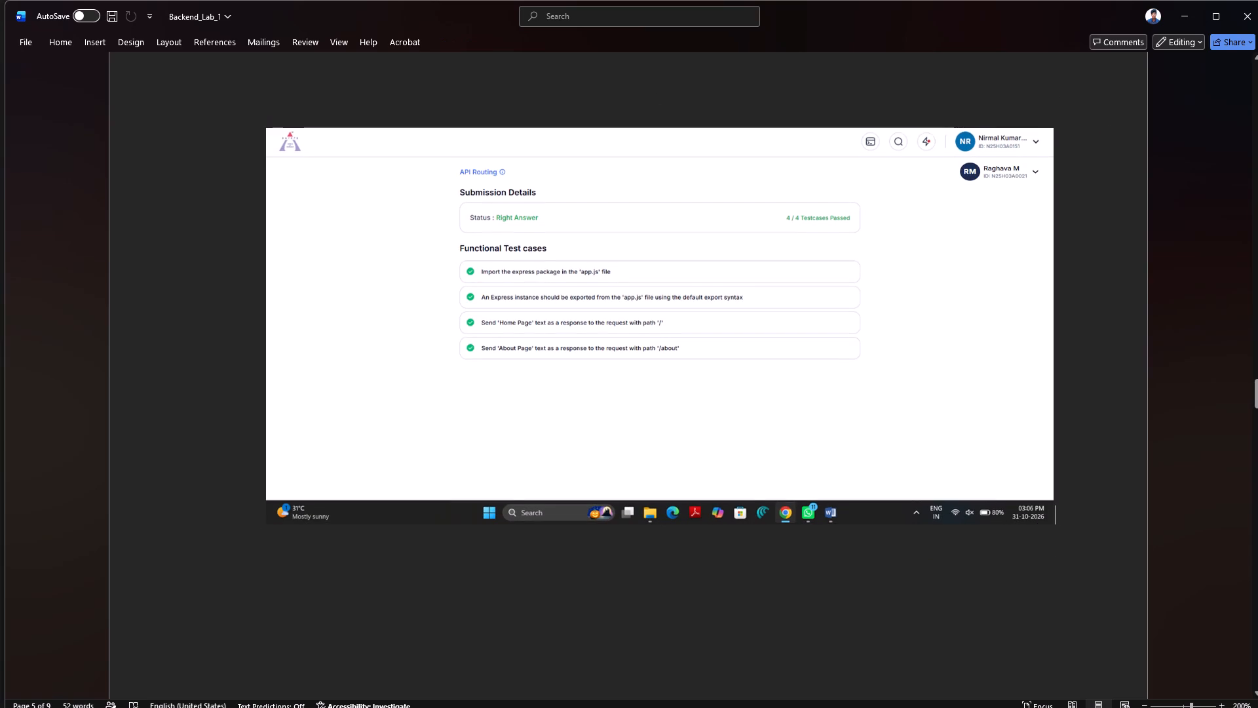
# Move the replacement badge back over the old badge in the cropped Submission Details screenshot's header, flush with its top edge.
pyautogui.moveTo(1015, 174); pyautogui.dragTo(1011, 147)
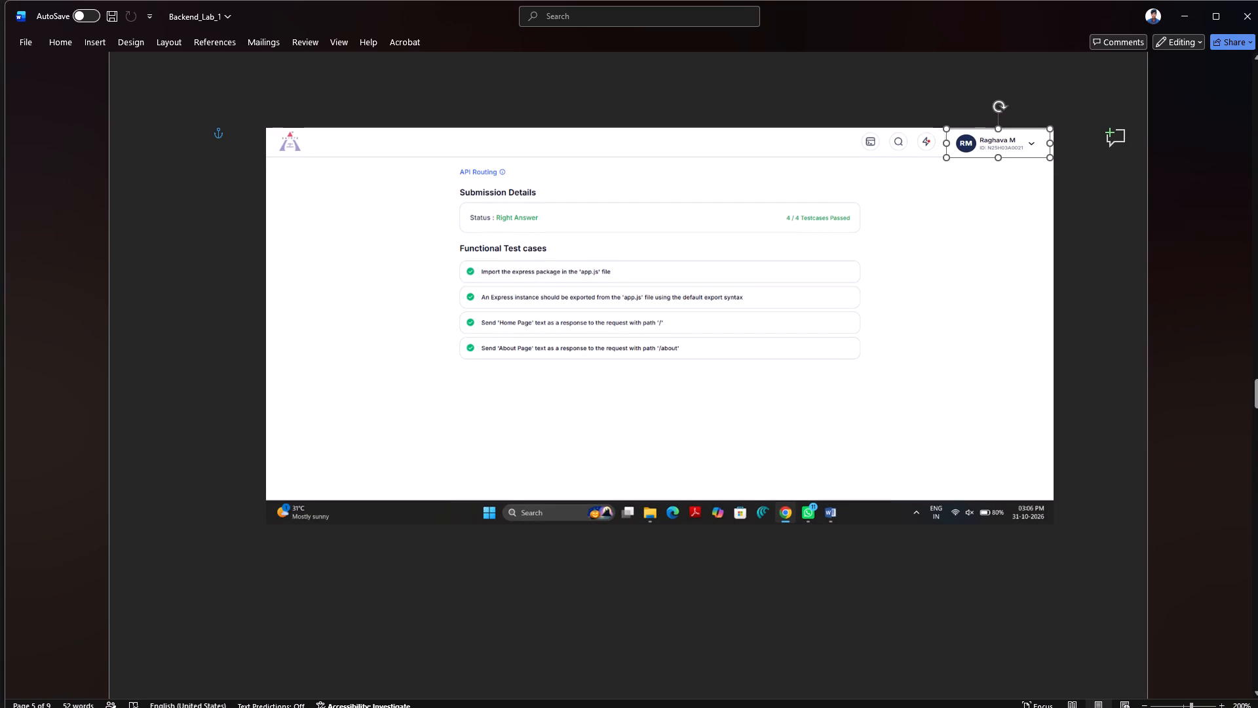
pyautogui.moveTo(1011, 147); pyautogui.dragTo(1011, 147)
pyautogui.click(1105, 235)
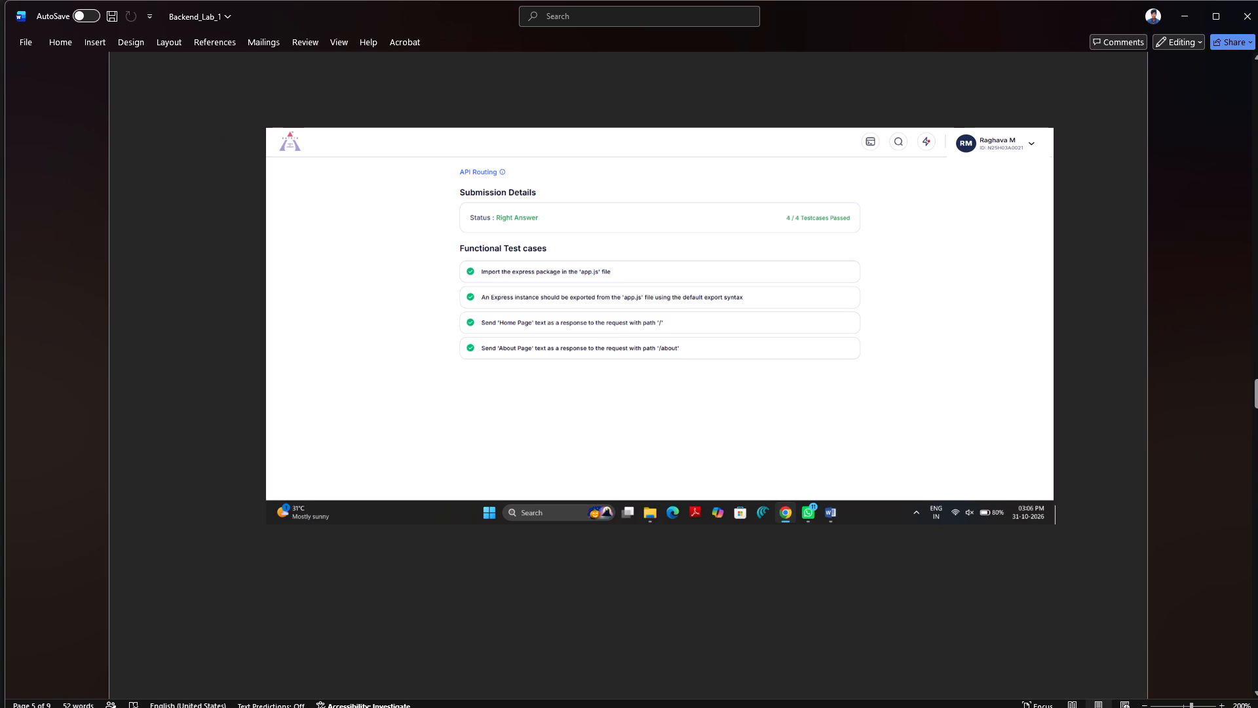
pyautogui.click(1016, 146)
pyautogui.moveTo(1016, 146); pyautogui.dragTo(1010, 144)
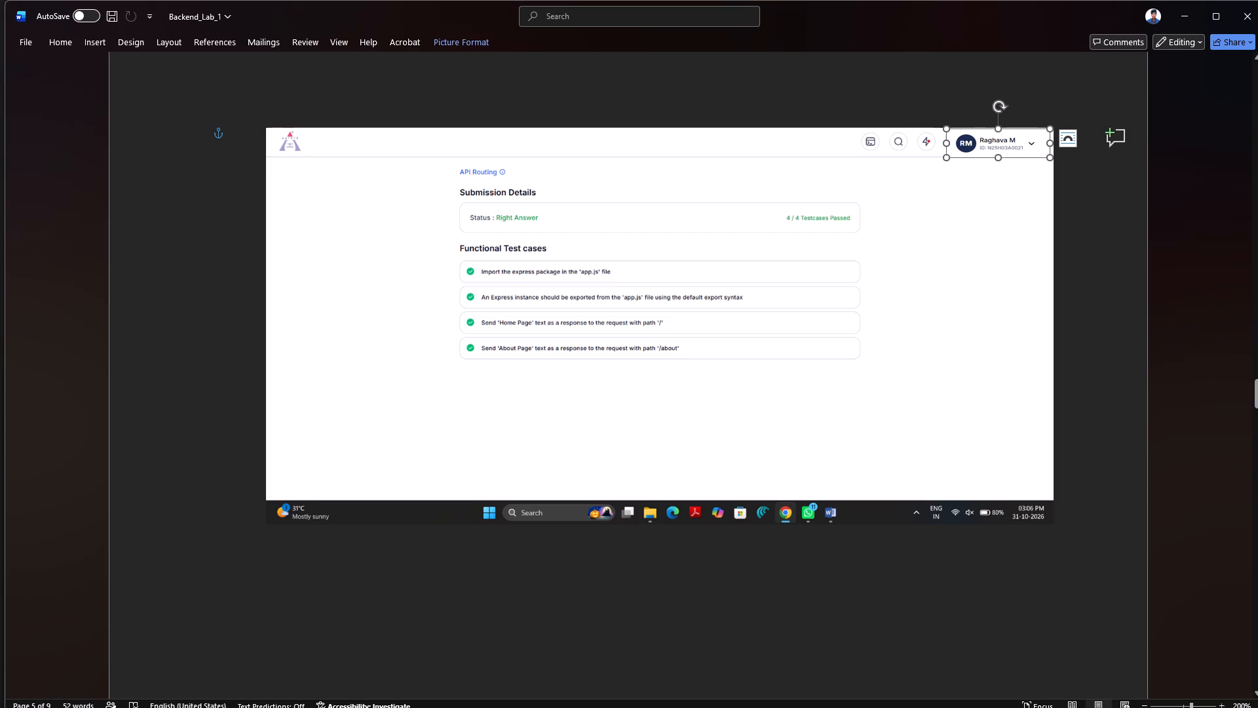
pyautogui.moveTo(1010, 144); pyautogui.dragTo(992, 141)
pyautogui.click(992, 141)
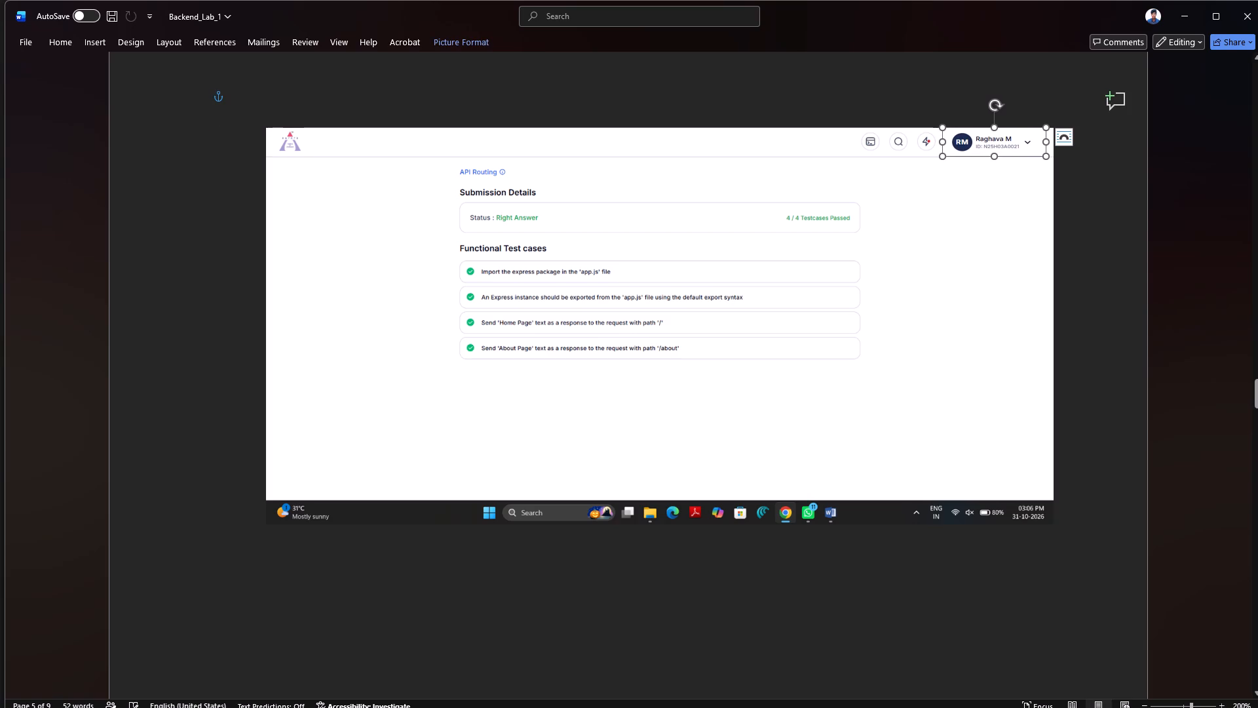
pyautogui.click(1089, 234)
# Delete the block of blank lines between page 6's letterhead and the 4) QUESTION heading.
pyautogui.scroll(-1, 1089, 234)
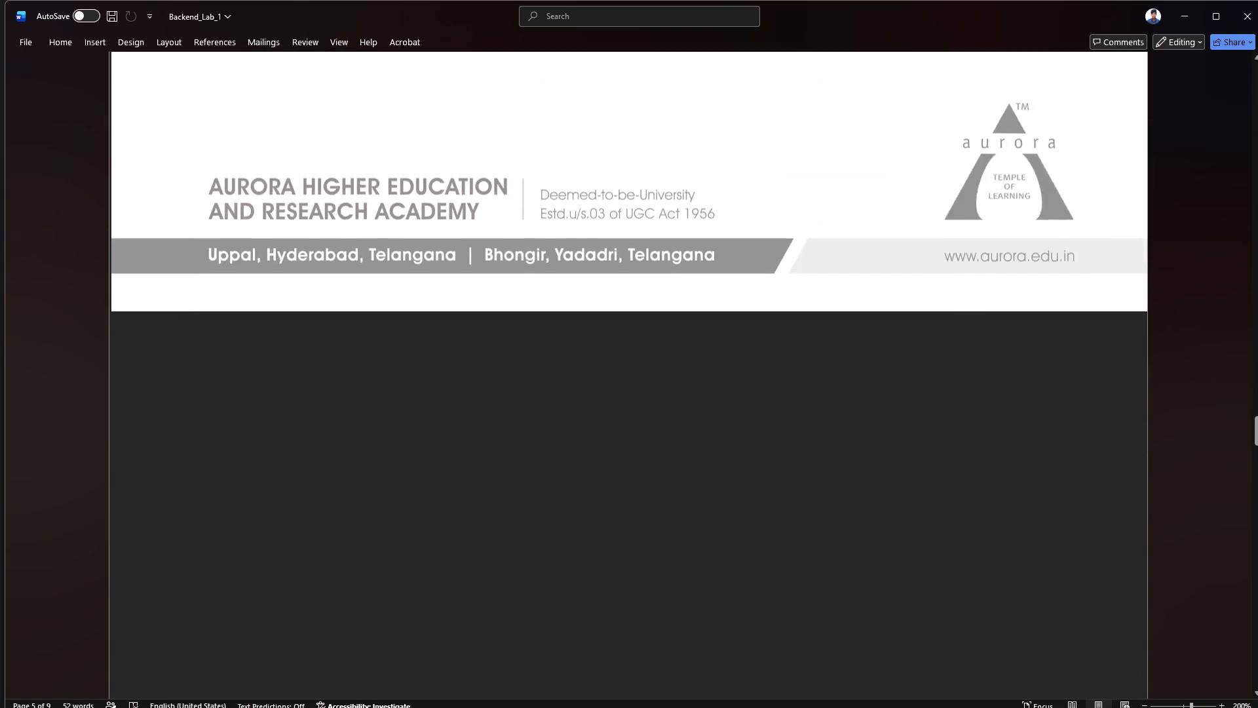
pyautogui.scroll(-1, 1089, 234)
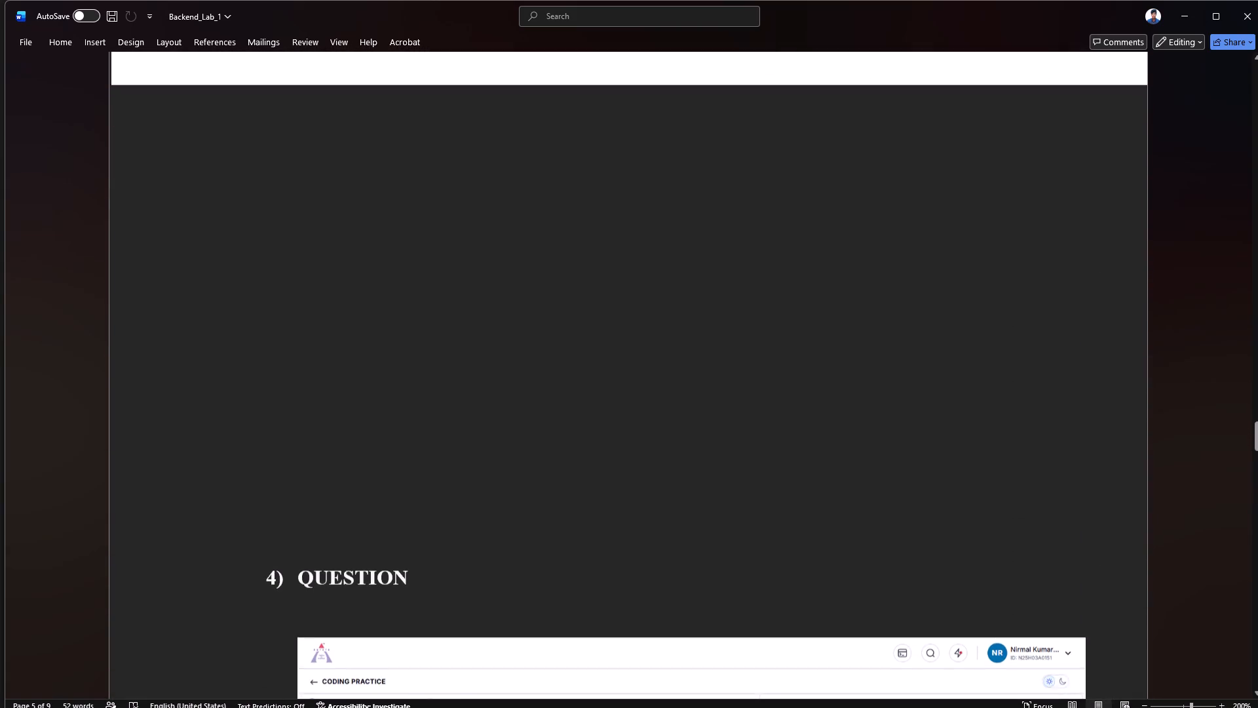
pyautogui.moveTo(482, 515); pyautogui.dragTo(469, 172)
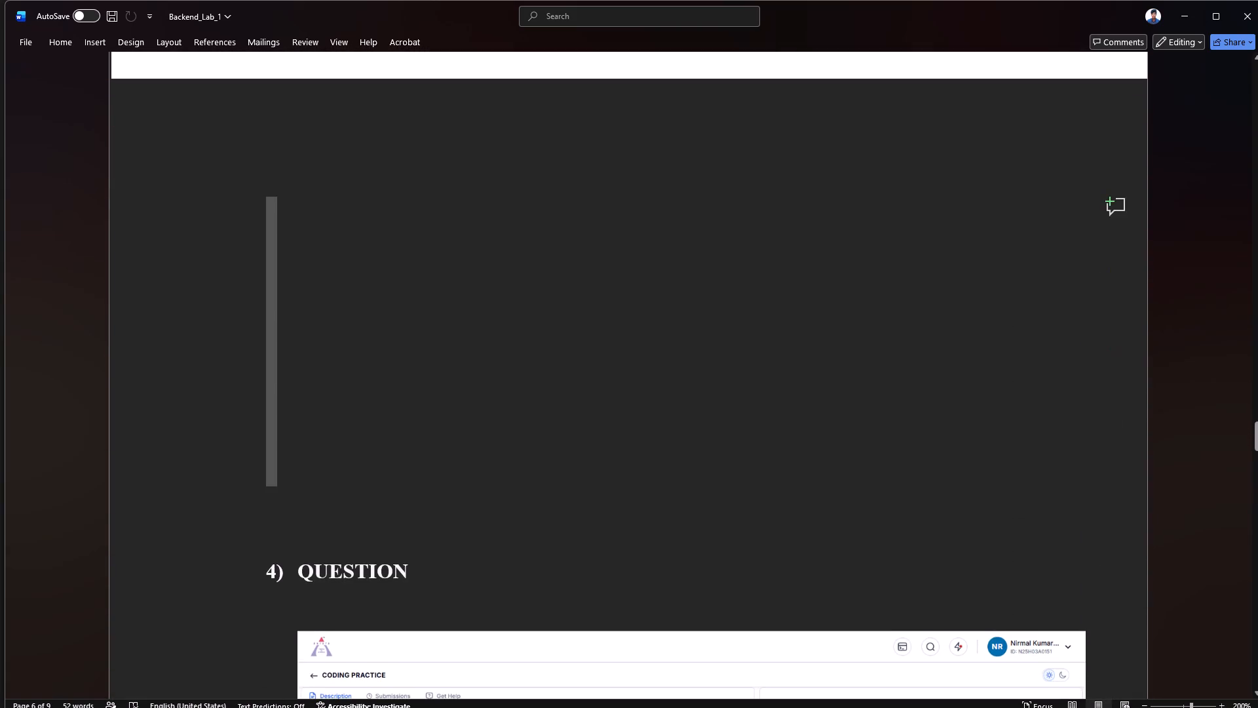
pyautogui.moveTo(469, 172); pyautogui.dragTo(477, 109)
pyautogui.press('BackSpace')
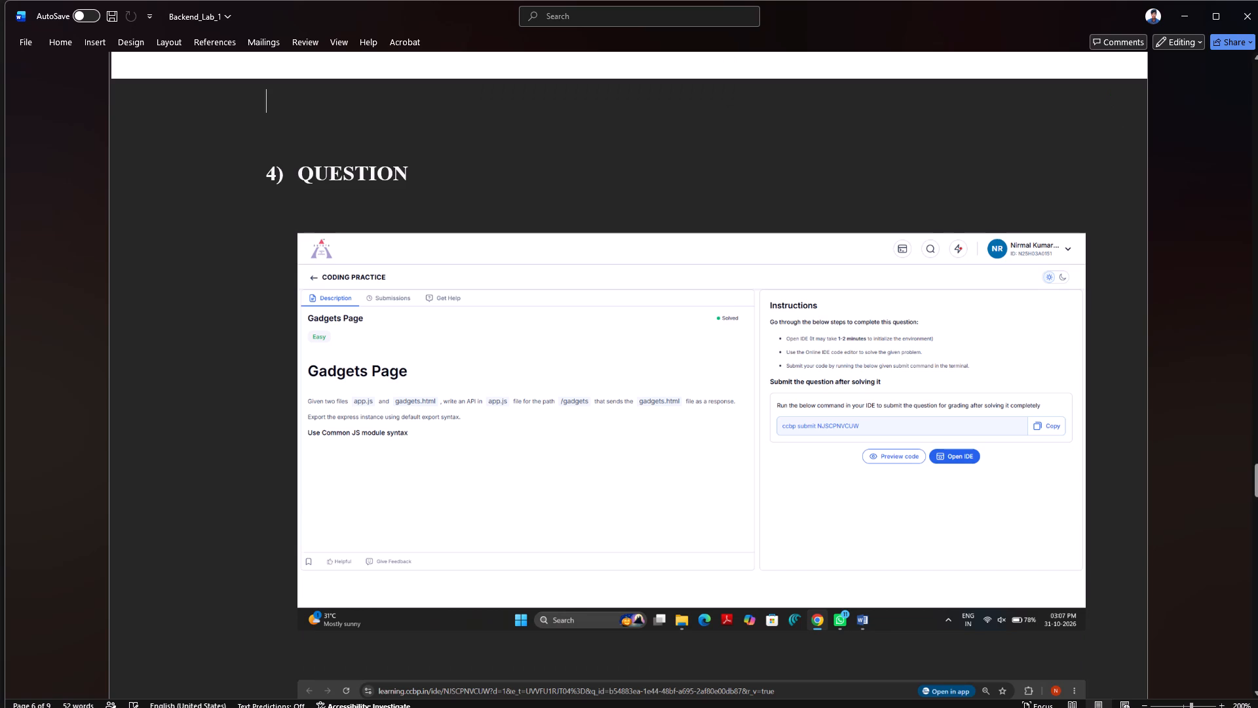
# Delete an extra blank line above the 4) QUESTION heading on page 6, keeping the heading's numbering.
pyautogui.press('Down')
pyautogui.press('BackSpace')
pyautogui.press('Down')
pyautogui.press('BackSpace')
pyautogui.hotkey('ctrl', 'z')
pyautogui.press('Up')
pyautogui.hotkey('shift', 'Up')
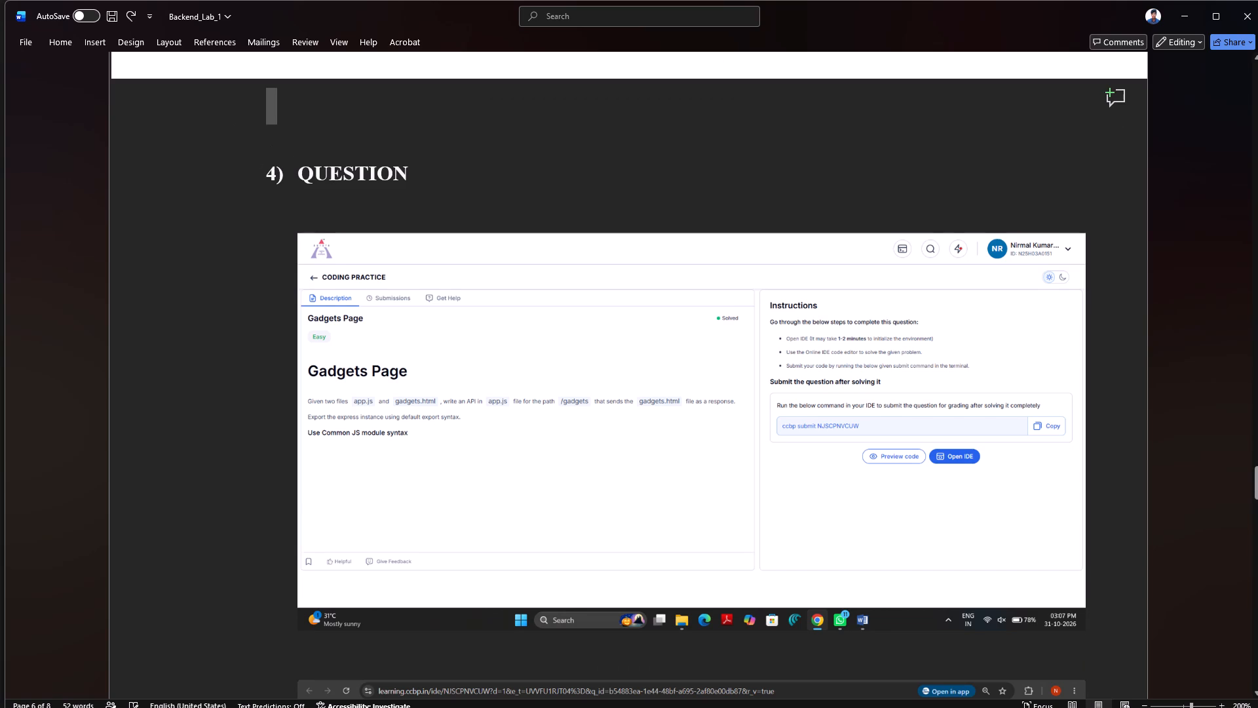
pyautogui.press('BackSpace')
# Remove the blank line between the 4) QUESTION heading and the Gadgets Page screenshot.
pyautogui.press('Down')
pyautogui.press('Down')
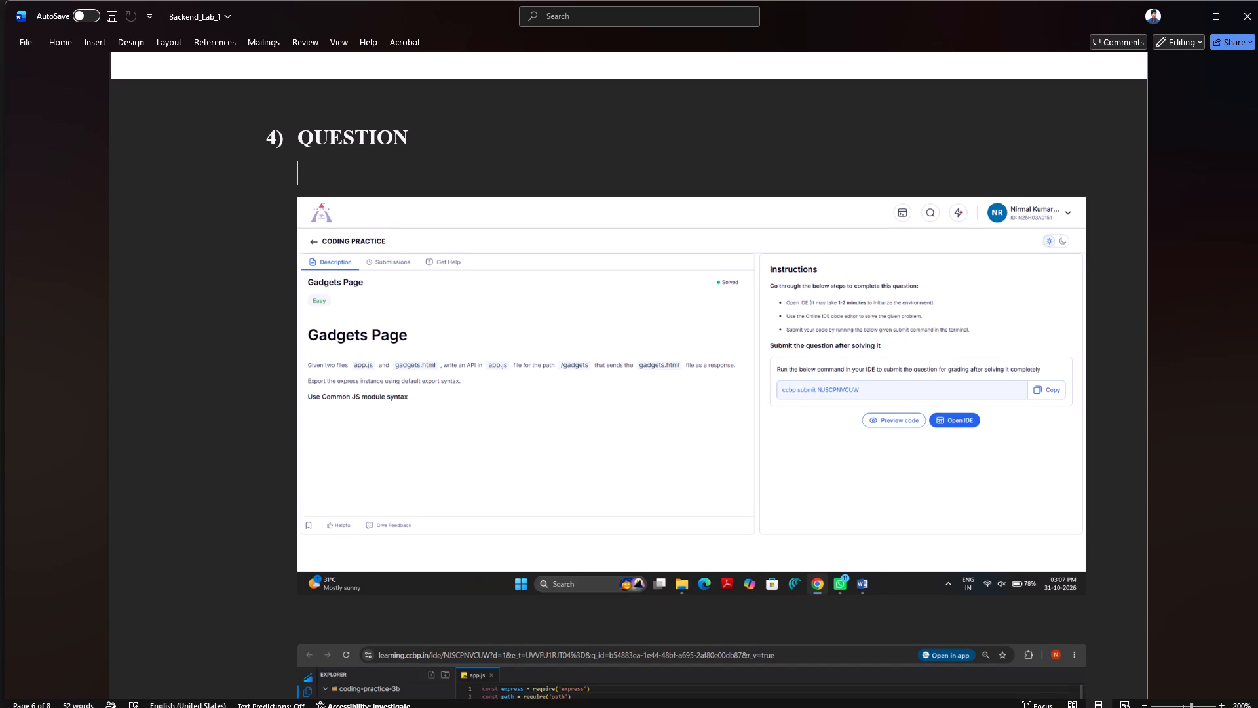
pyautogui.press('BackSpace')
pyautogui.press('BackSpace')
pyautogui.press('BackSpace')
pyautogui.press('BackSpace')
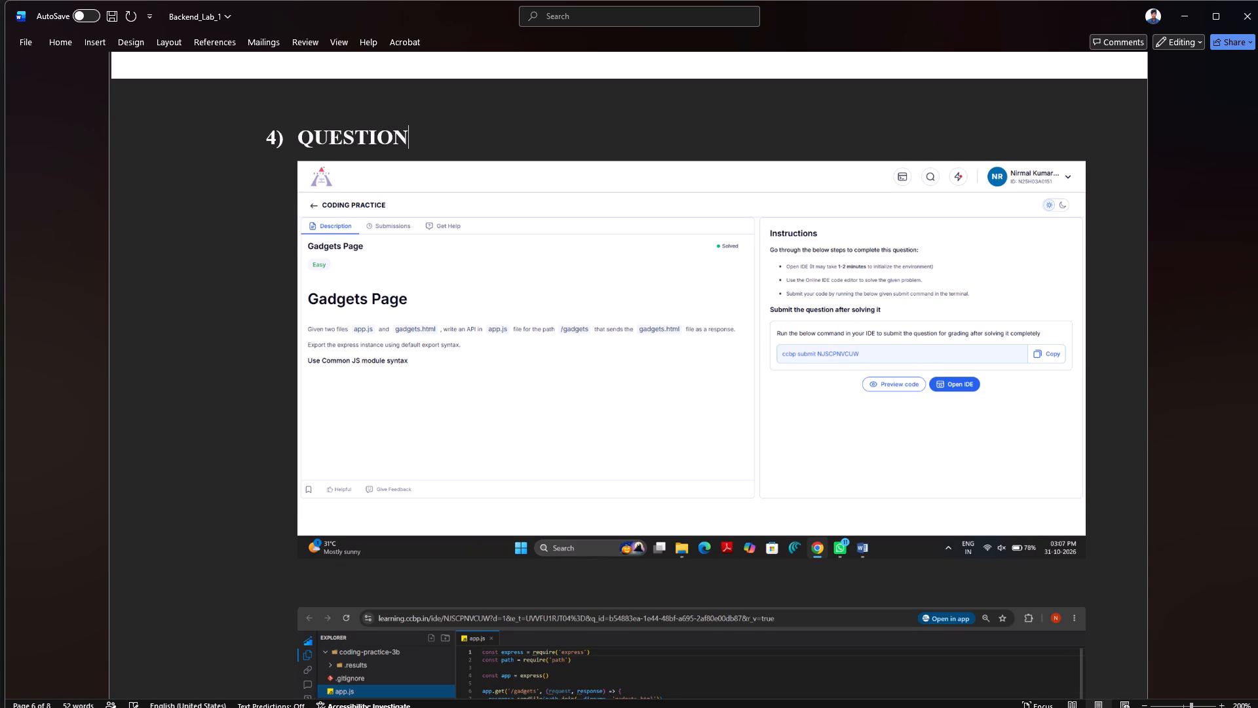
# Remove the indent from the Gadgets Page screenshot so it starts at the page's left margin.
pyautogui.press('Down')
pyautogui.press('BackSpace')
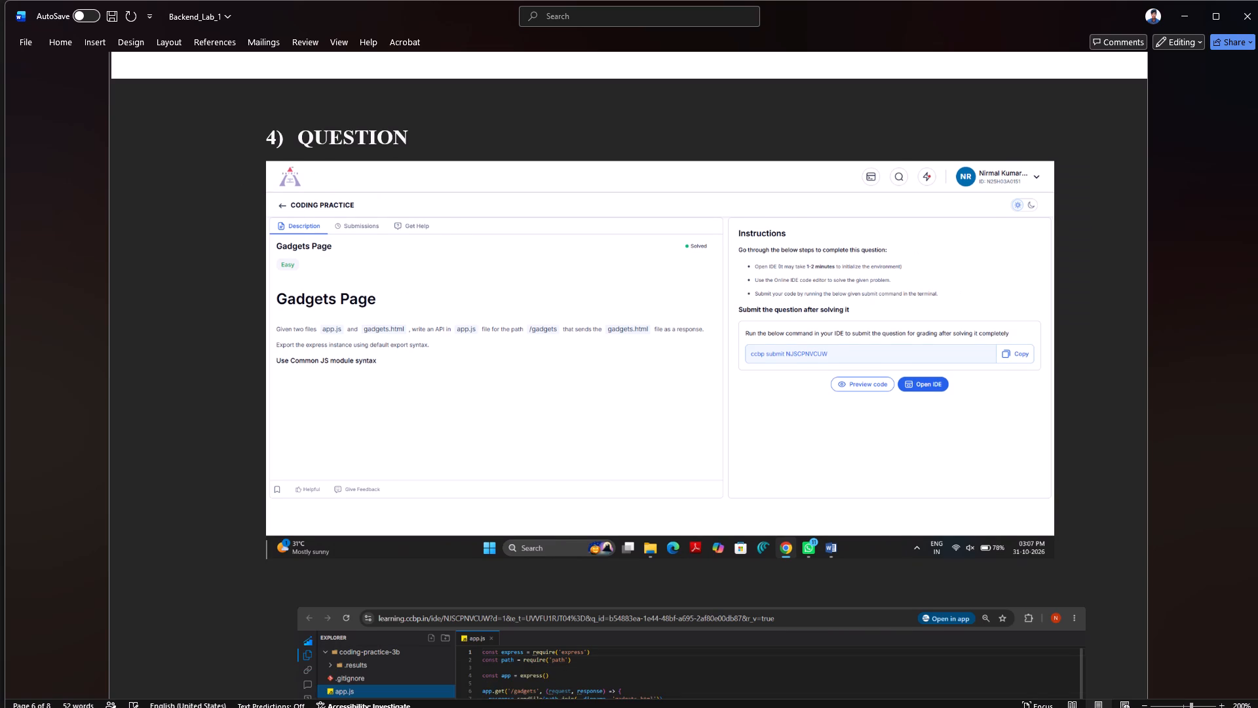
pyautogui.press('BackSpace')
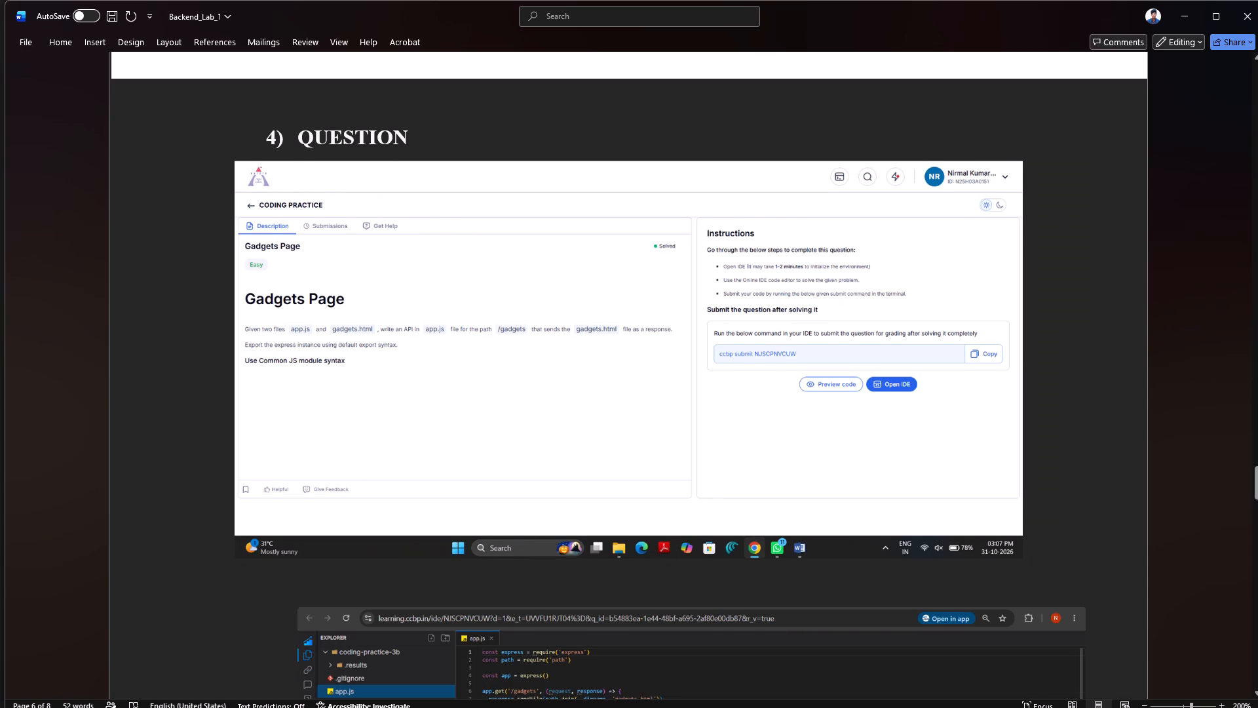
# Paste the replacement profile badge from the clipboard history and place it over the old badge in the Gadgets Page screenshot's header.
pyautogui.click(947, 134)
pyautogui.press('super+v')
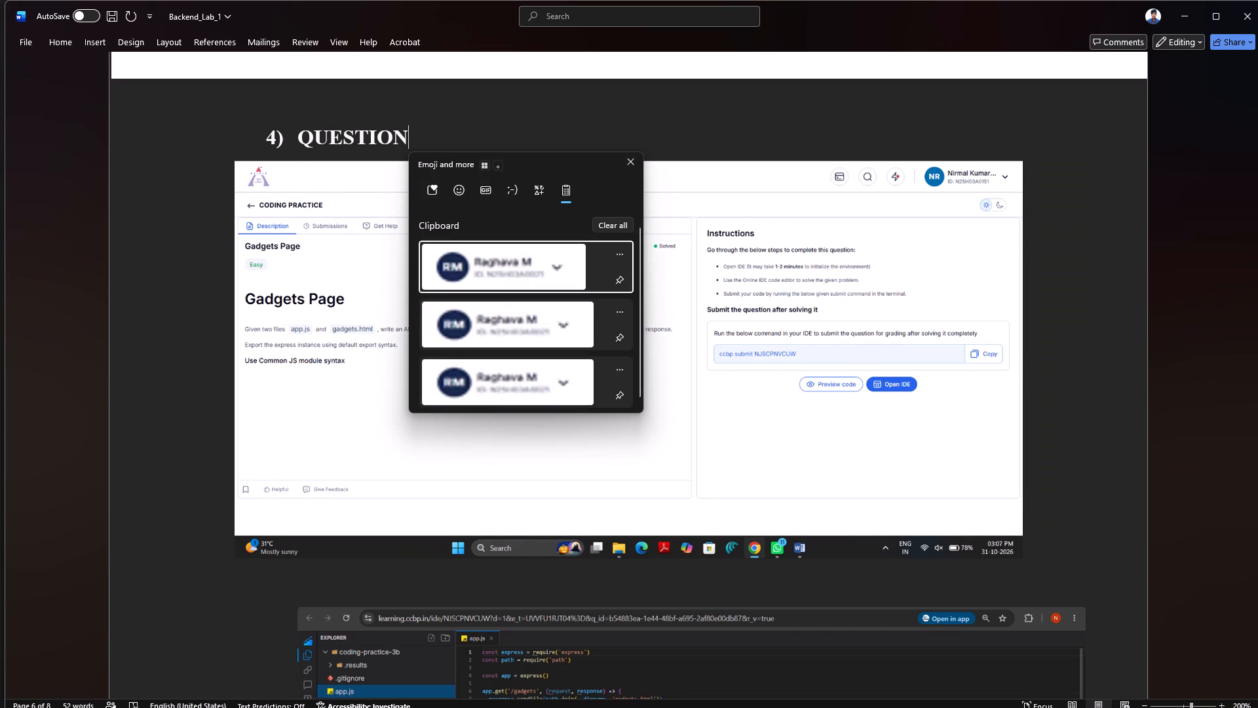
pyautogui.click(568, 271)
pyautogui.hotkey('ctrl', 'v')
pyautogui.moveTo(274, 135); pyautogui.dragTo(351, 142)
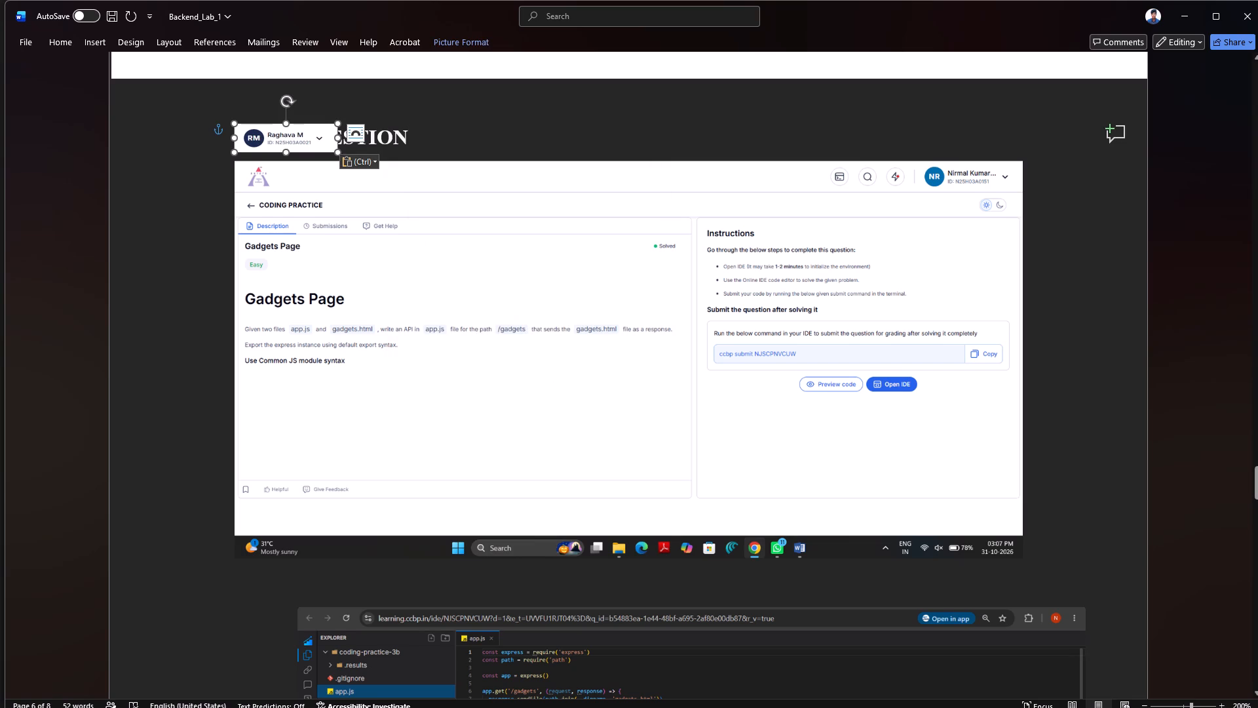
pyautogui.moveTo(351, 142); pyautogui.dragTo(949, 174)
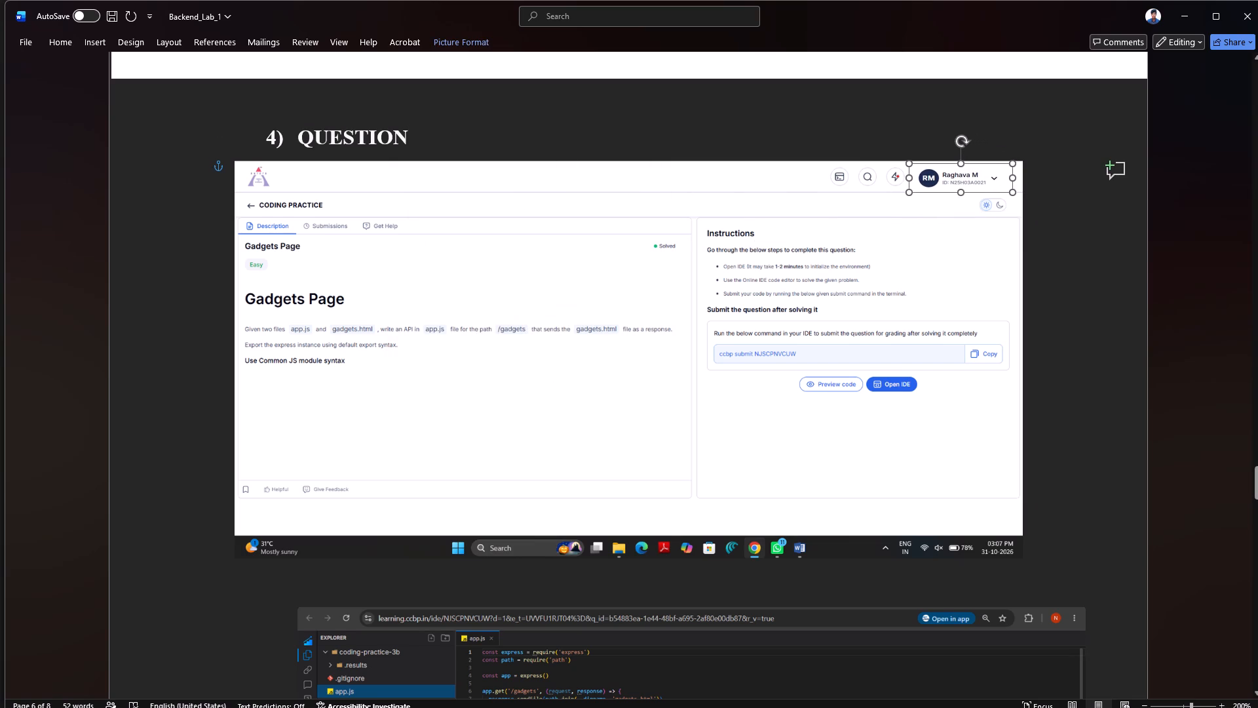
pyautogui.moveTo(949, 174); pyautogui.dragTo(954, 173)
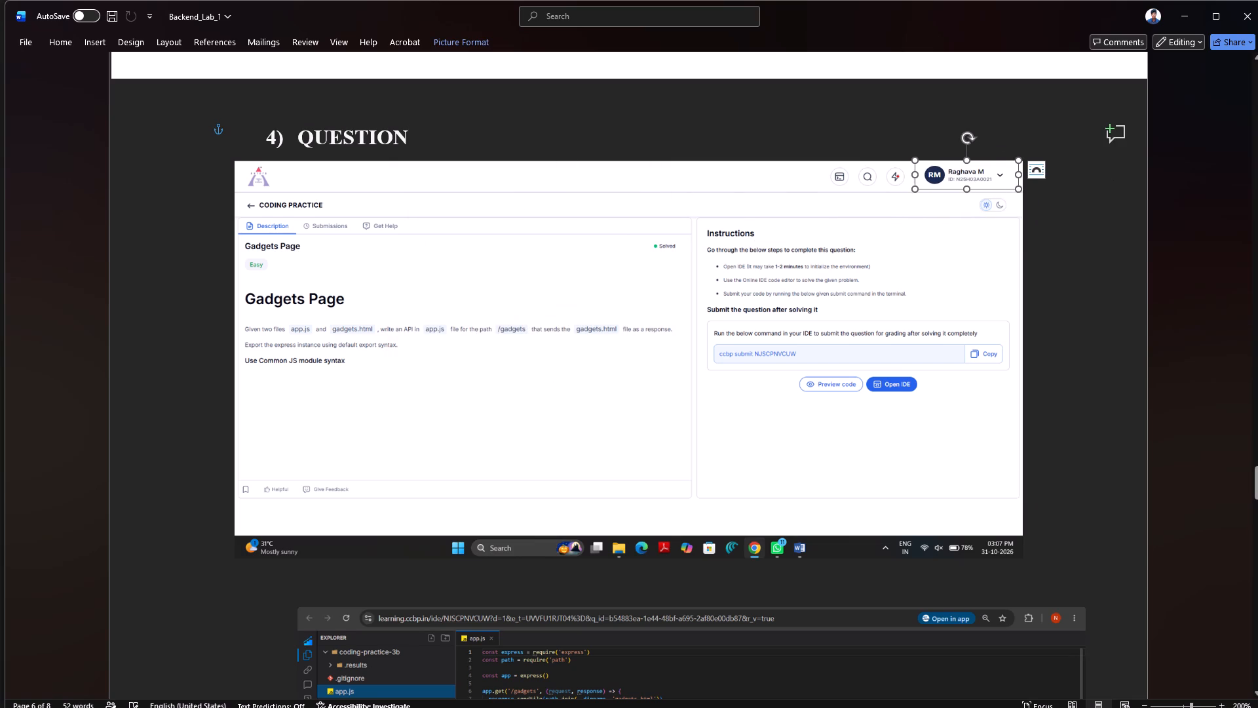
pyautogui.click(1165, 226)
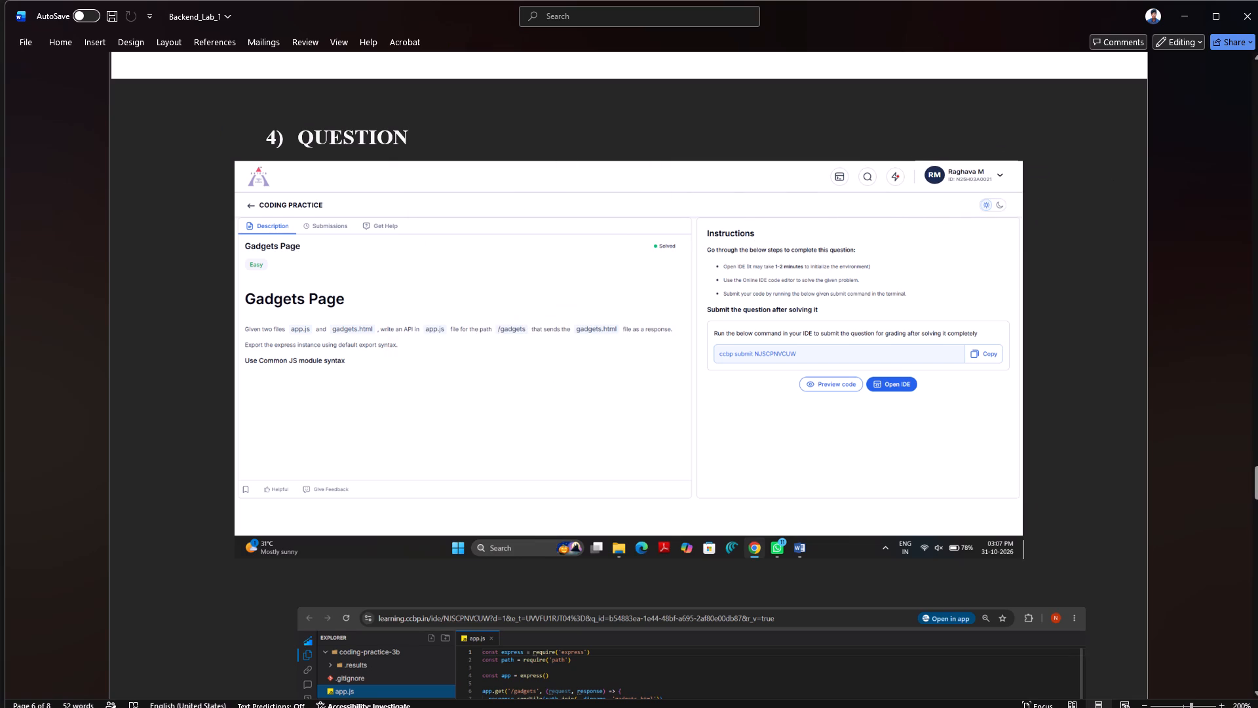
# Fine-tune the replacement badge's position in the Gadgets Page screenshot so it covers the old badge and lines up with the header icons.
pyautogui.click(993, 172)
pyautogui.moveTo(993, 172); pyautogui.dragTo(982, 174)
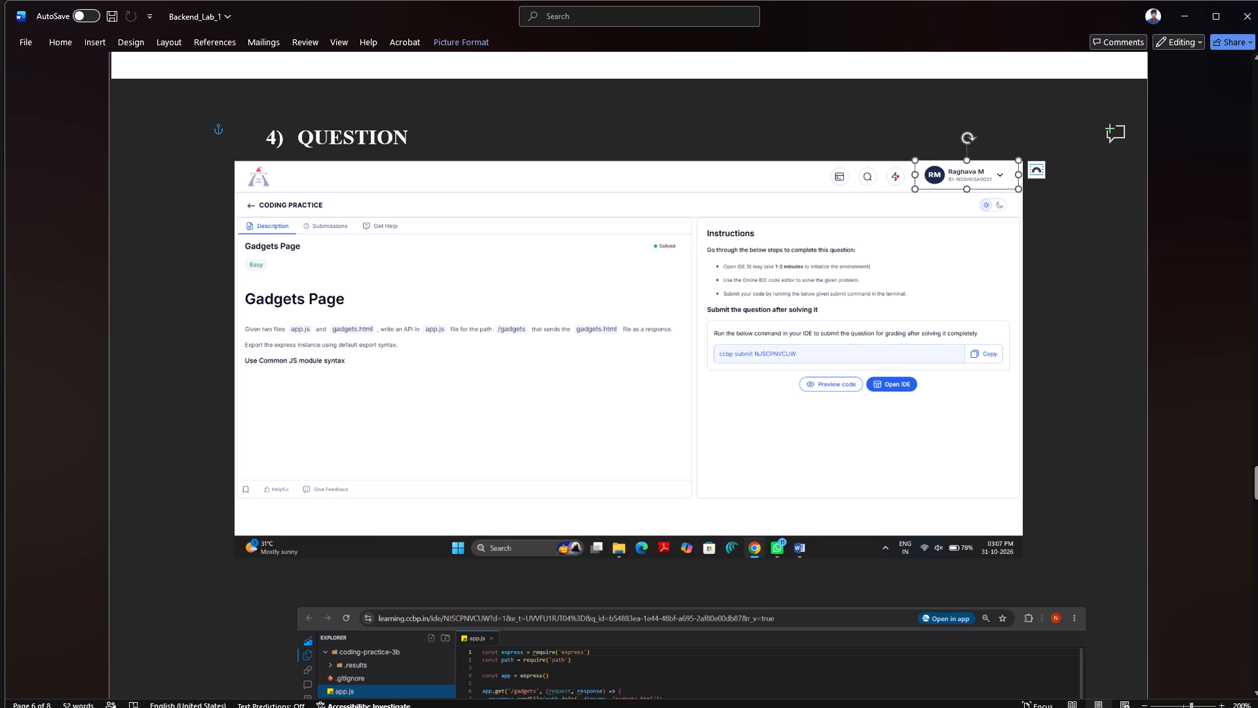
pyautogui.moveTo(982, 174); pyautogui.dragTo(987, 172)
pyautogui.moveTo(987, 172); pyautogui.dragTo(981, 186)
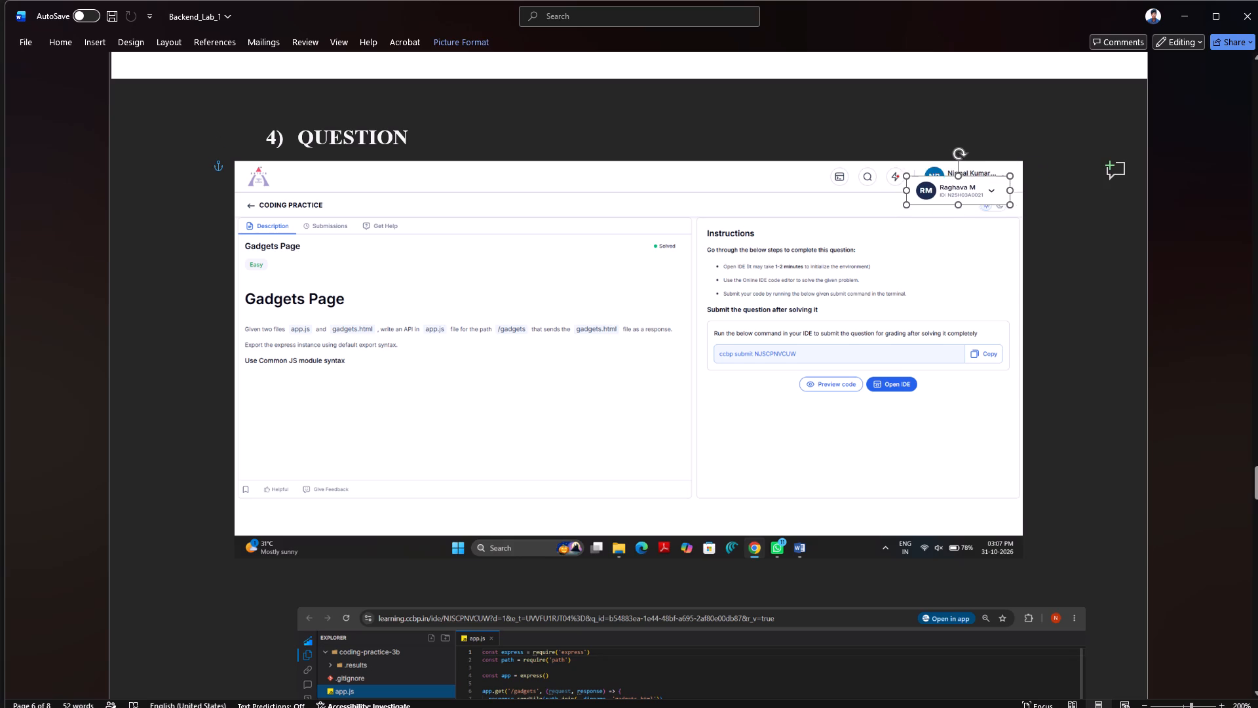
pyautogui.moveTo(981, 186); pyautogui.dragTo(986, 178)
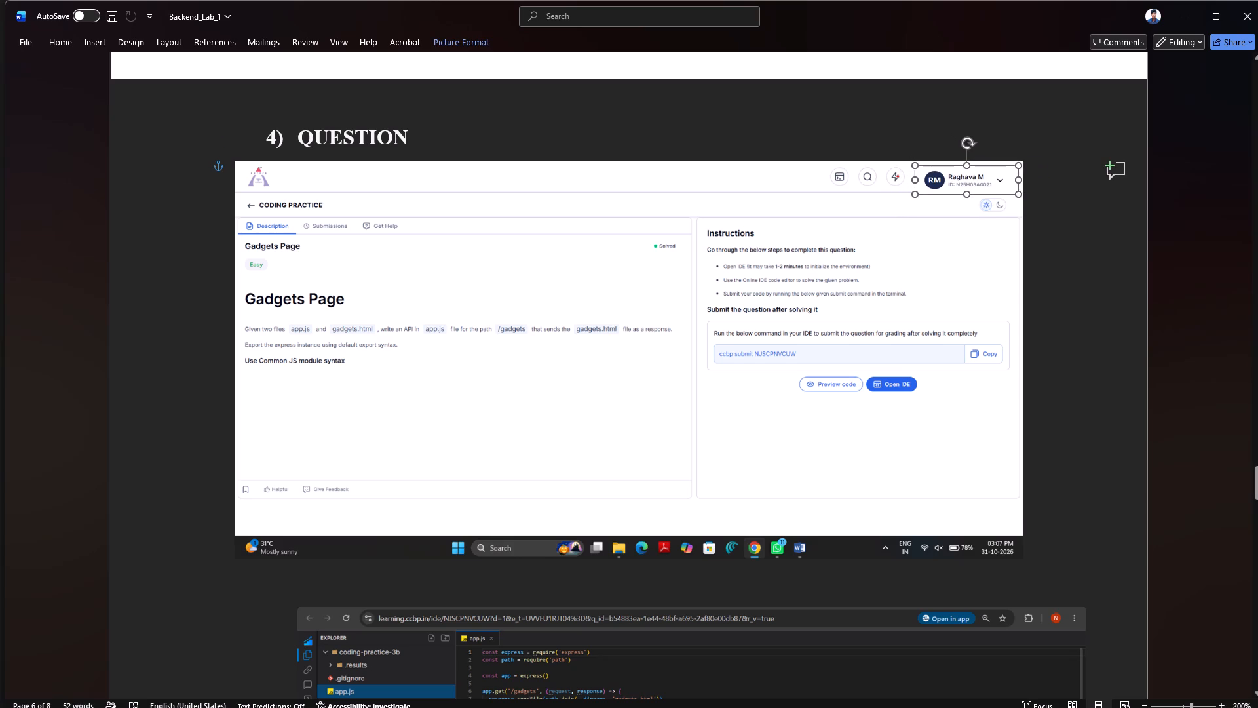
pyautogui.moveTo(986, 178); pyautogui.dragTo(990, 176)
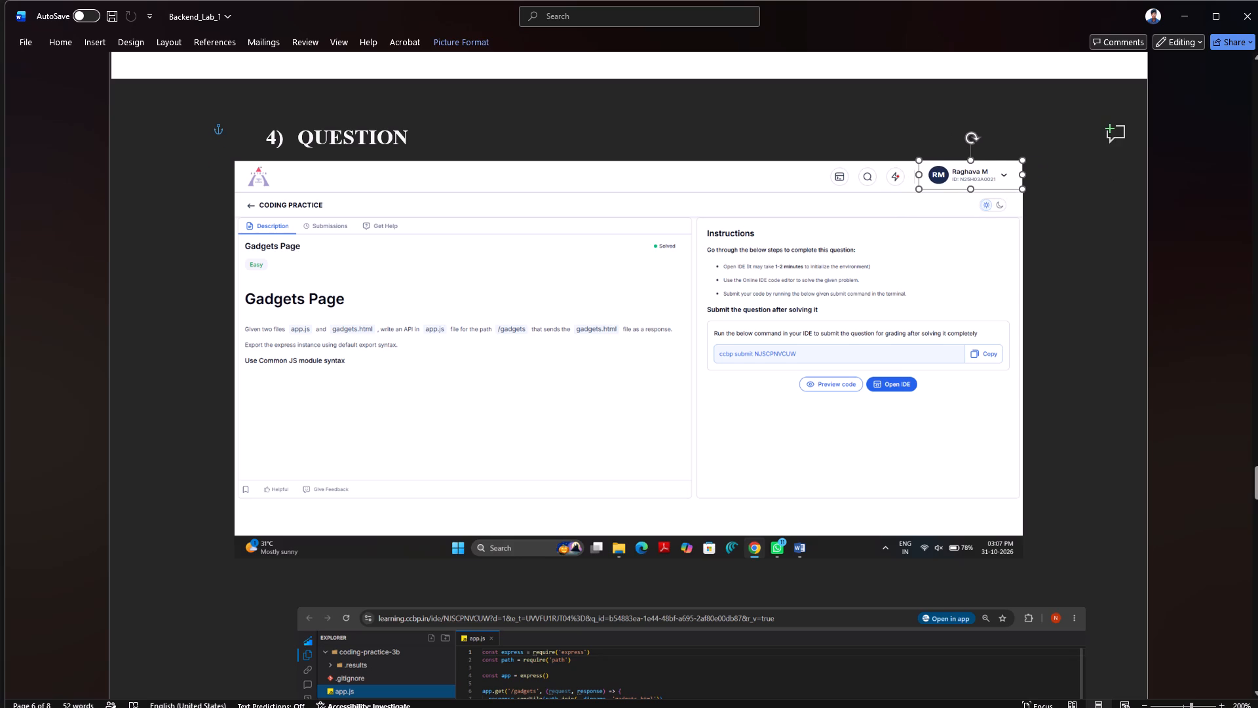
pyautogui.moveTo(990, 176); pyautogui.dragTo(988, 176)
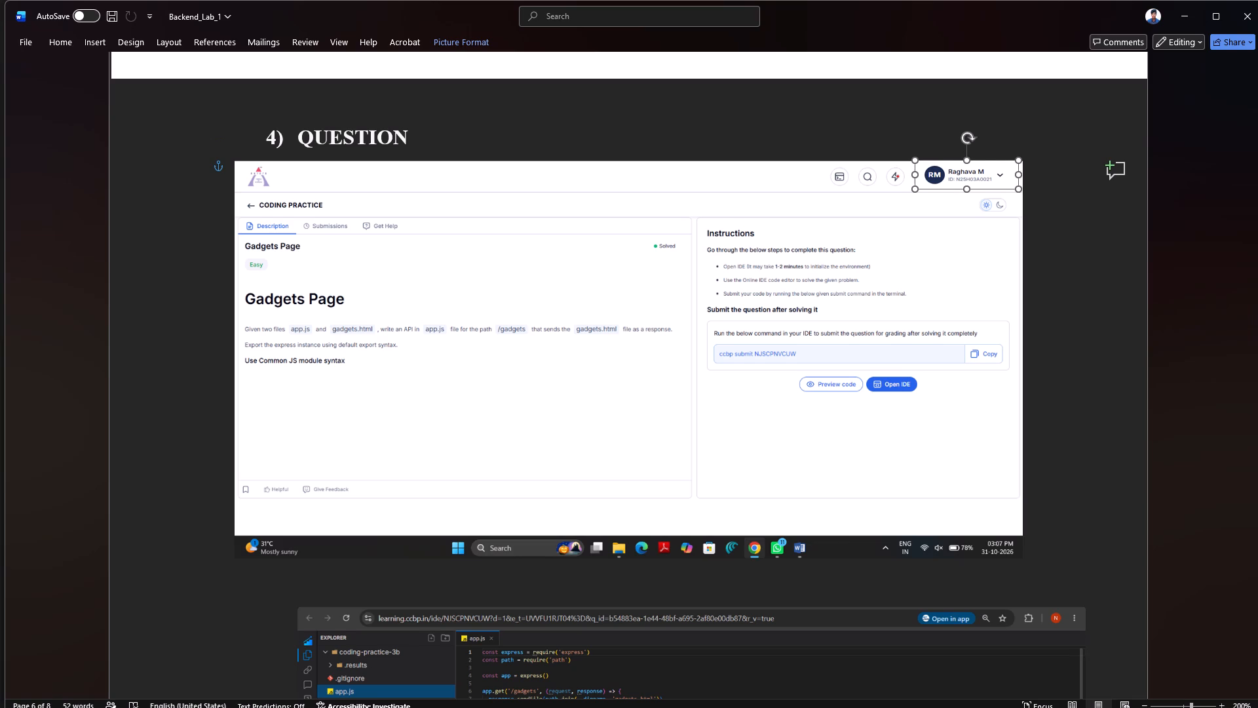
pyautogui.moveTo(988, 176); pyautogui.dragTo(987, 179)
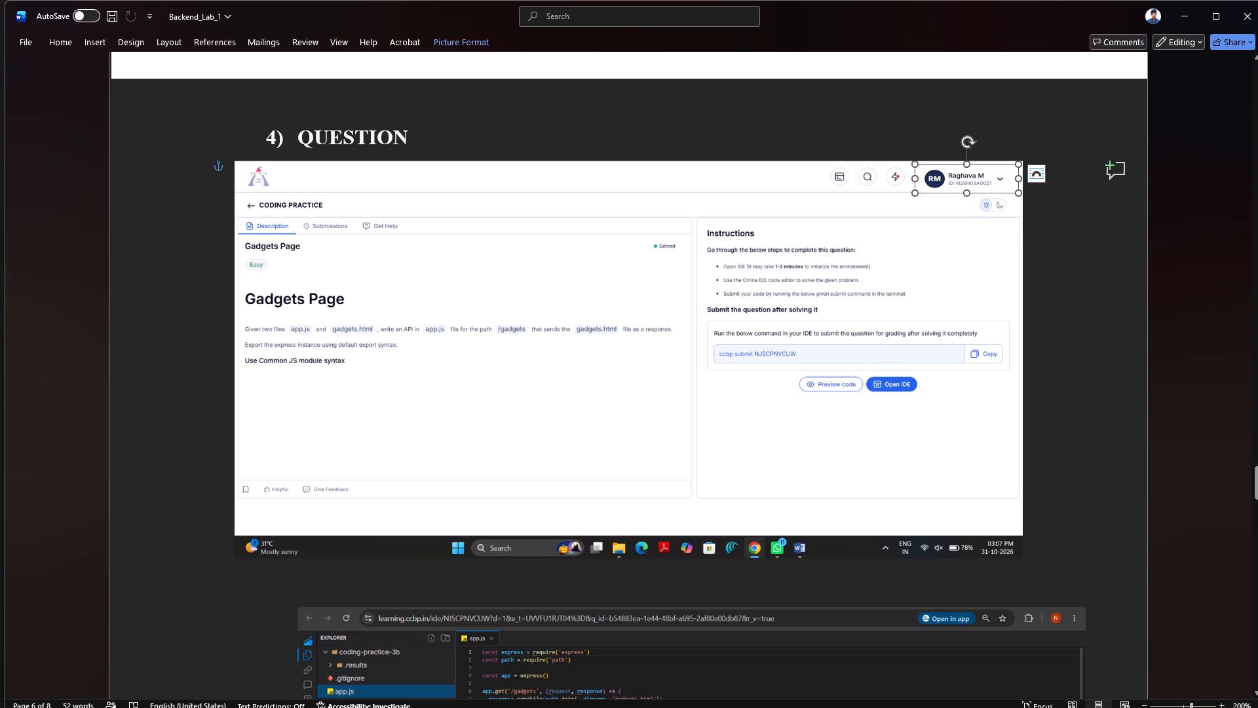
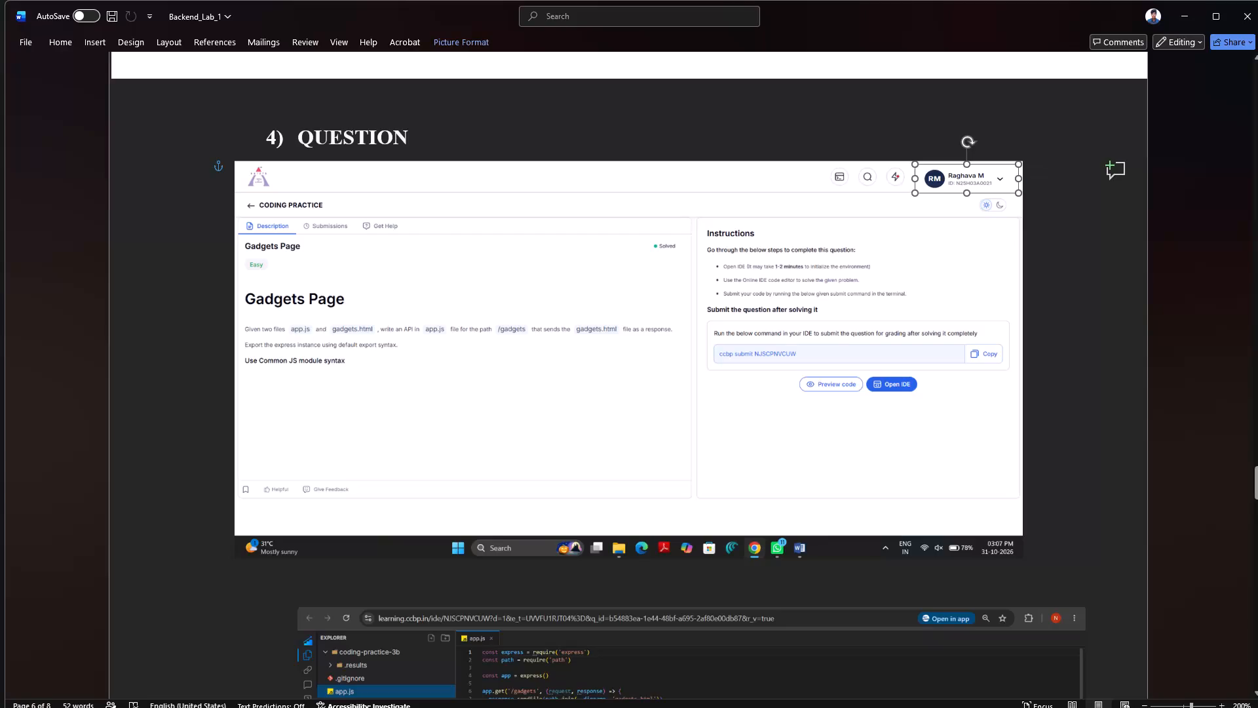
# Realign the replacement profile badge in the Gadgets Page screenshot's header so it fully covers the old badge and sits level with the neighbouring icons.
pyautogui.click(989, 176)
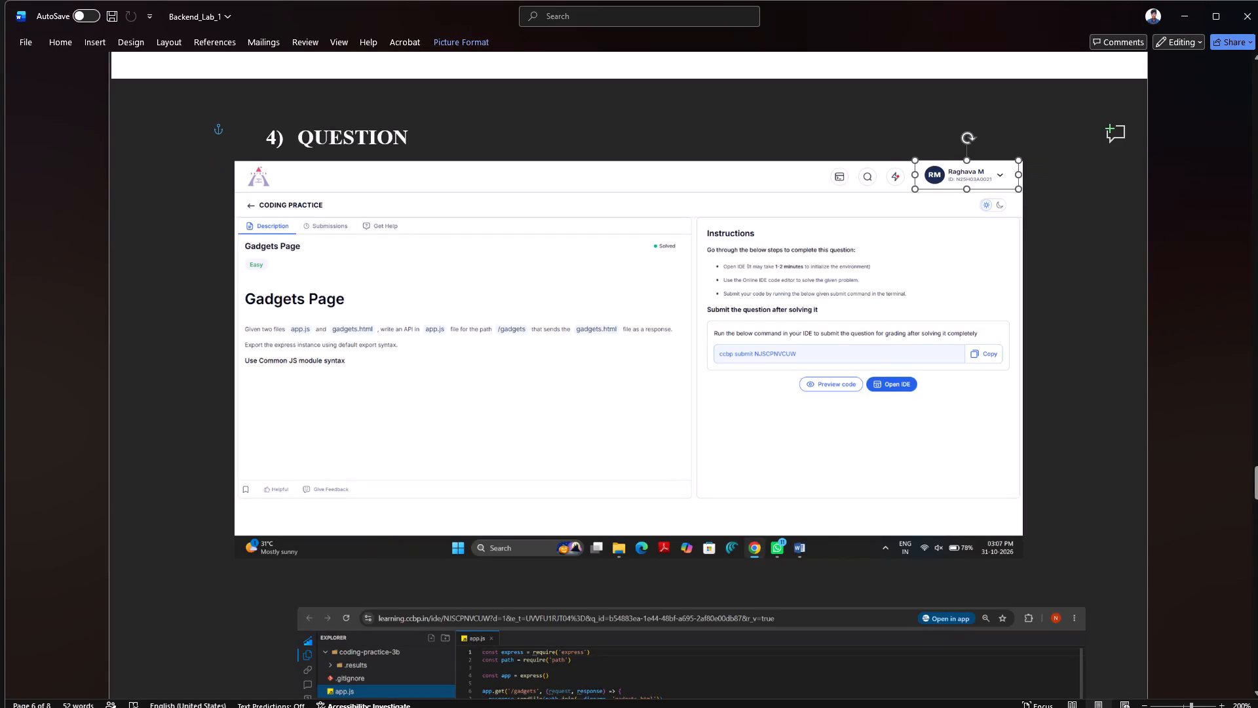
pyautogui.click(1042, 229)
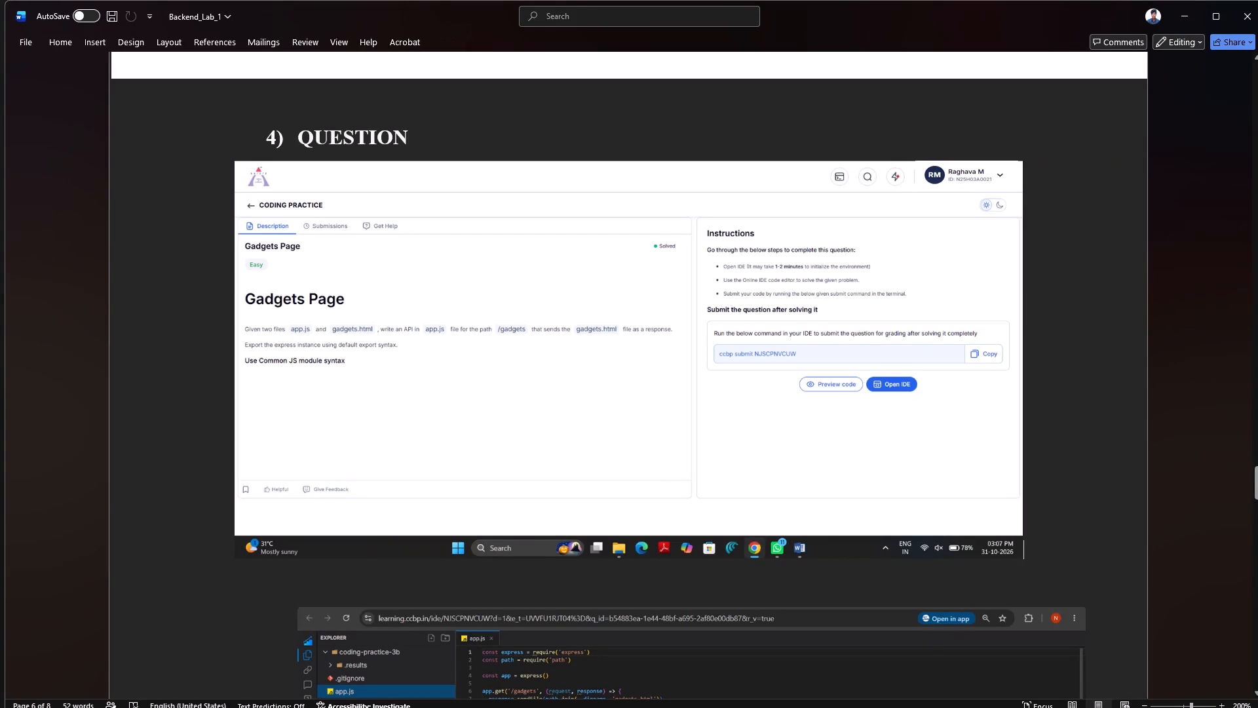
pyautogui.keyDown('ctrl'); pyautogui.scroll(14, 1059, 222); pyautogui.keyUp('ctrl')
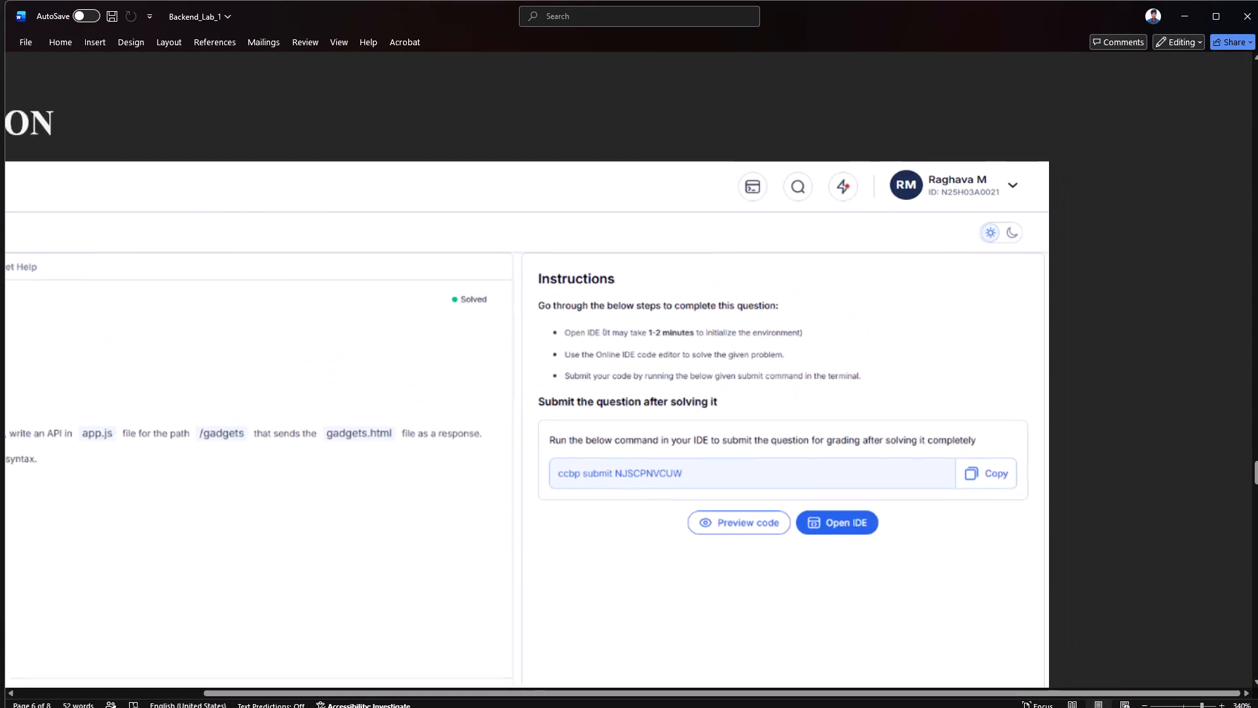
pyautogui.click(976, 195)
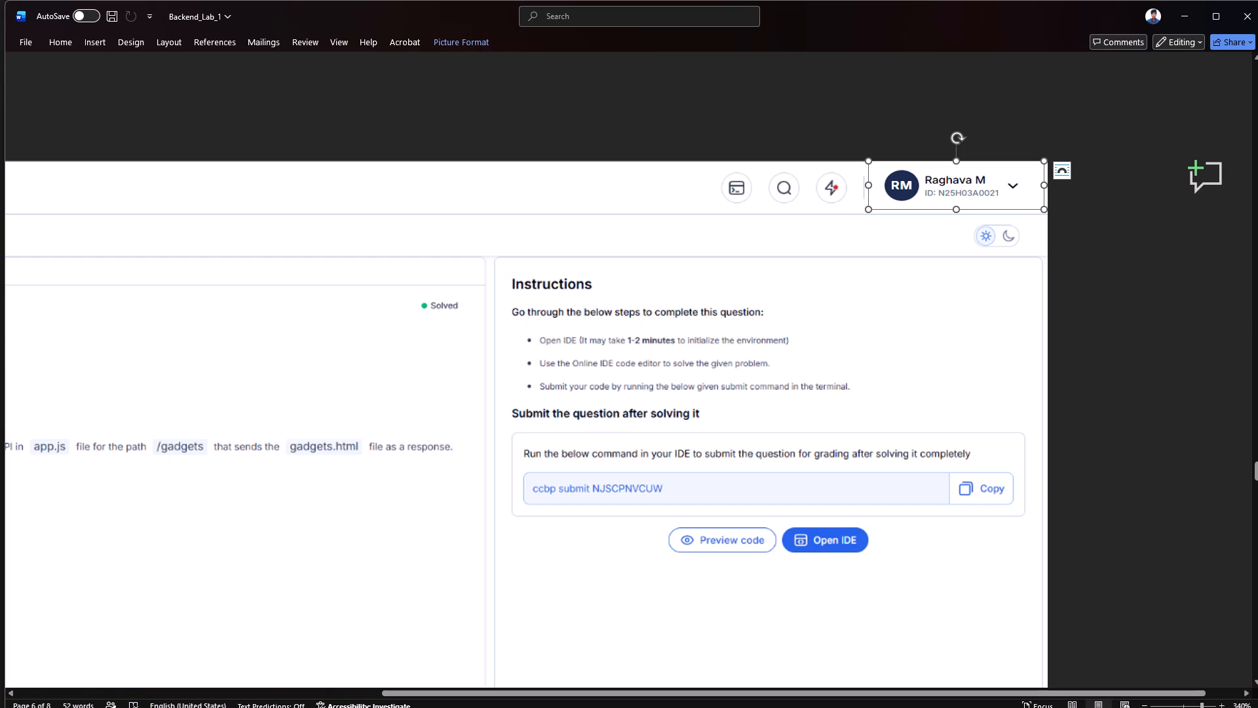
pyautogui.moveTo(957, 190); pyautogui.dragTo(794, 156)
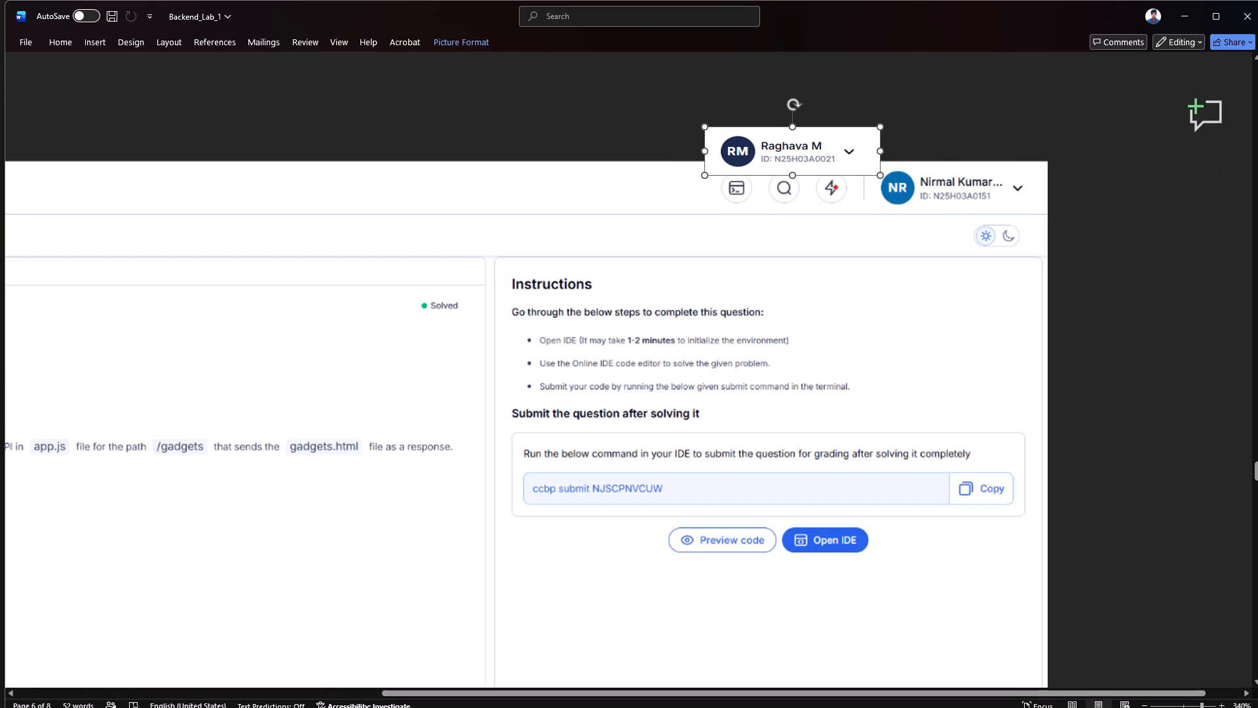
pyautogui.moveTo(794, 156); pyautogui.dragTo(965, 192)
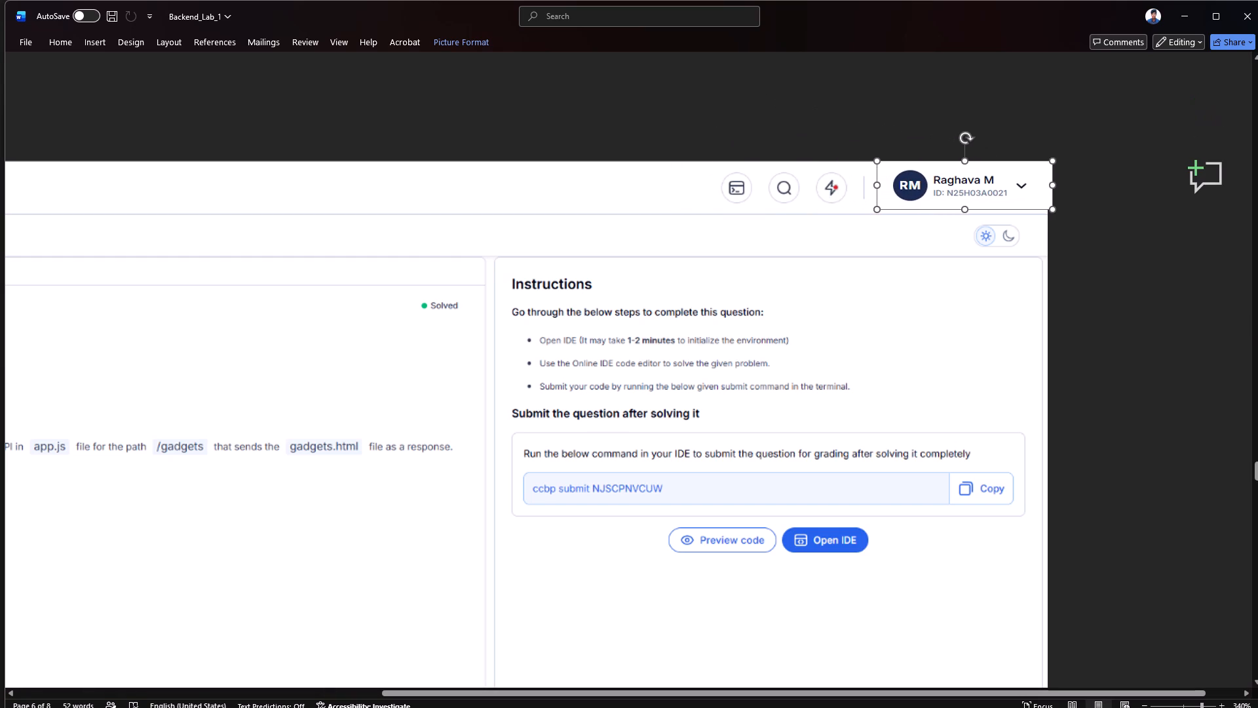
pyautogui.moveTo(965, 192); pyautogui.dragTo(966, 199)
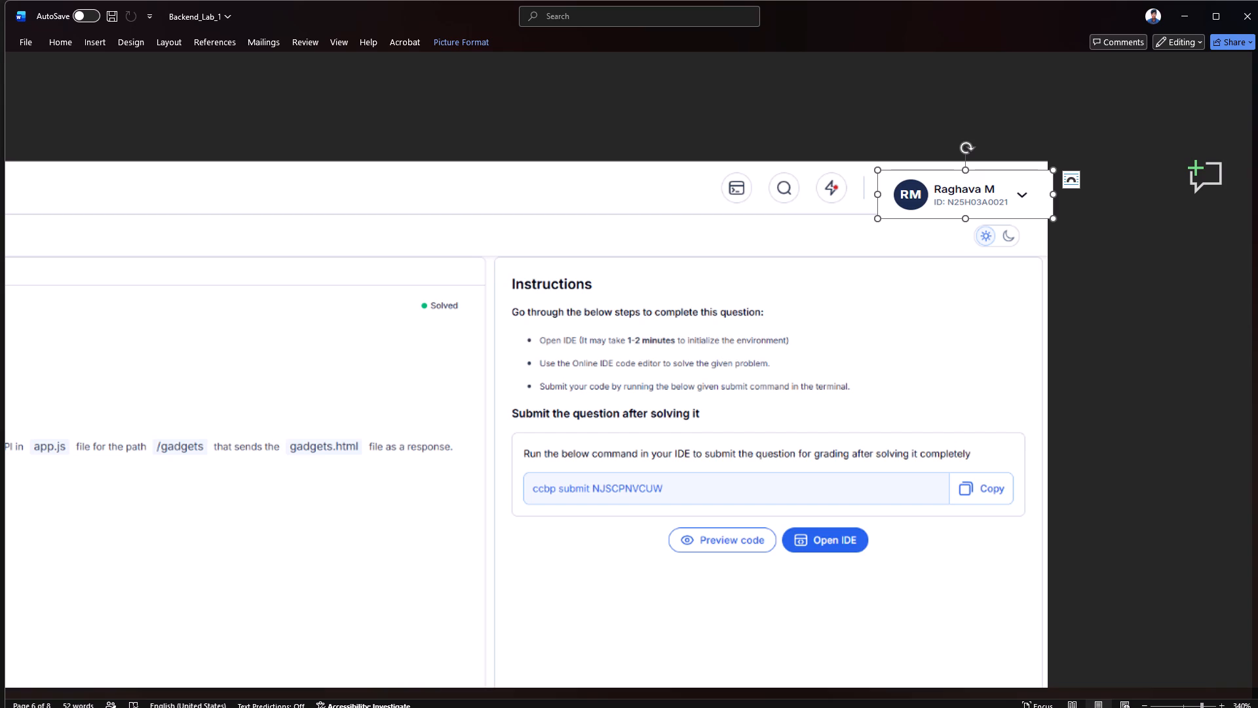
pyautogui.moveTo(976, 199); pyautogui.dragTo(964, 190)
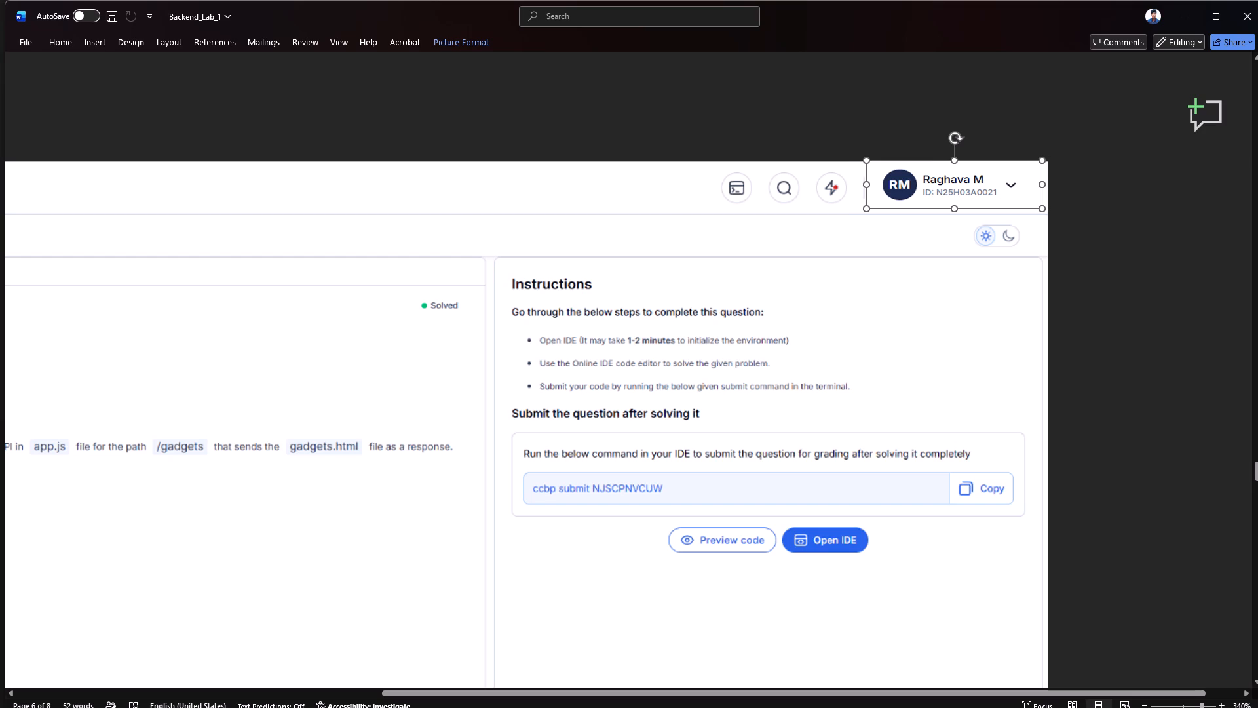
pyautogui.moveTo(964, 190); pyautogui.dragTo(966, 194)
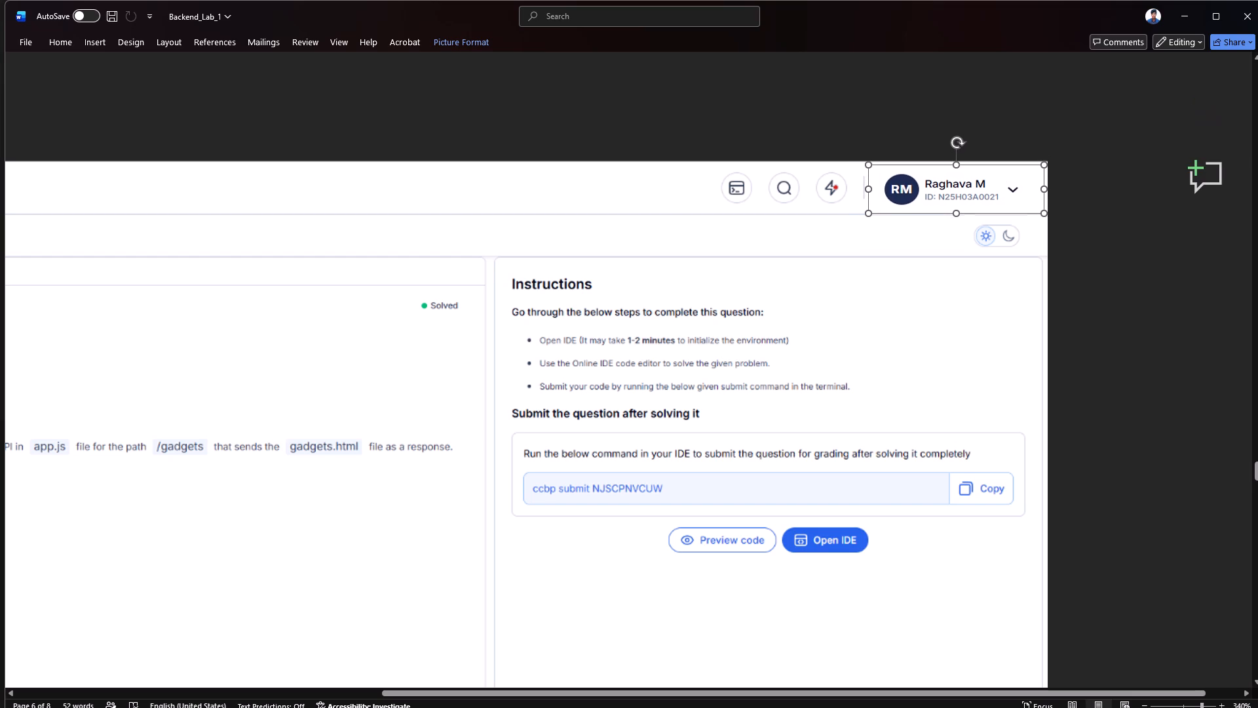
pyautogui.moveTo(966, 194); pyautogui.dragTo(965, 195)
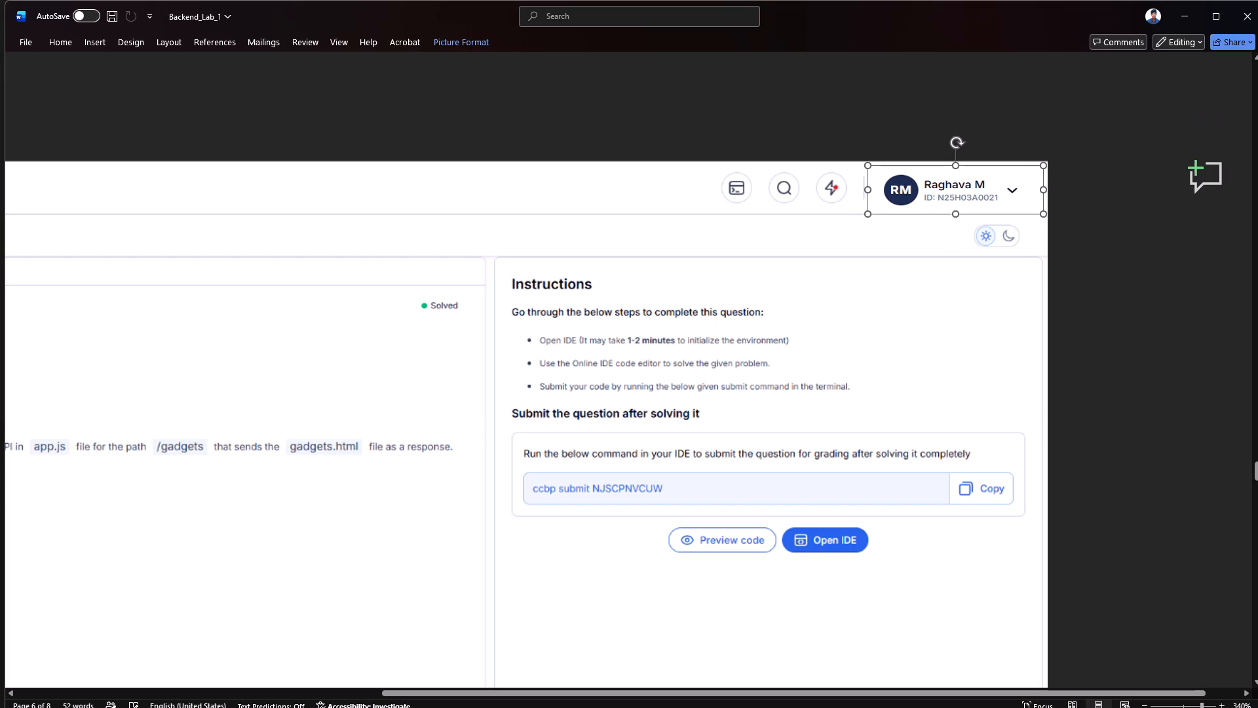
pyautogui.moveTo(965, 195); pyautogui.dragTo(966, 193)
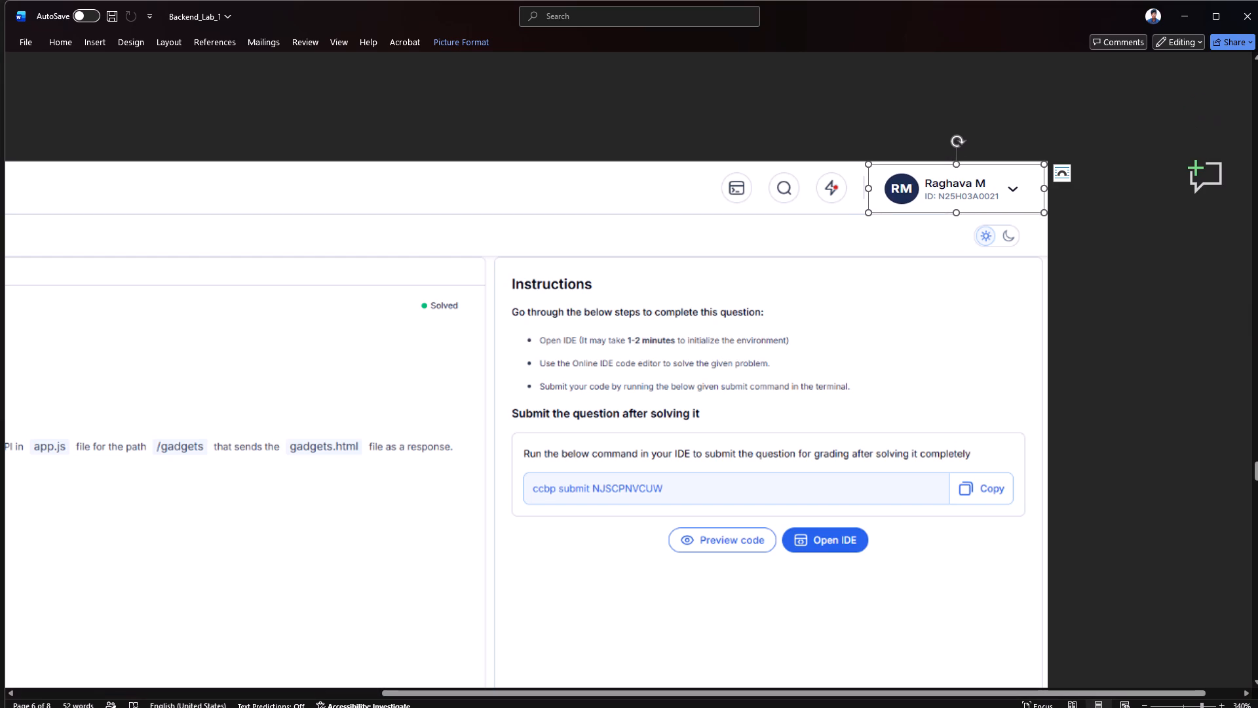
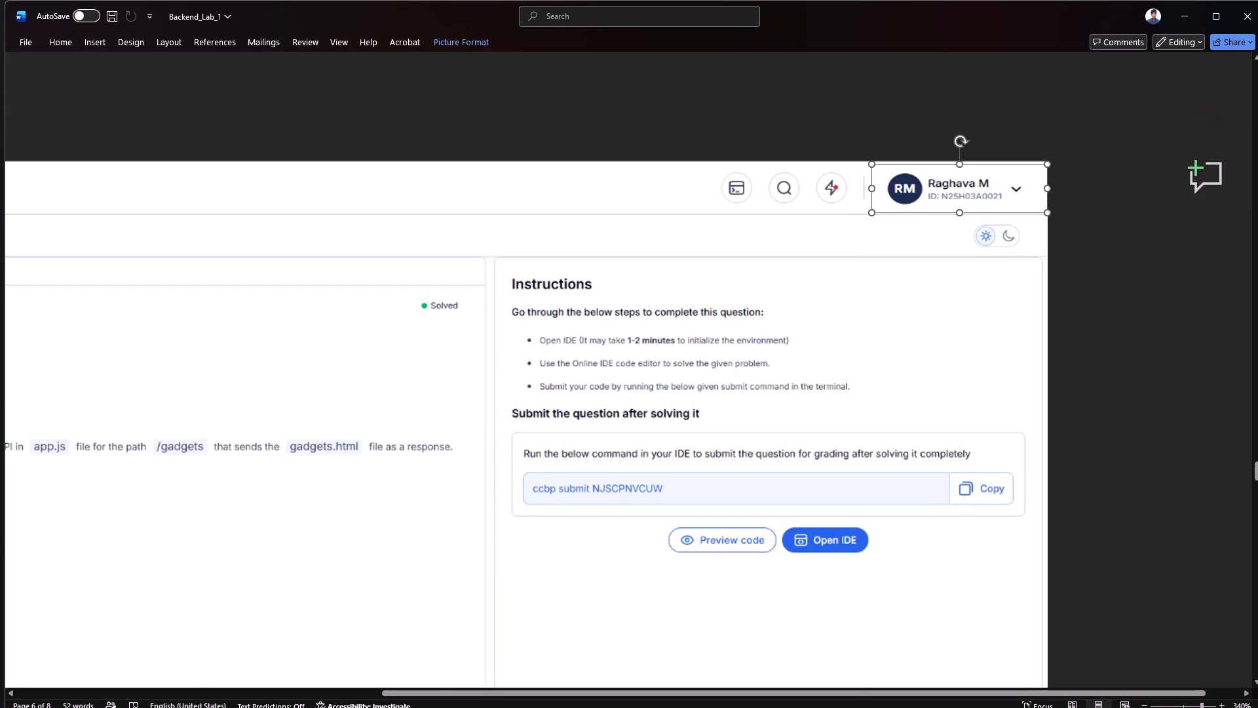
# Remove the indent of the app.js code screenshot below the Gadgets Page question, leaving one blank line between the two screenshots.
pyautogui.click(1141, 221)
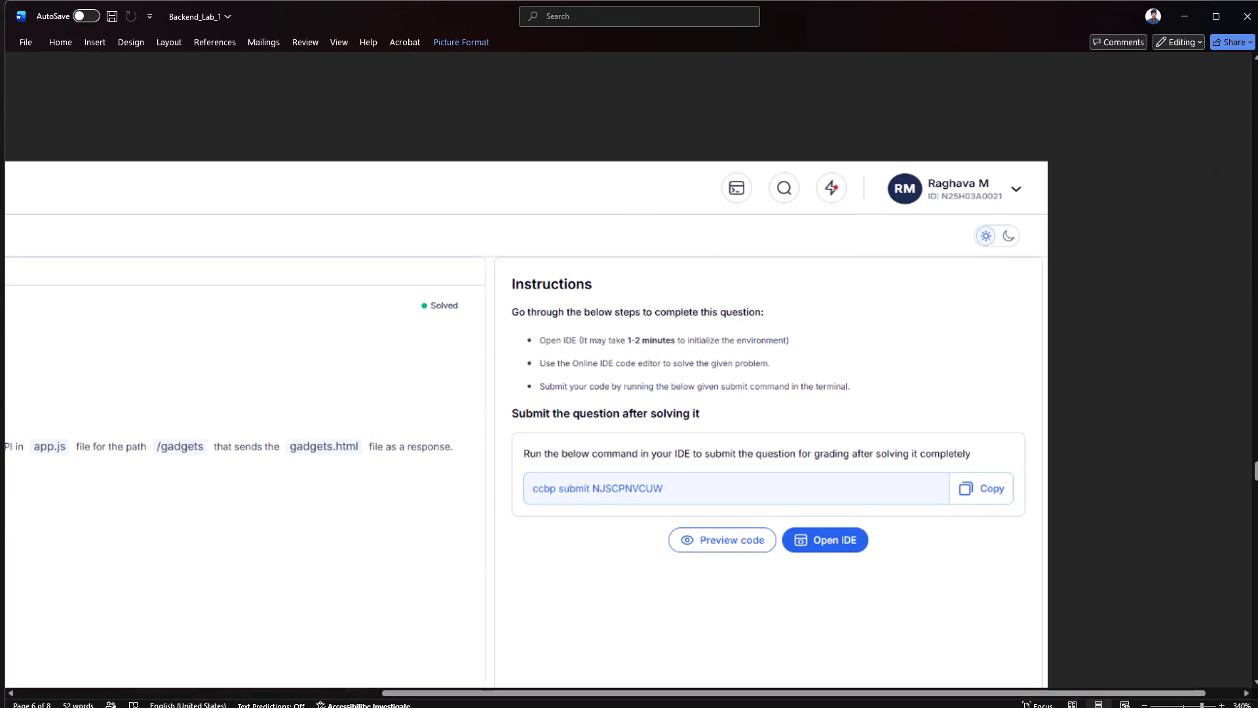
pyautogui.scroll(1, 1141, 221)
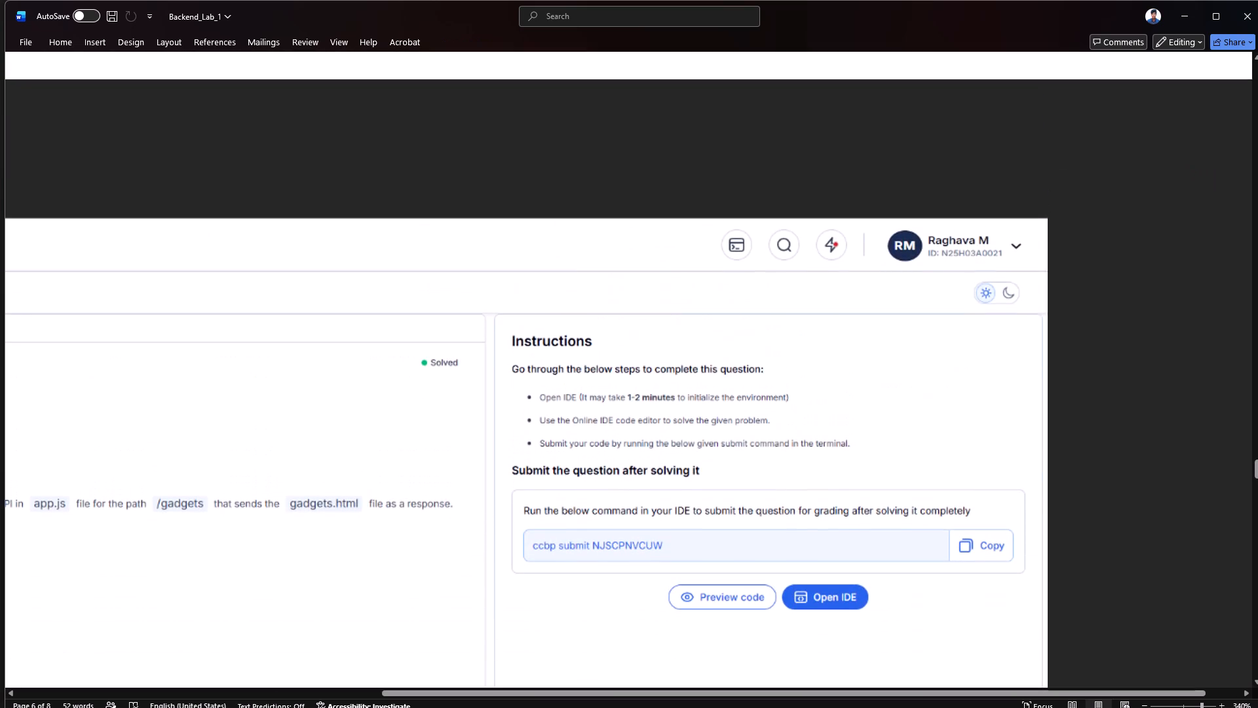
pyautogui.keyDown('ctrl'); pyautogui.scroll(-15, 1141, 221); pyautogui.keyUp('ctrl')
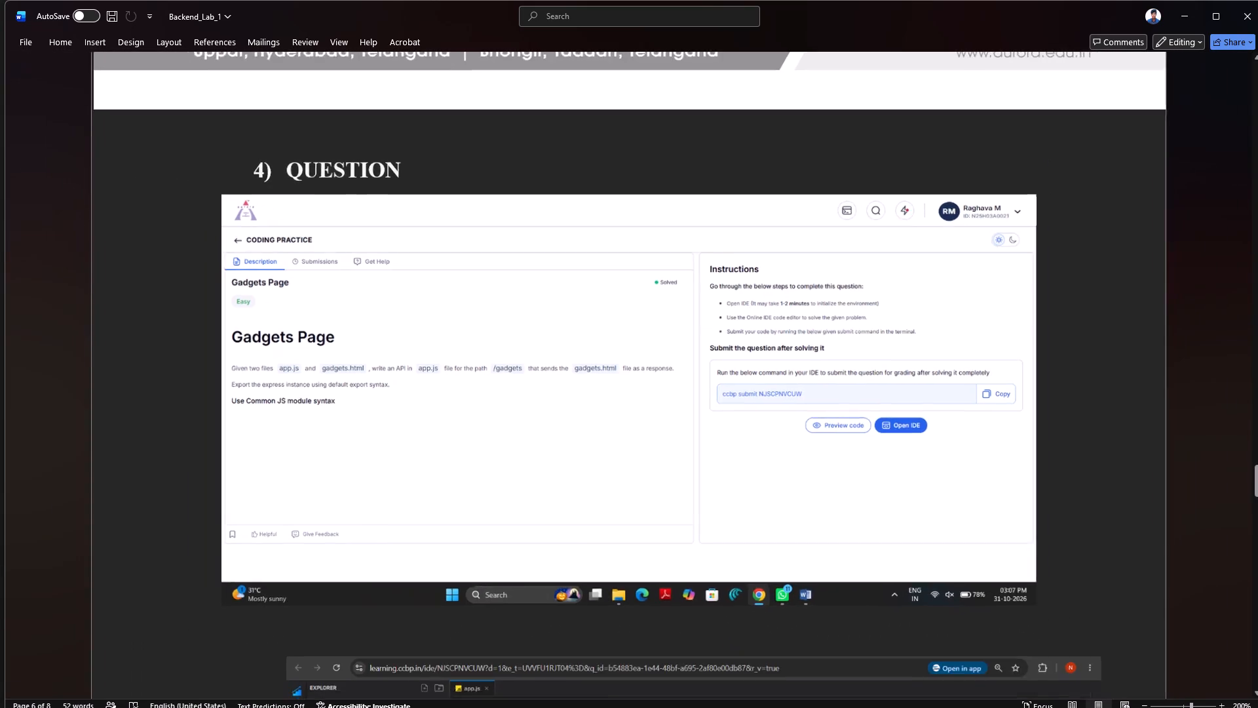
pyautogui.keyDown('ctrl'); pyautogui.scroll(-3, 1141, 221); pyautogui.keyUp('ctrl')
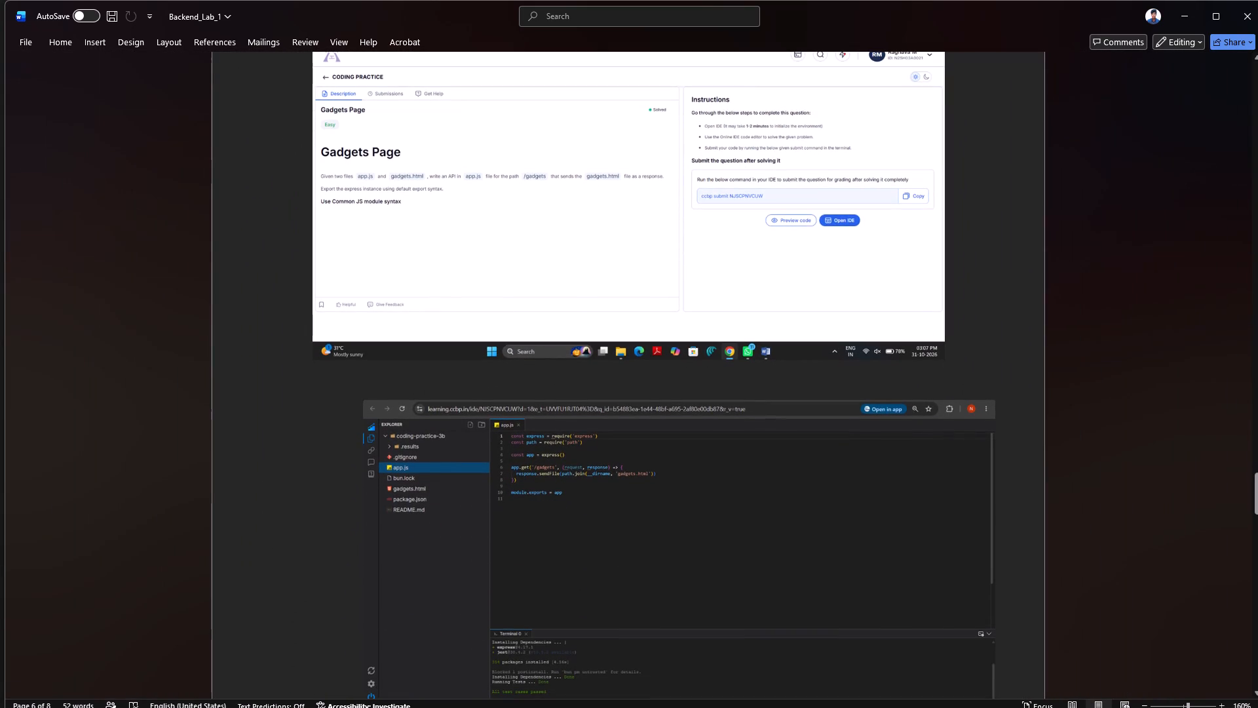
pyautogui.click(505, 379)
pyautogui.press('Down')
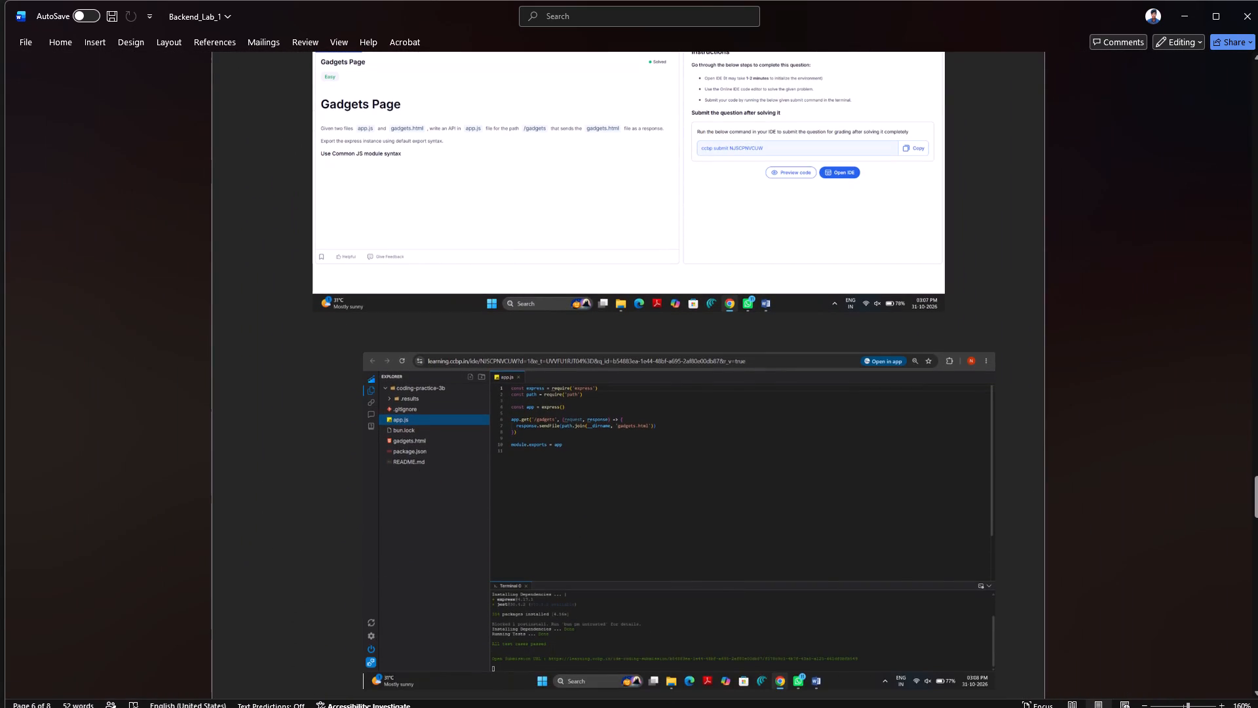
pyautogui.press('BackSpace')
pyautogui.press('BackSpace')
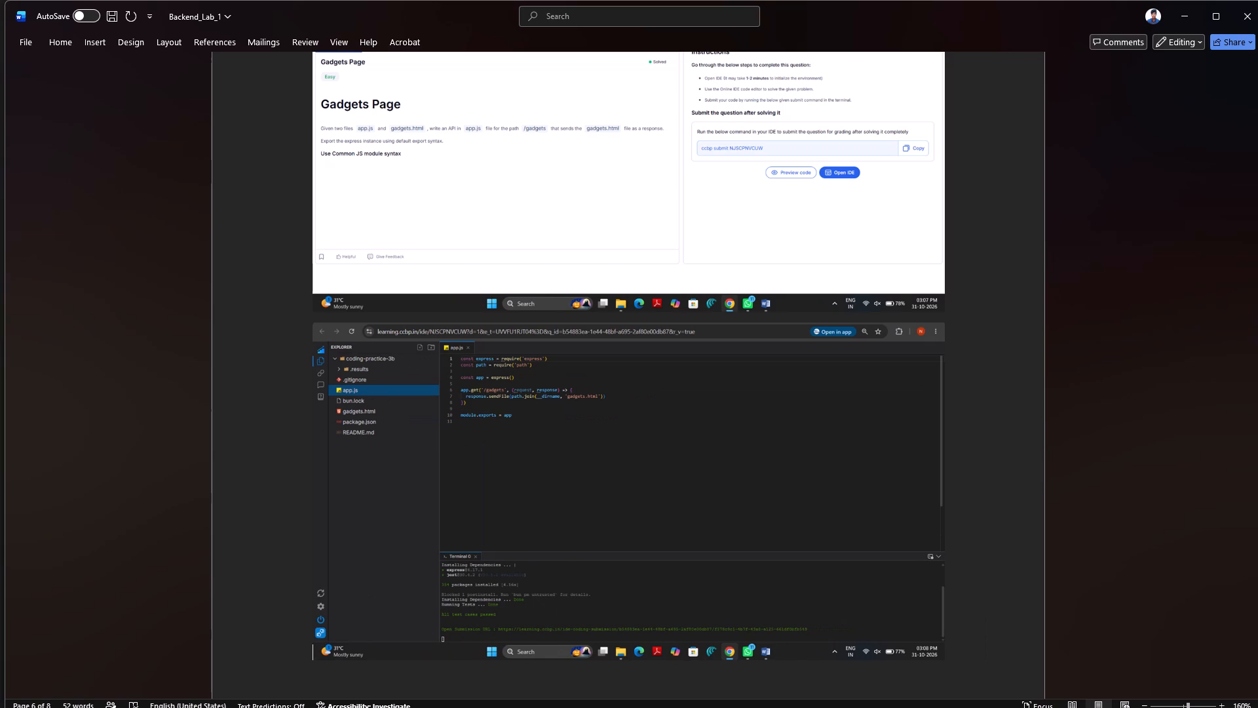
pyautogui.click(962, 318)
pyautogui.press('Return')
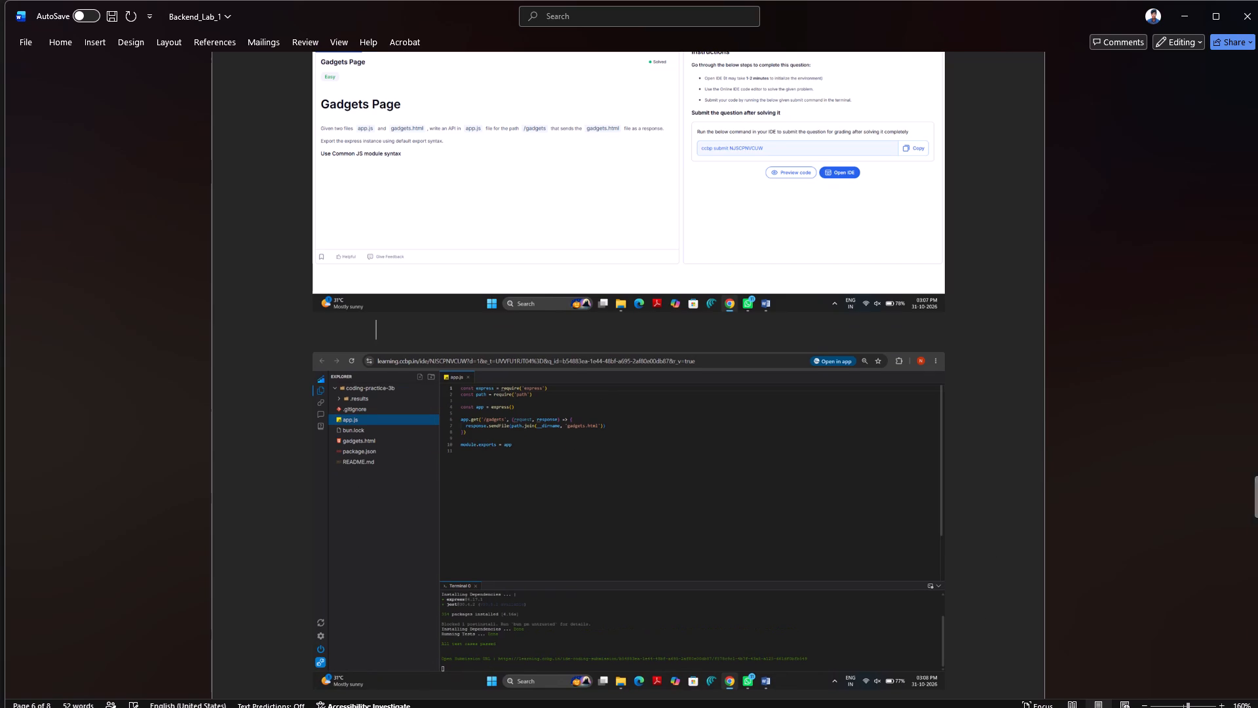
# Crop the browser address bar off the top of the app.js code screenshot and keep a single blank line above it.
pyautogui.rightClick(811, 419)
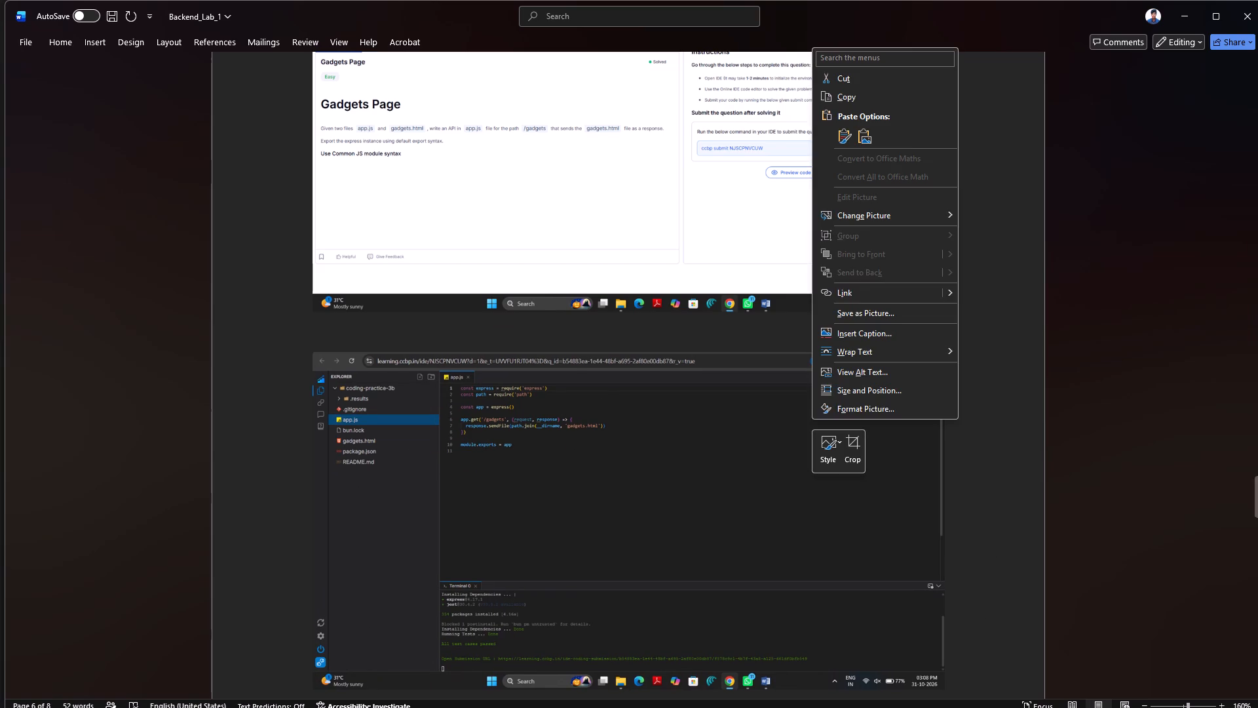
pyautogui.click(858, 444)
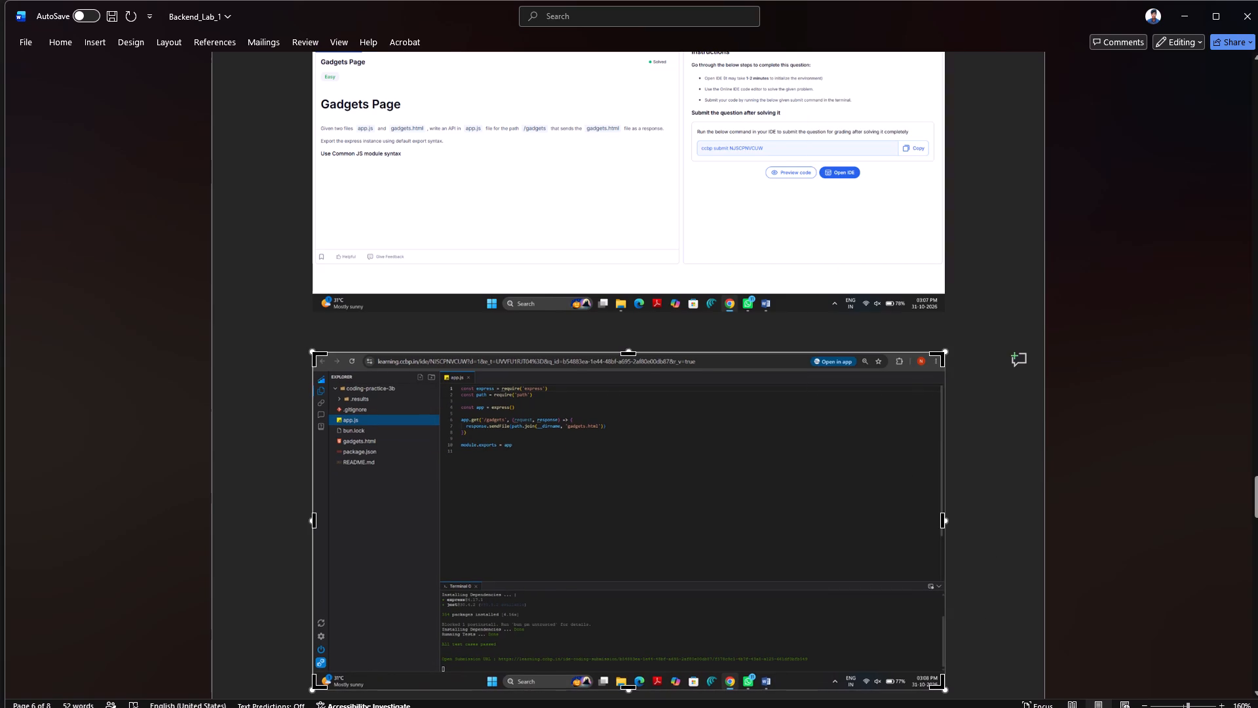
pyautogui.moveTo(623, 353); pyautogui.dragTo(624, 369)
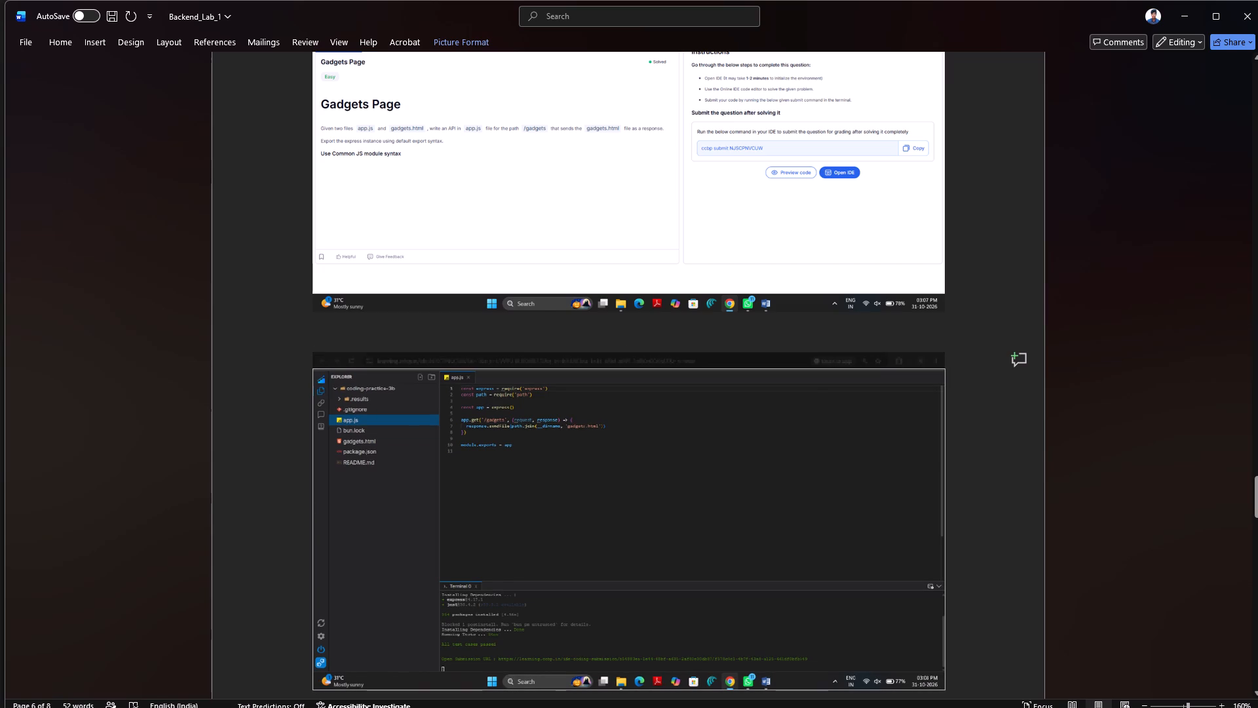
pyautogui.moveTo(624, 369); pyautogui.dragTo(624, 368)
pyautogui.press('Return')
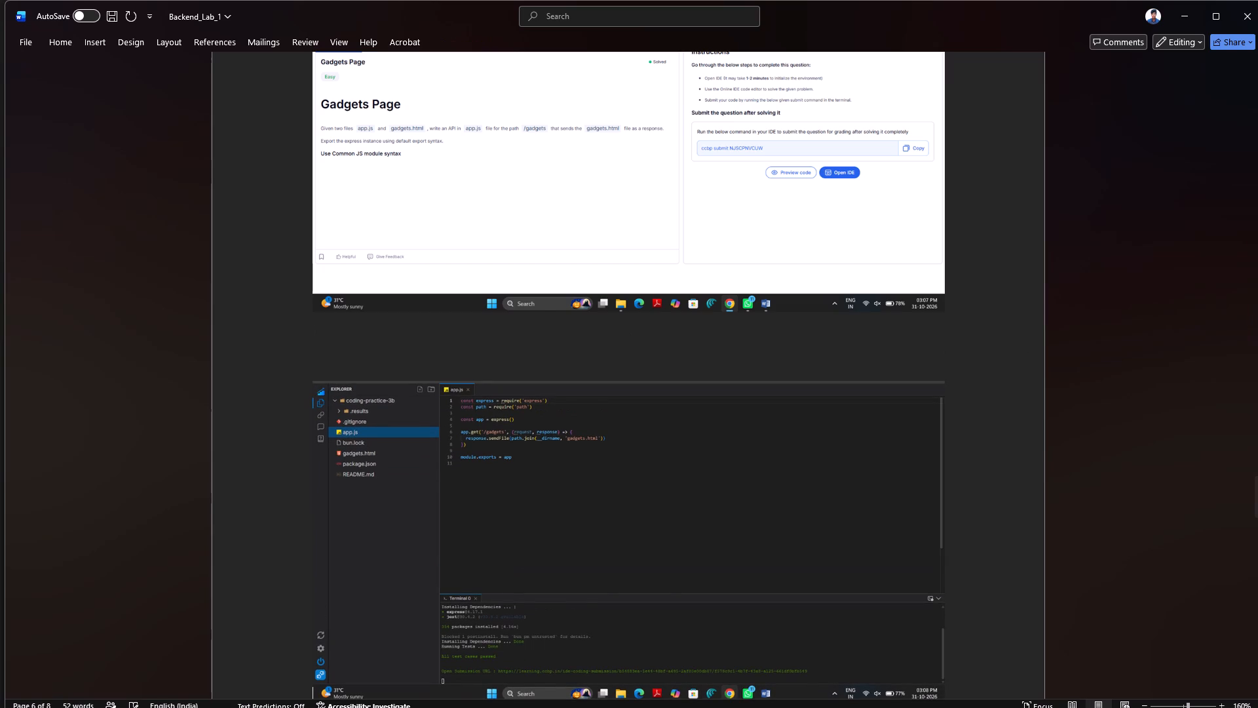
pyautogui.click(703, 351)
pyautogui.press('BackSpace')
pyautogui.press('BackSpace')
# Trim a further thin strip off the top edge of the cropped app.js code screenshot.
pyautogui.rightClick(699, 471)
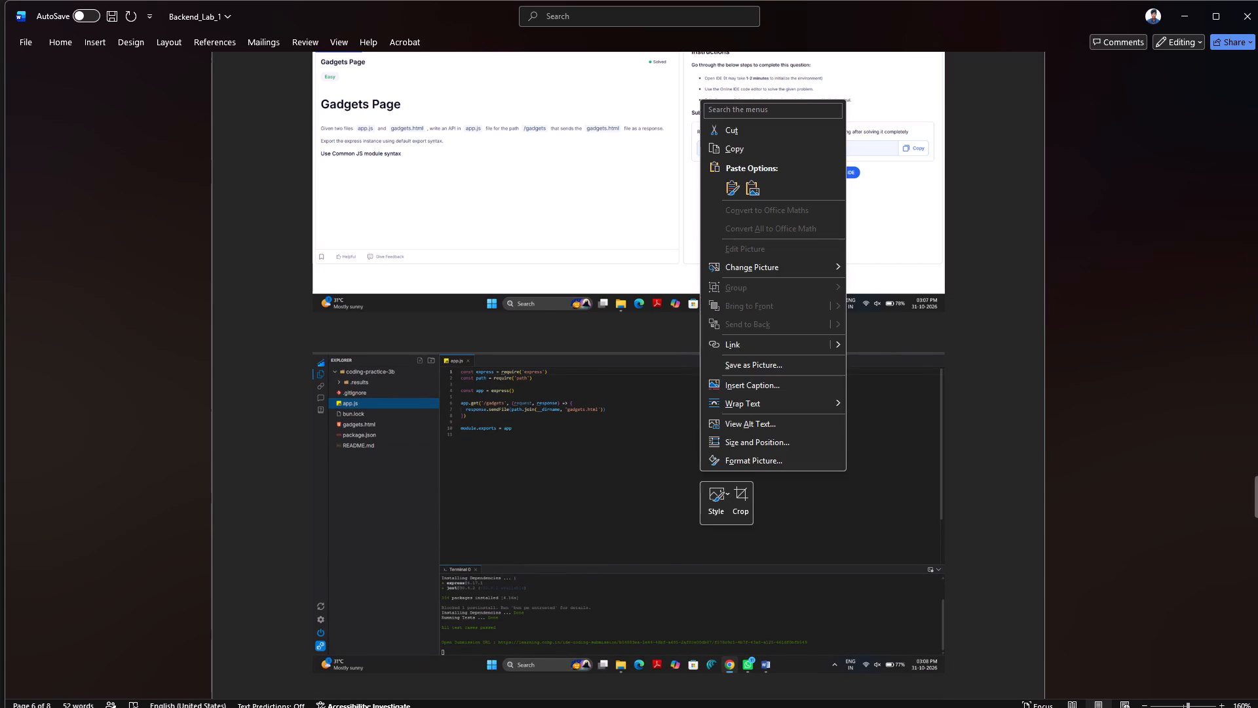
pyautogui.click(745, 507)
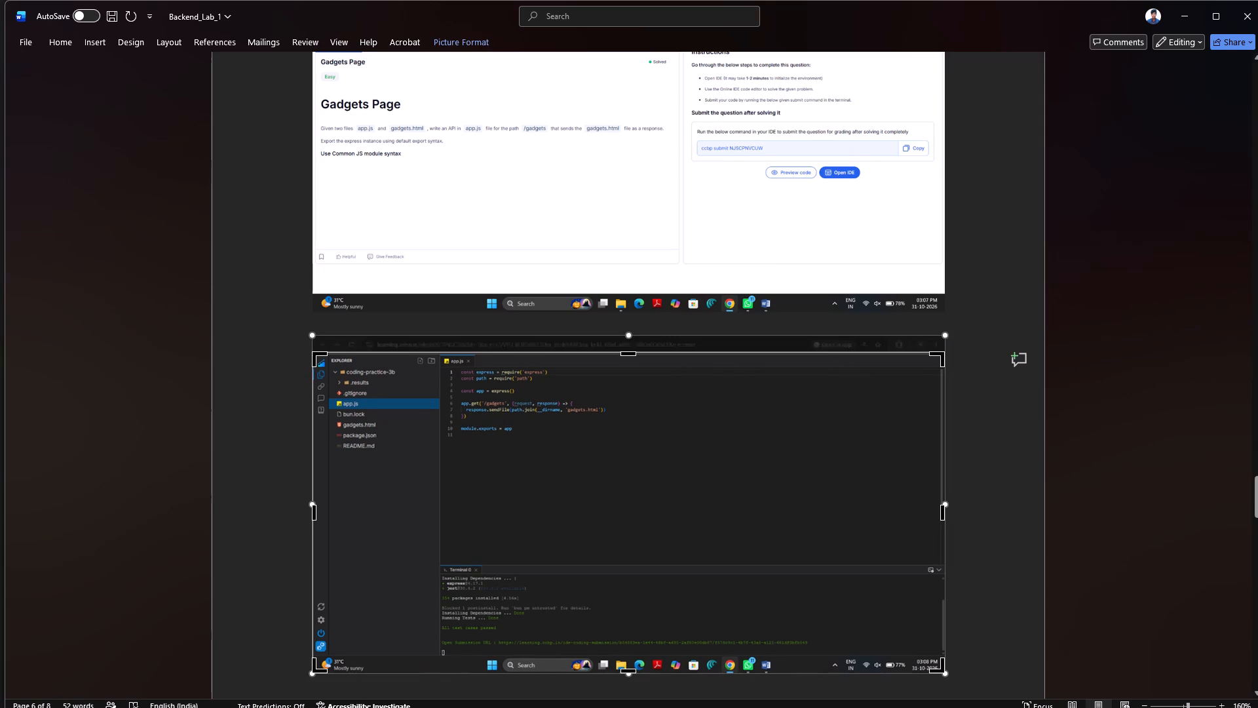
pyautogui.click(631, 355)
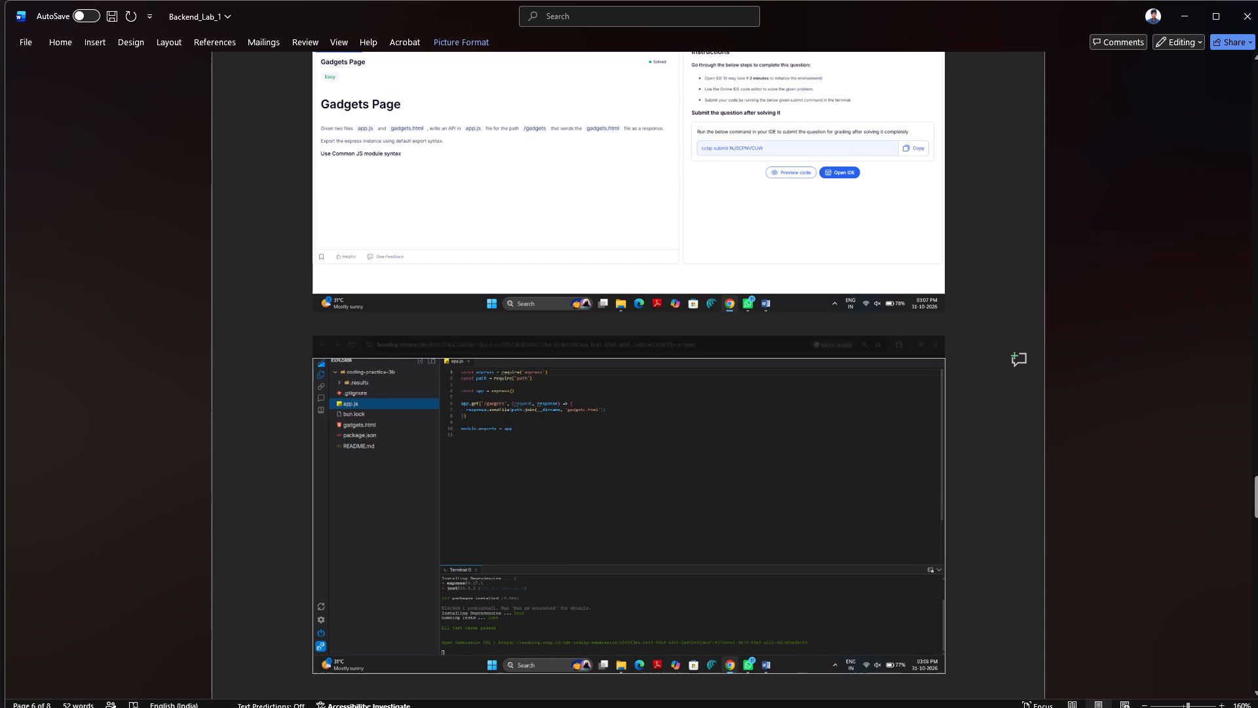
pyautogui.click(1006, 302)
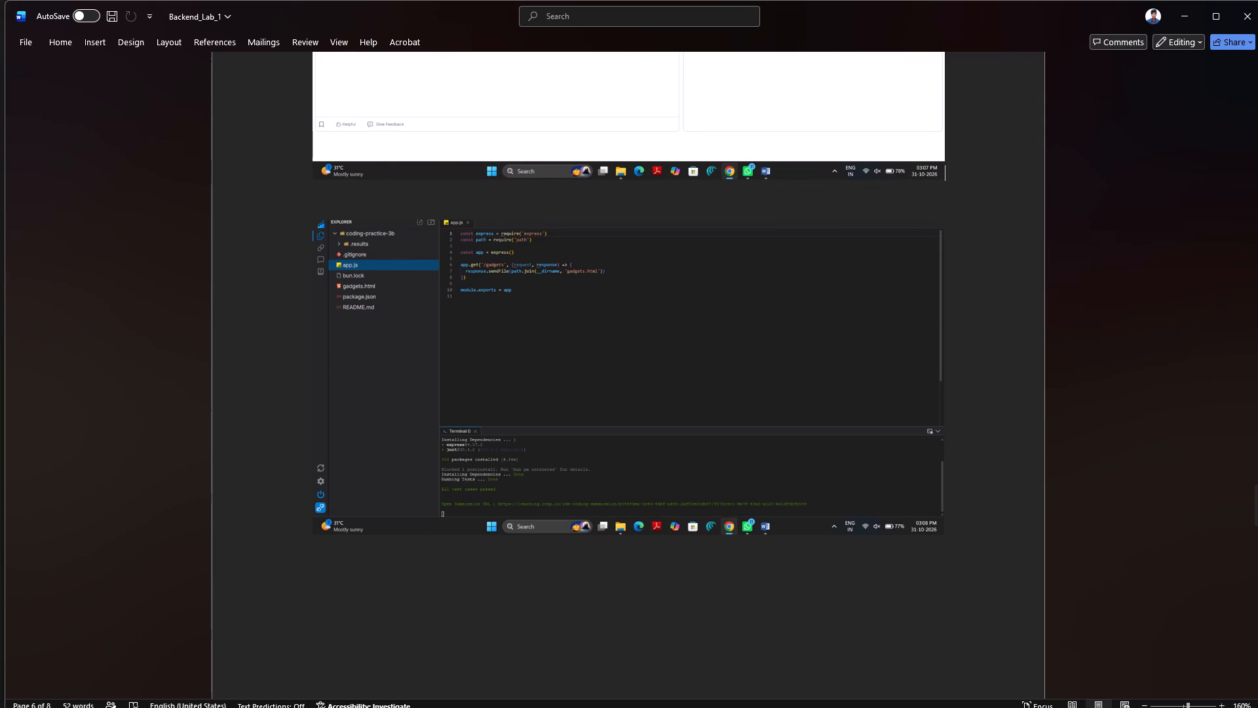
# Insert five blank lines after the app.js code screenshot to leave a blank line above the Gadgets Page submission screenshot on the following page.
pyautogui.scroll(-1, 972, 321)
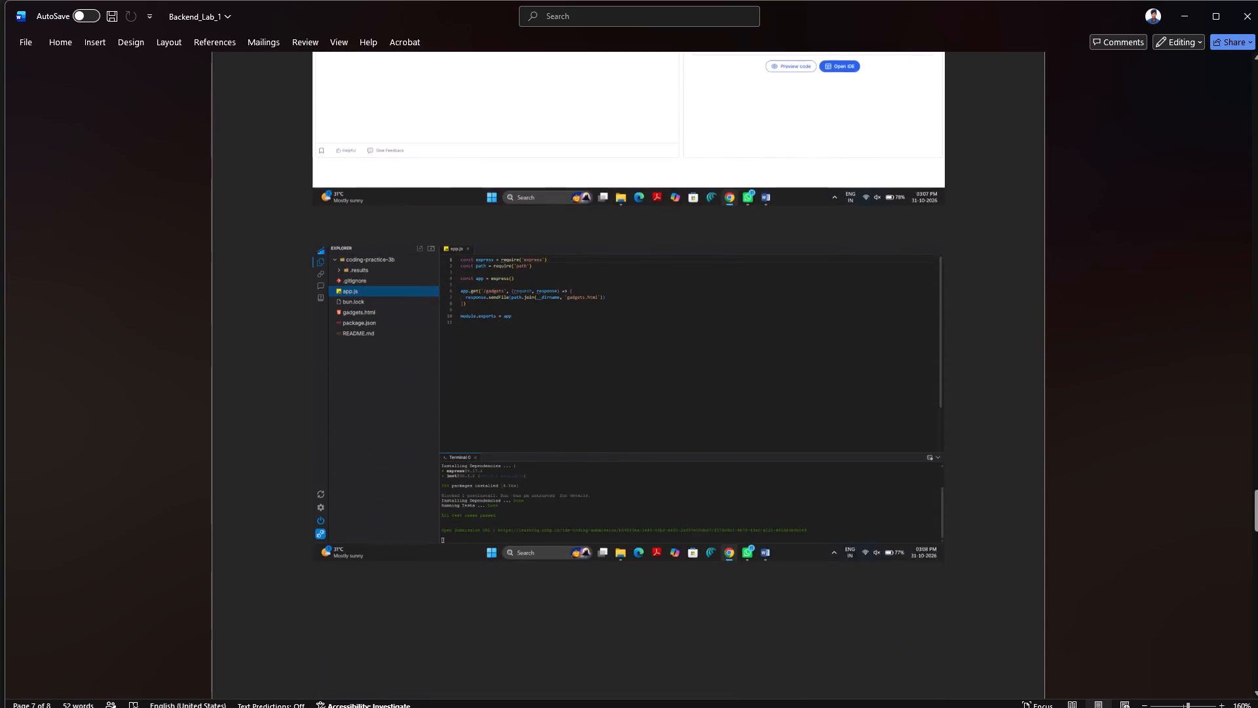
pyautogui.click(808, 458)
pyautogui.press('Return')
pyautogui.press('Return')
pyautogui.press('Return')
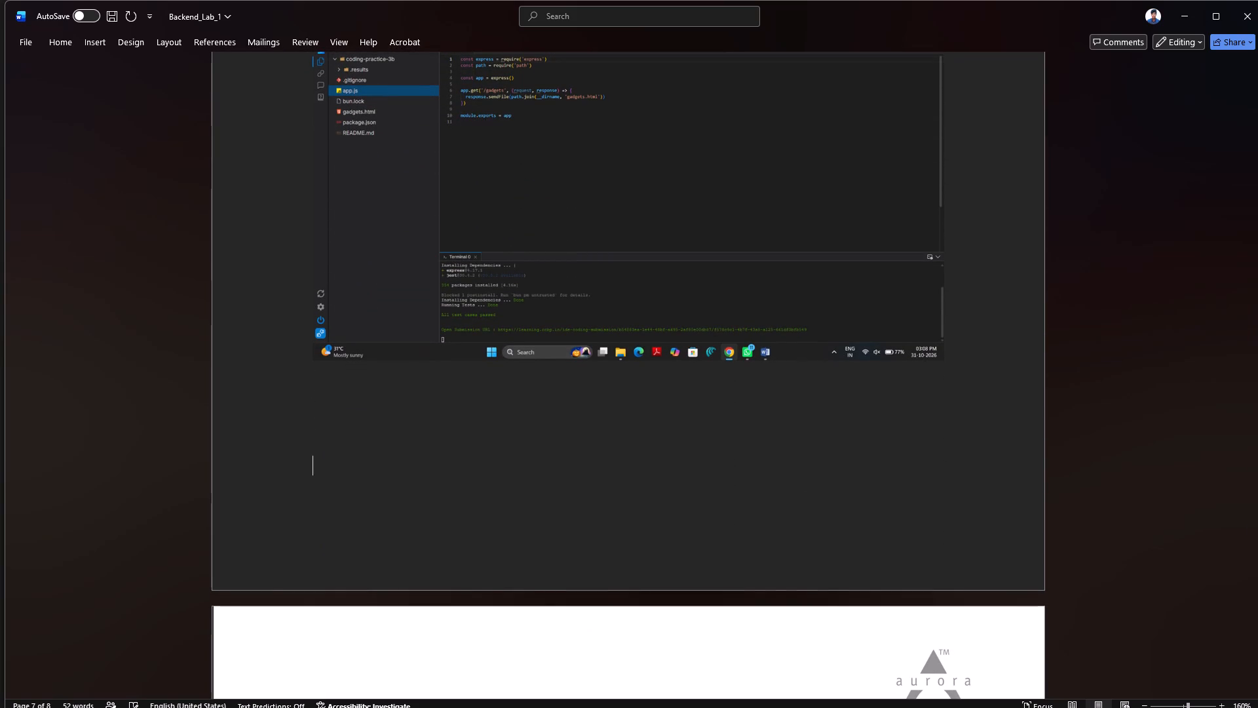
pyautogui.press('Return')
pyautogui.press('Return')
# Paste the replacement profile badge from the clipboard history over the old badge in the Gadgets Page submission screenshot's header.
pyautogui.scroll(-1, 808, 458)
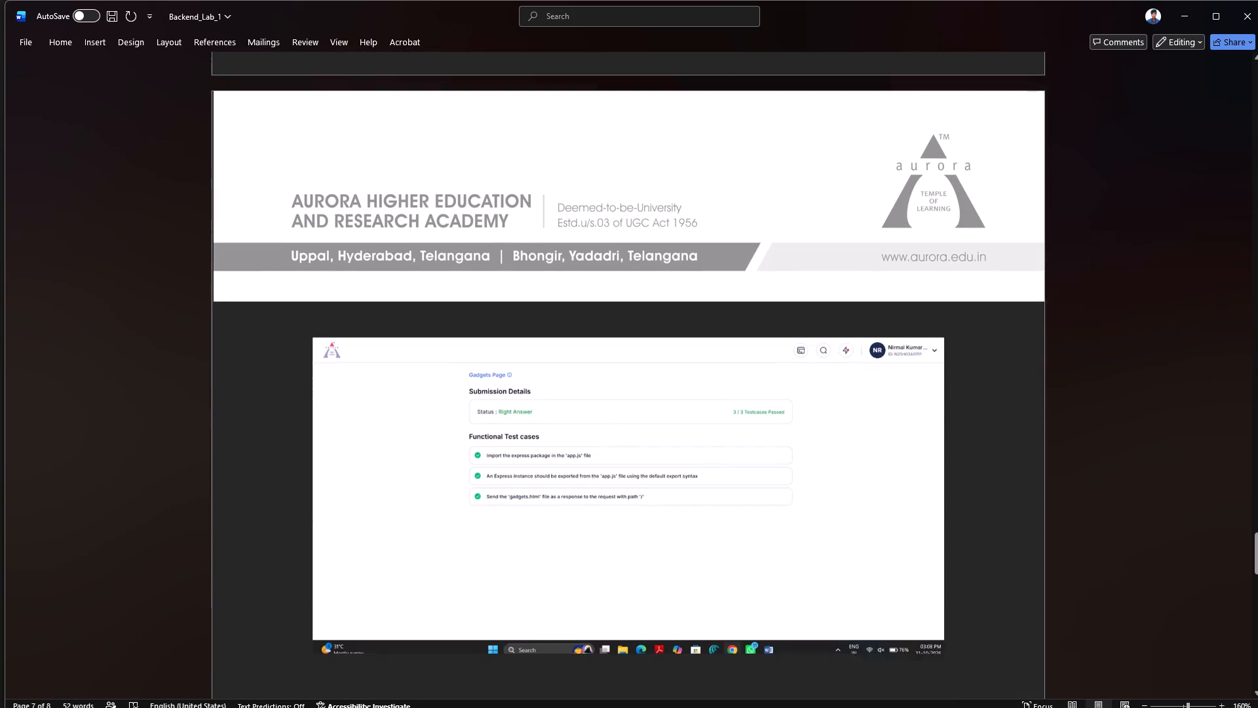
pyautogui.scroll(-1, 808, 458)
pyautogui.press('super+v')
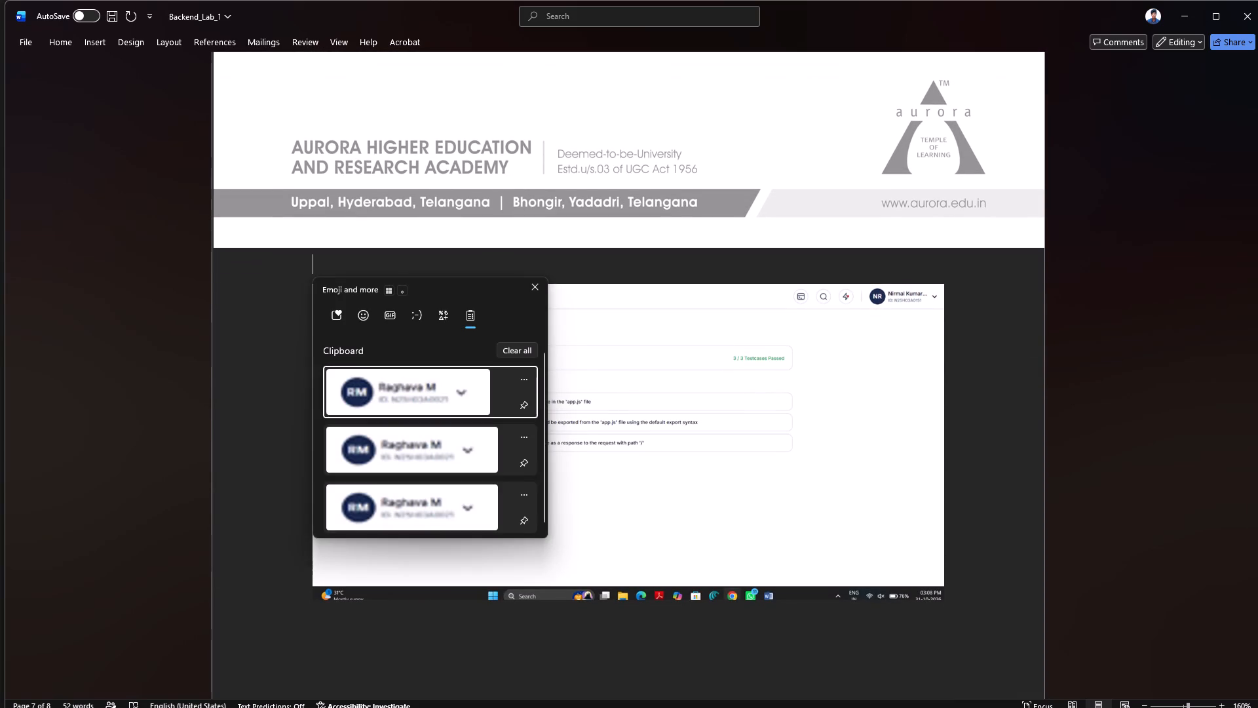
pyautogui.press('Return')
pyautogui.hotkey('ctrl', 'v')
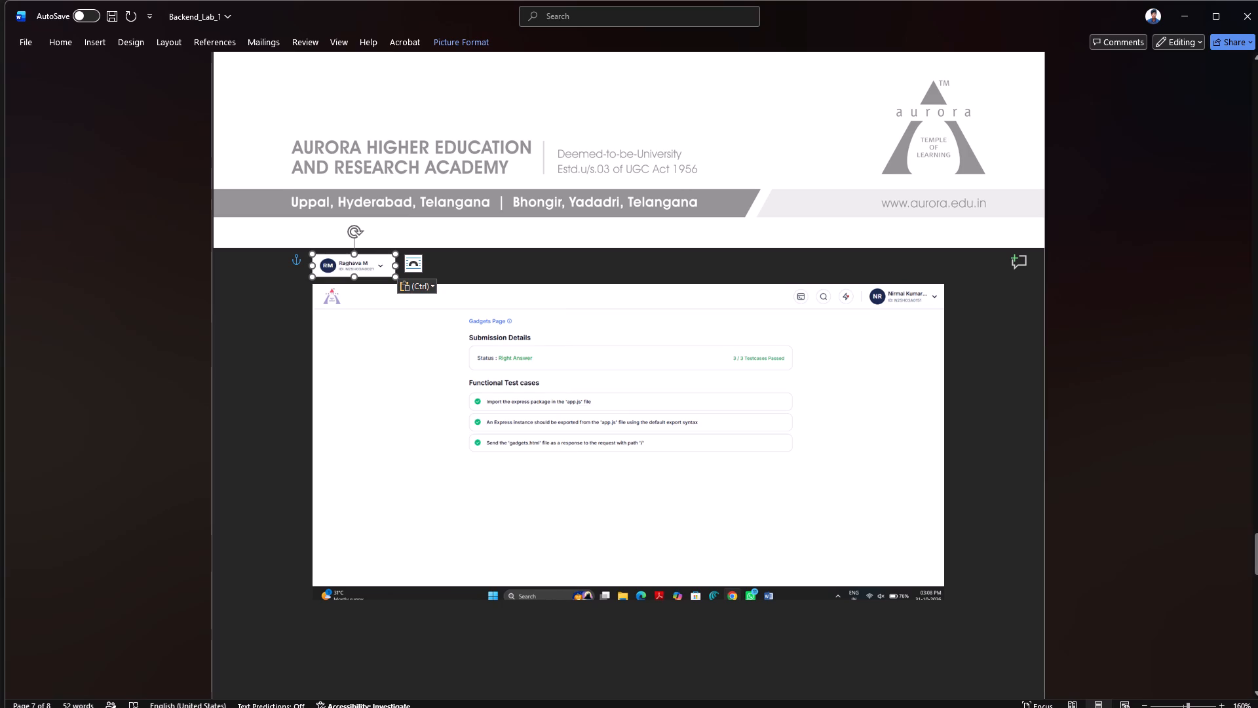
pyautogui.moveTo(360, 265); pyautogui.dragTo(882, 300)
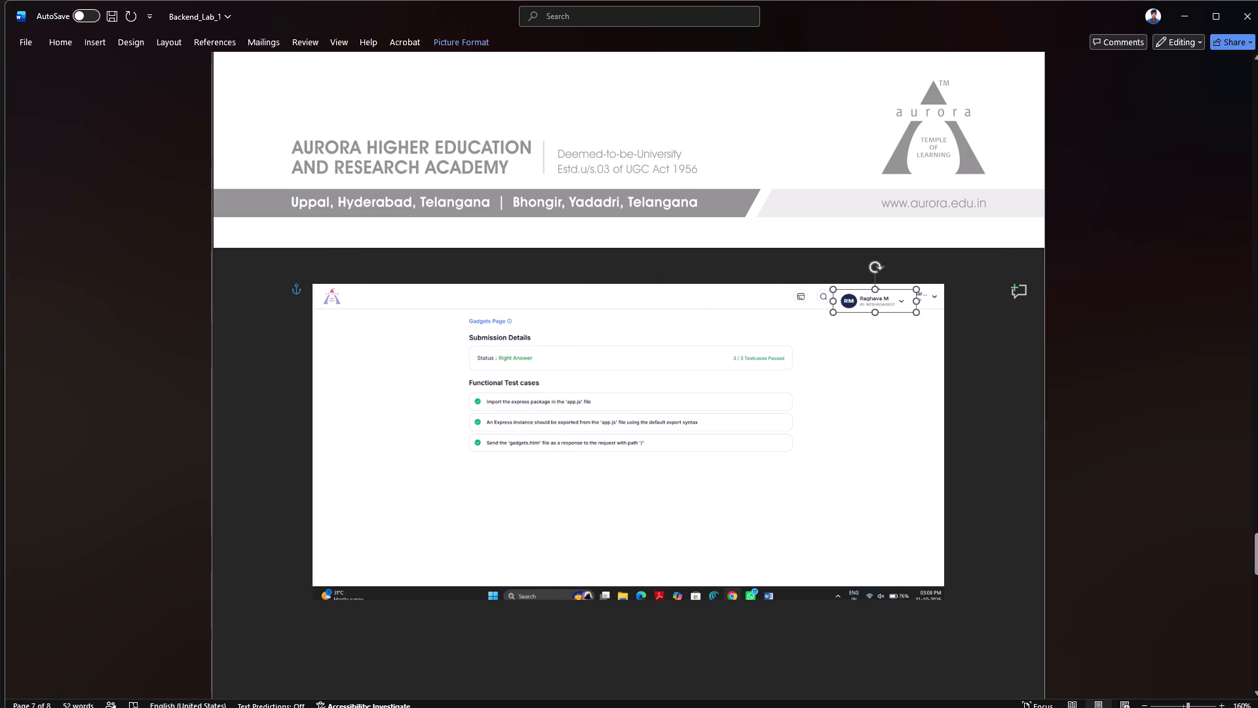
pyautogui.moveTo(882, 300); pyautogui.dragTo(905, 294)
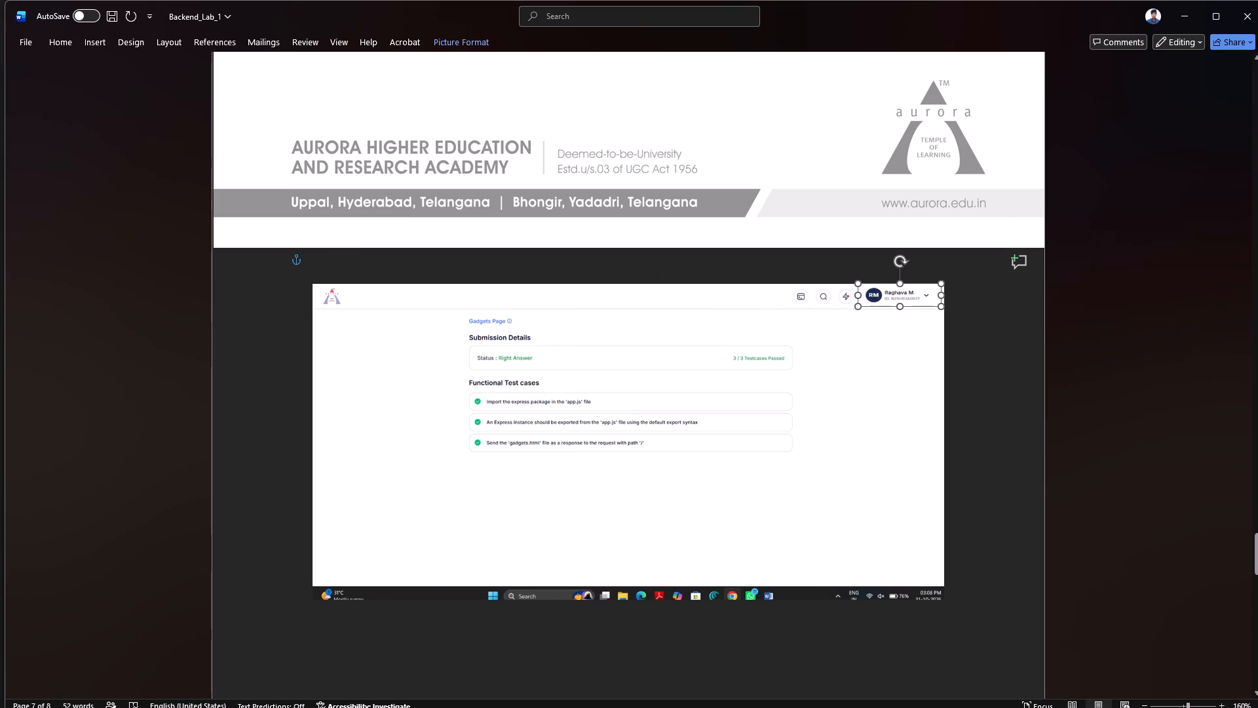
pyautogui.moveTo(905, 294); pyautogui.dragTo(908, 296)
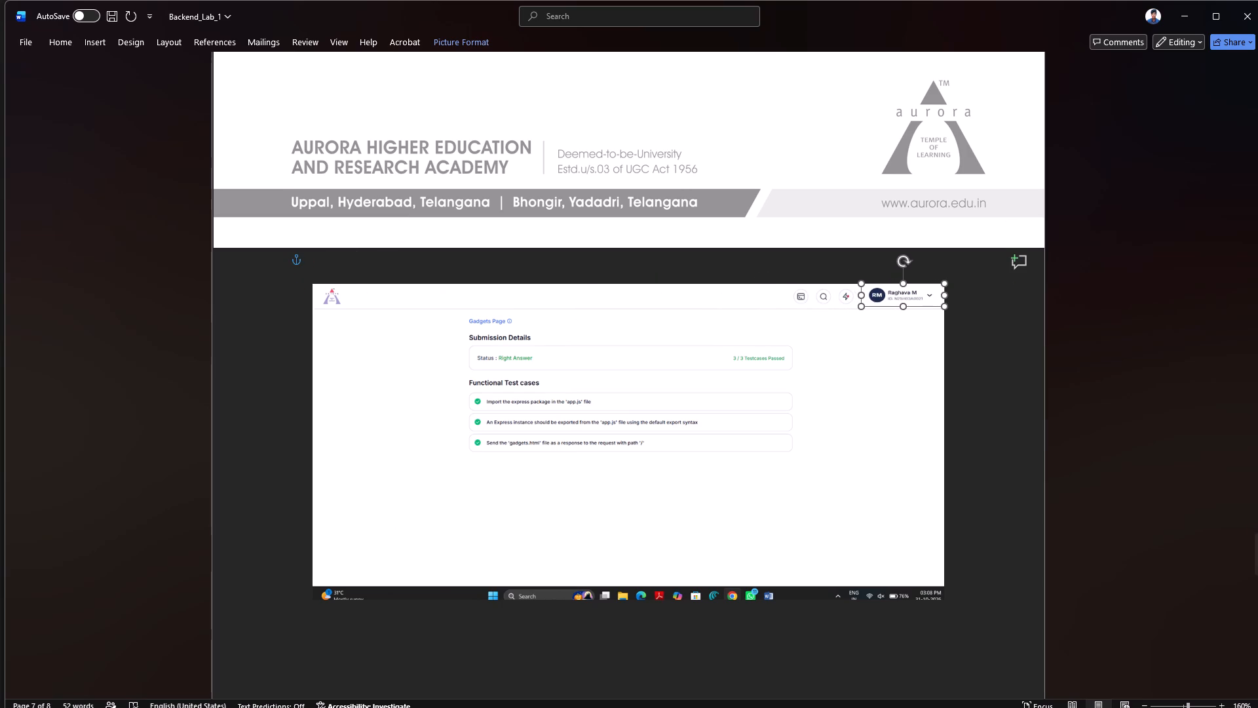
pyautogui.moveTo(908, 296); pyautogui.dragTo(908, 295)
pyautogui.click(1007, 369)
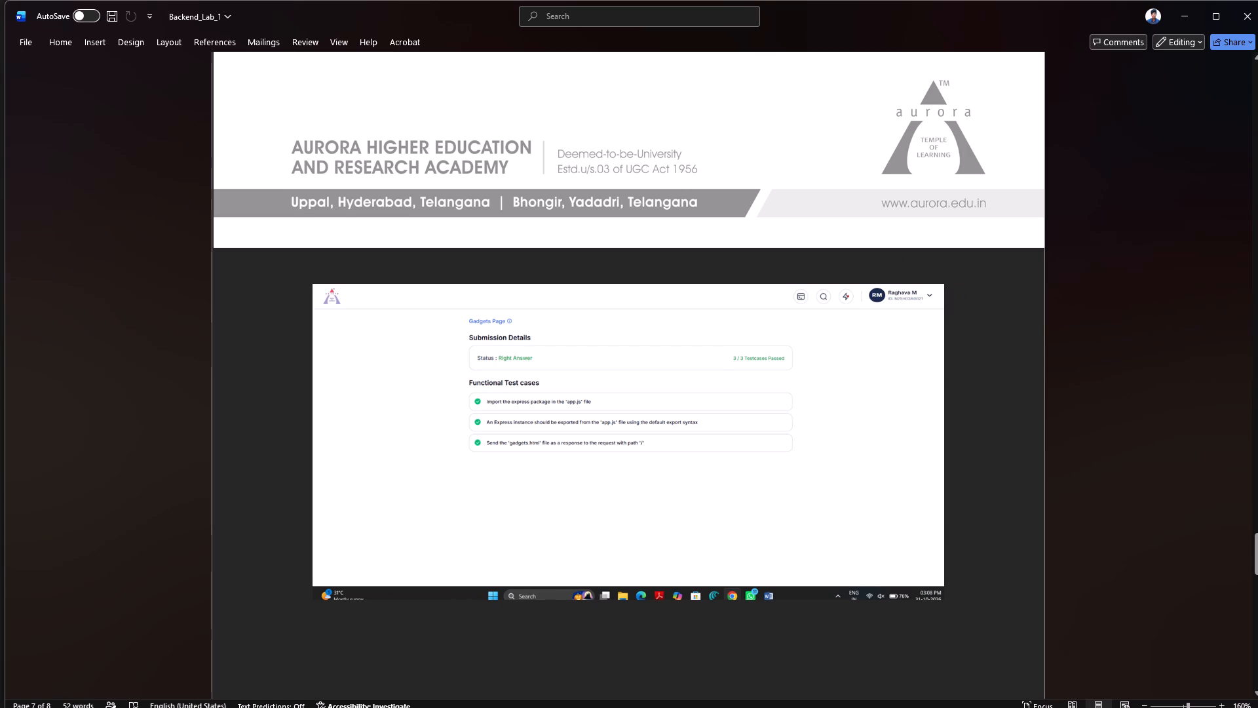
# Paste the replacement profile badge from the clipboard history over the old badge in the Get a String submission screenshot's header.
pyautogui.scroll(-2, 833, 421)
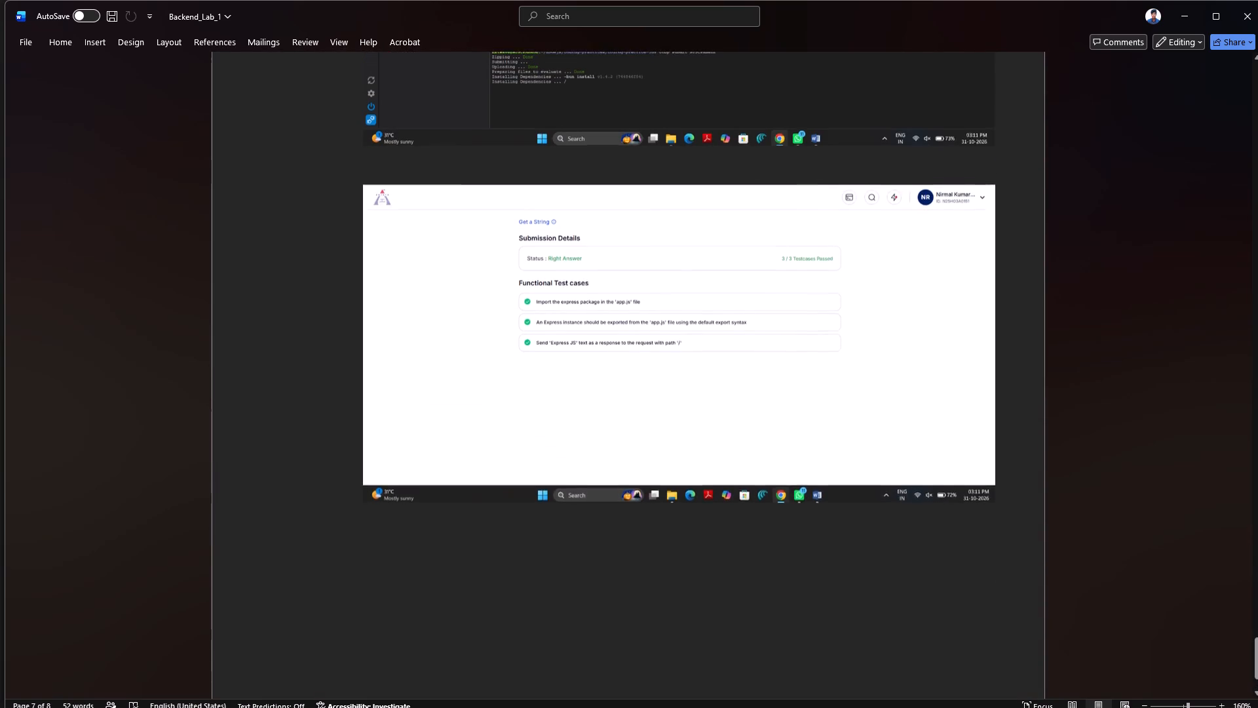
pyautogui.scroll(-1, 833, 421)
pyautogui.click(567, 661)
pyautogui.press('super+v')
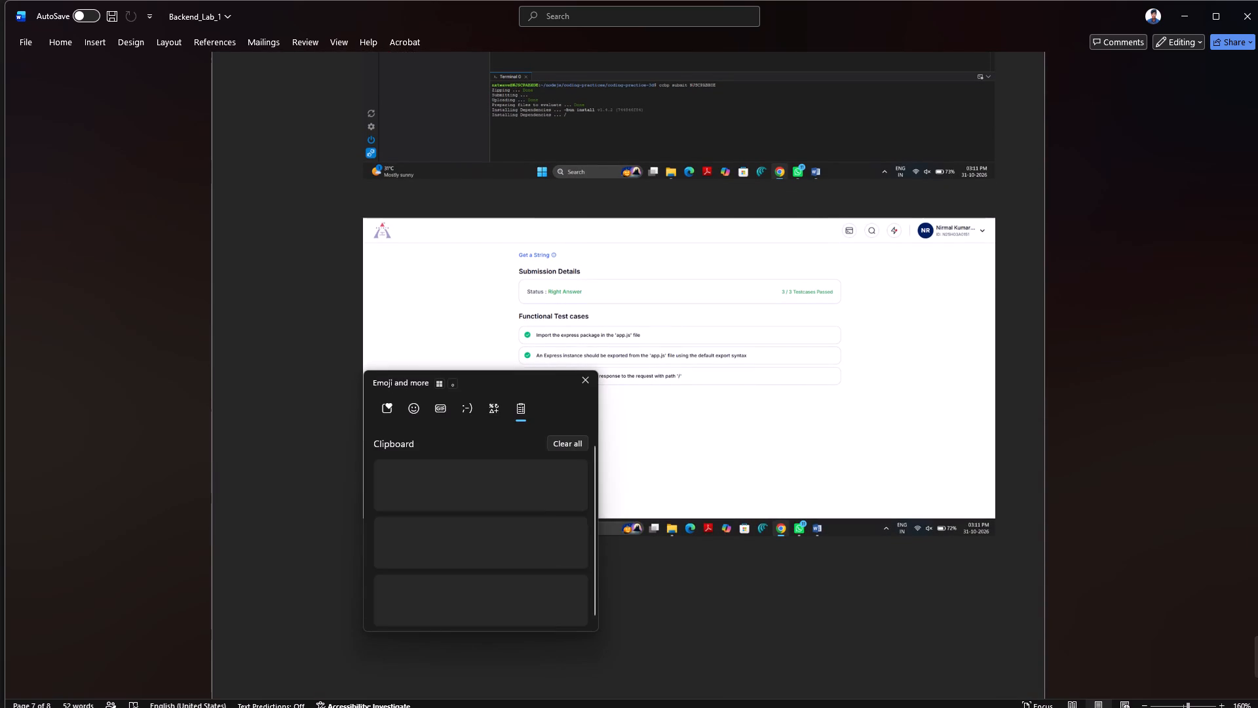
pyautogui.click(435, 479)
pyautogui.hotkey('ctrl', 'v')
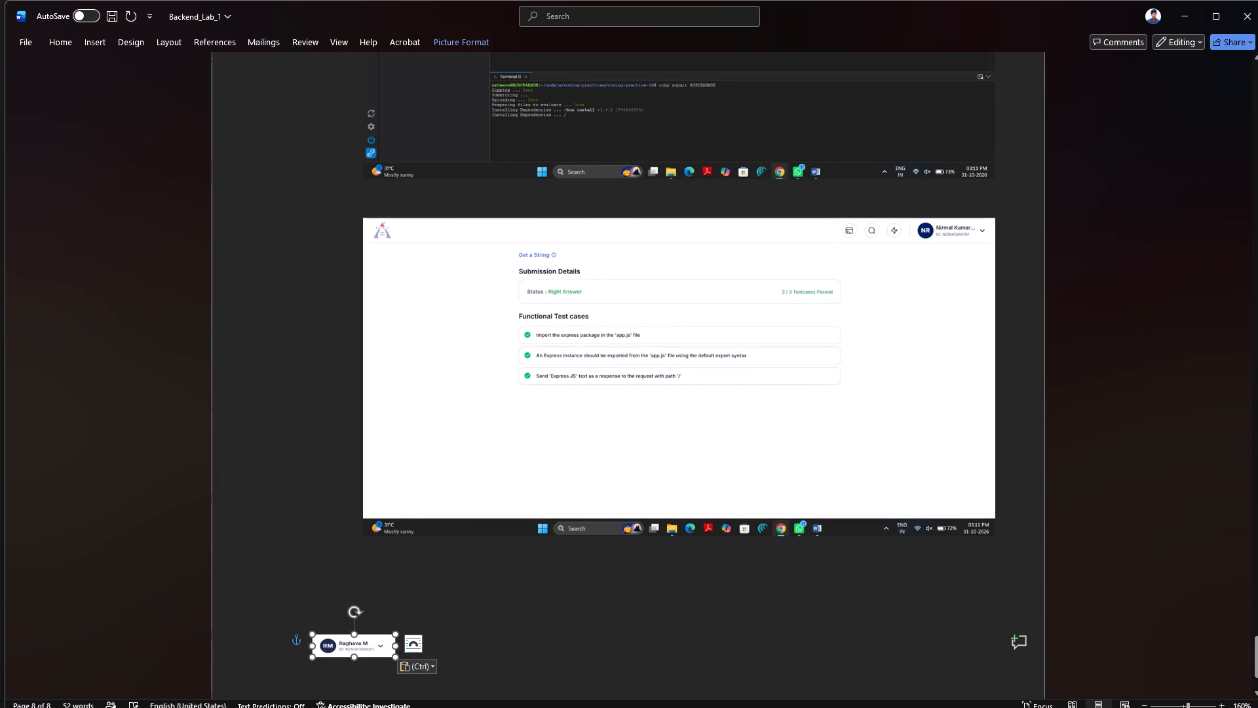
pyautogui.moveTo(377, 645); pyautogui.dragTo(974, 233)
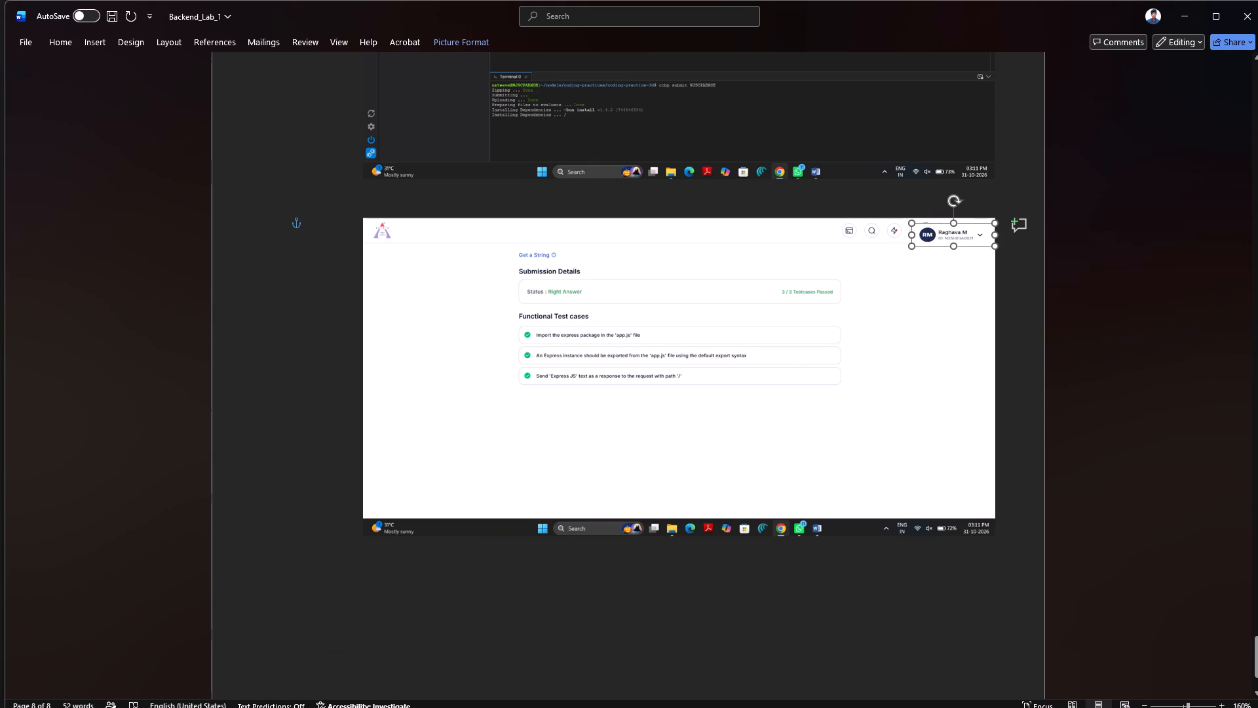
pyautogui.moveTo(974, 233); pyautogui.dragTo(978, 232)
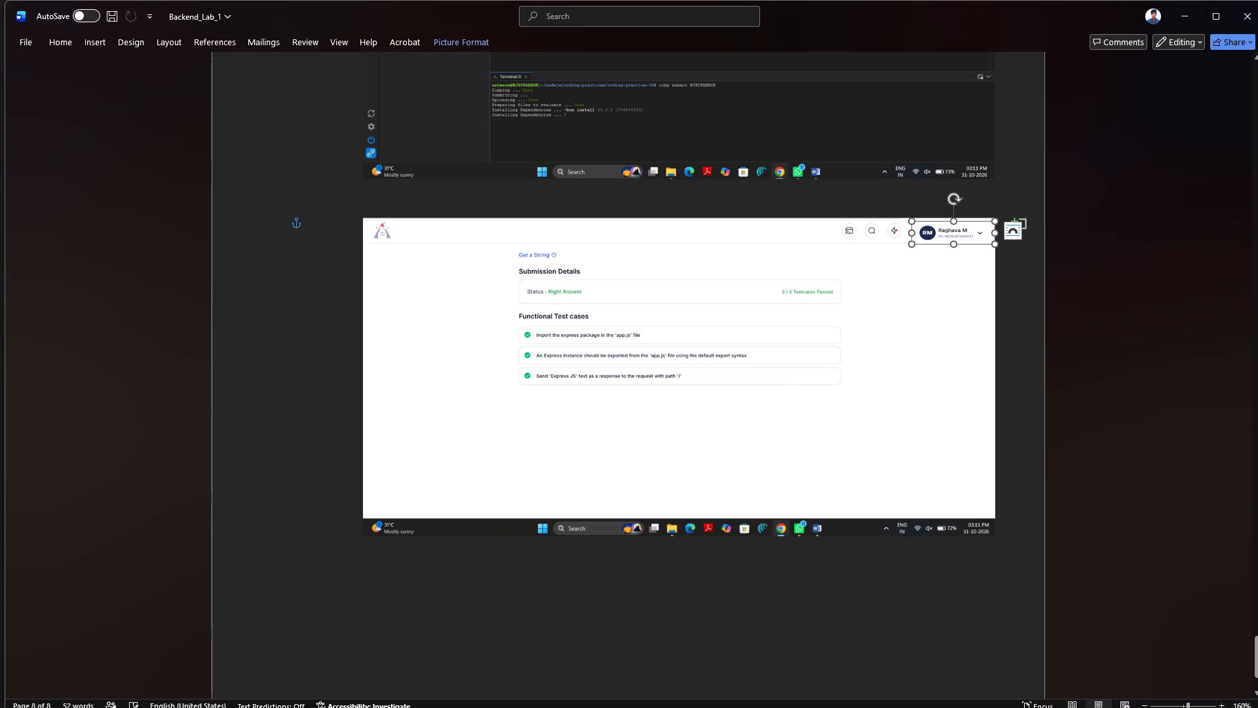
pyautogui.click(978, 232)
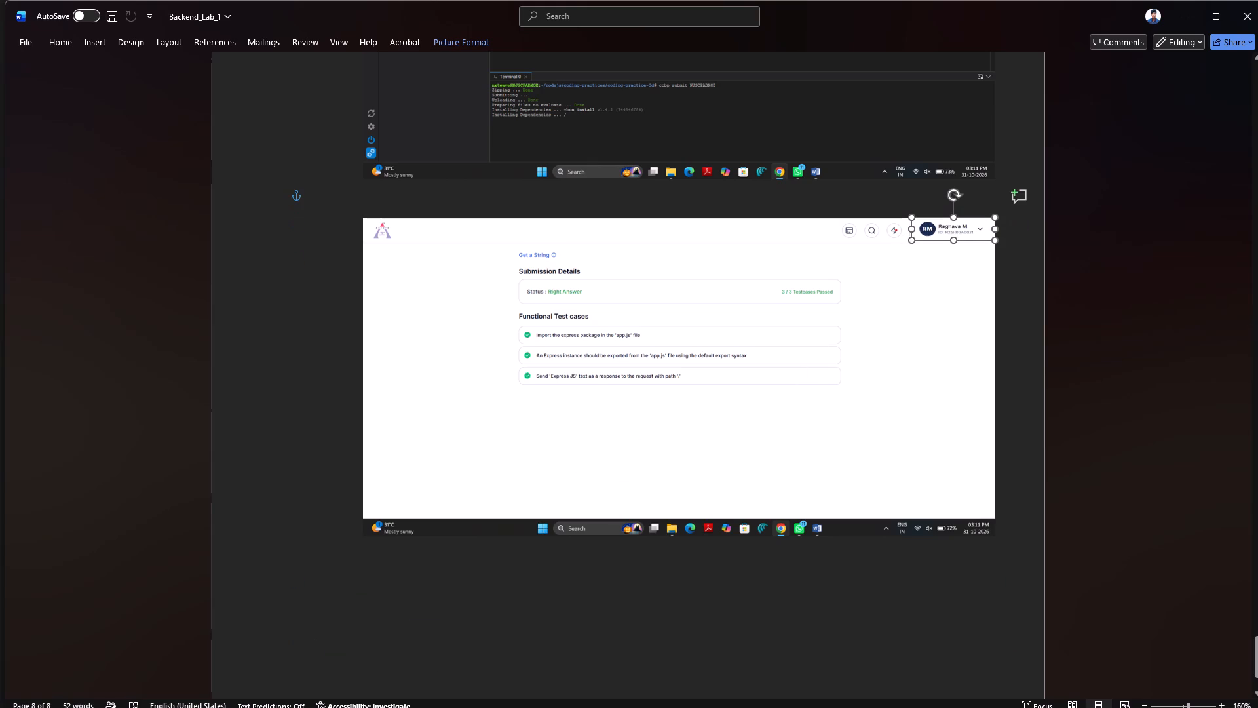
pyautogui.click(1032, 296)
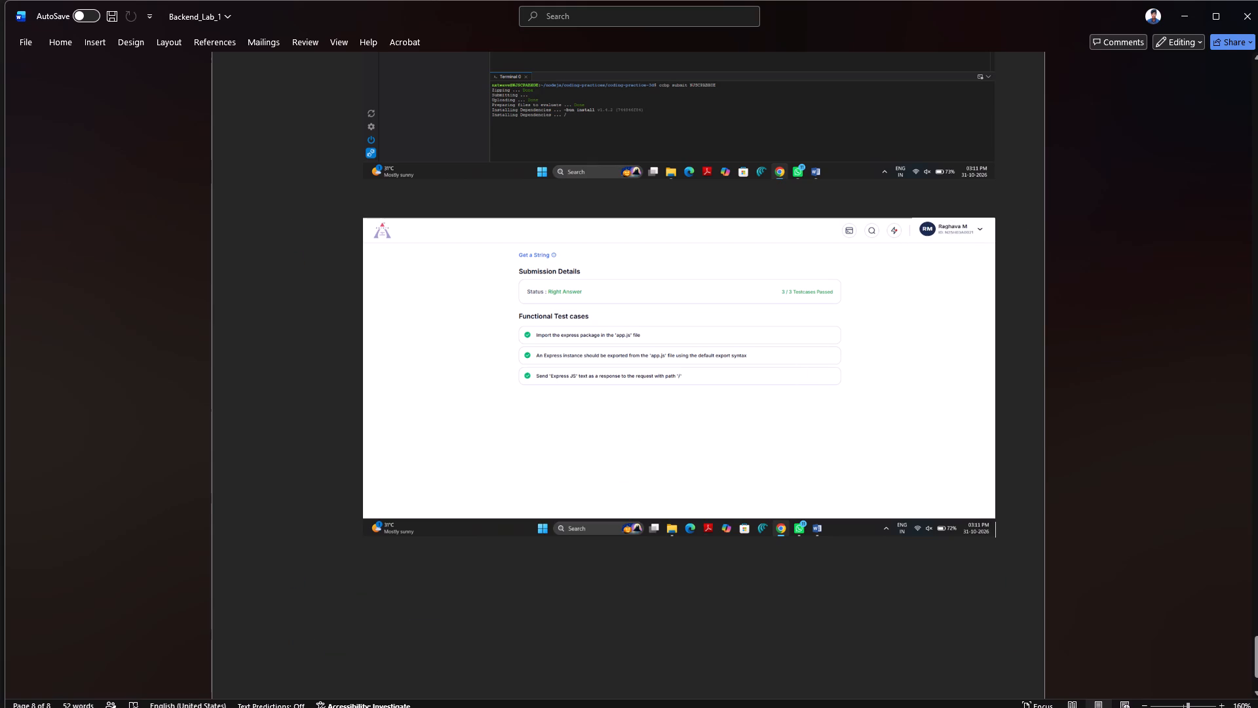
# Align the replacement profile badge in the Get a String submission screenshot's header and shrink it slightly to fit within the header strip.
pyautogui.keyDown('ctrl'); pyautogui.scroll(8, 1033, 296); pyautogui.keyUp('ctrl')
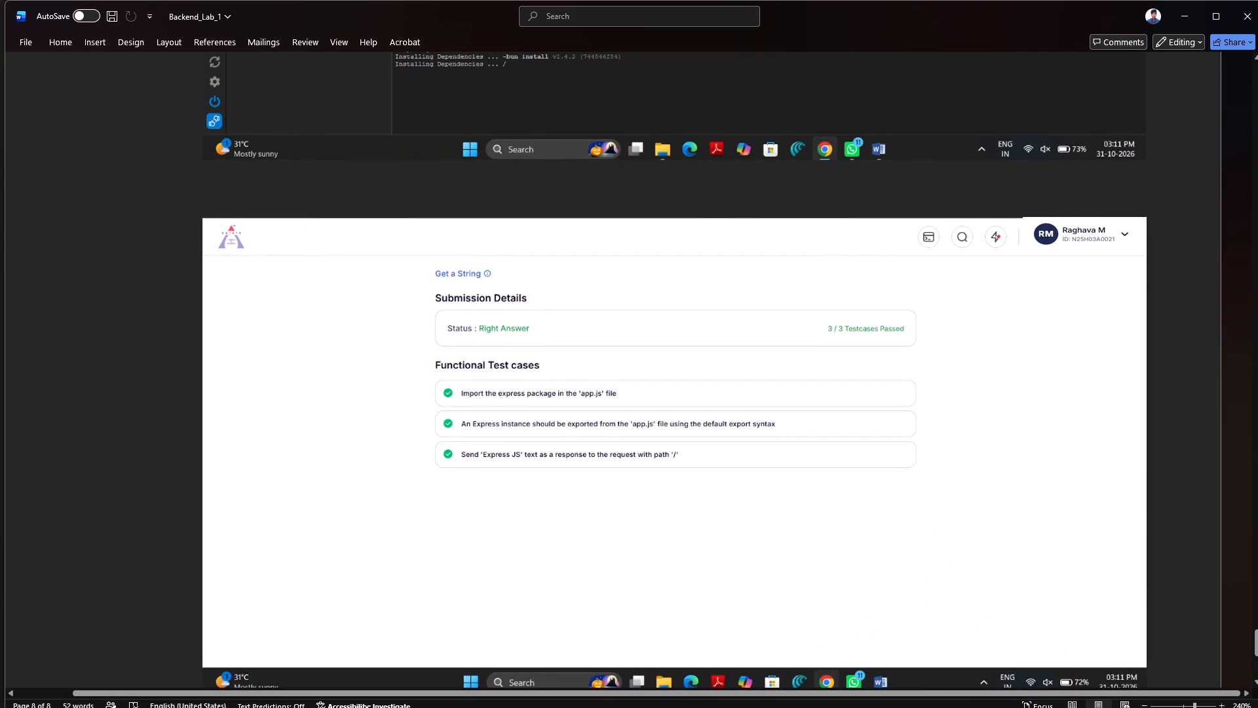
pyautogui.click(1081, 231)
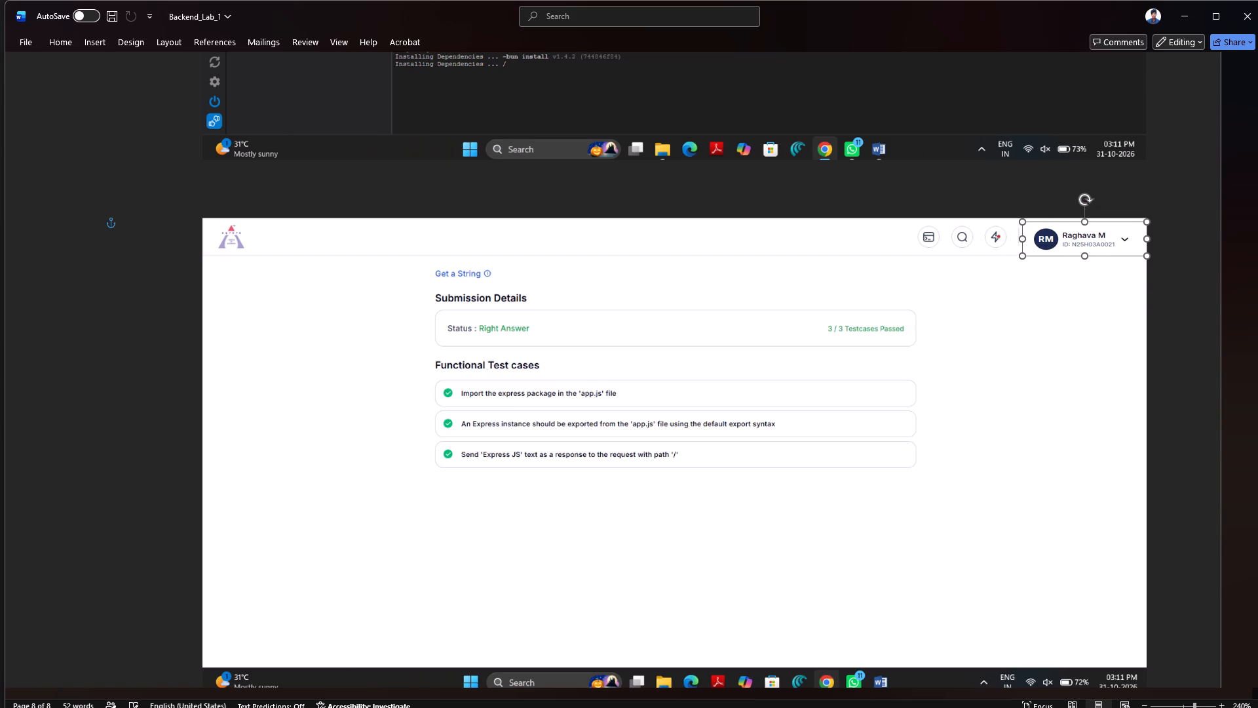
pyautogui.click(1080, 237)
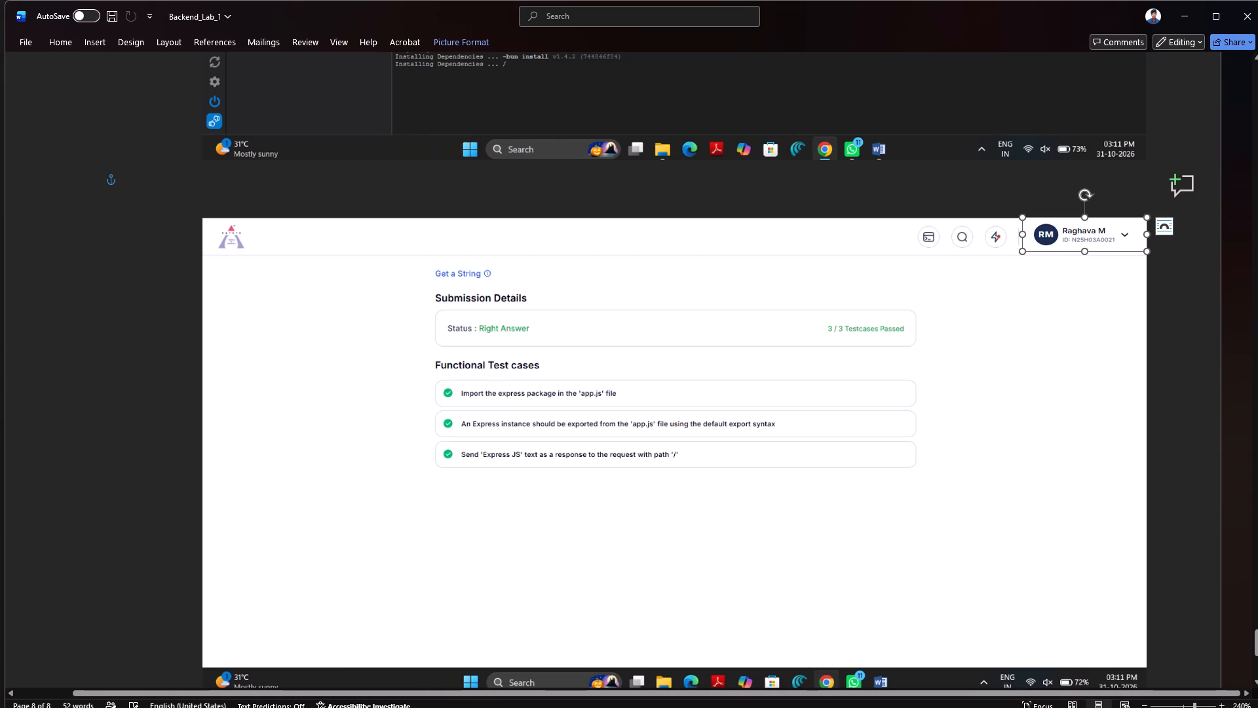
pyautogui.click(1181, 318)
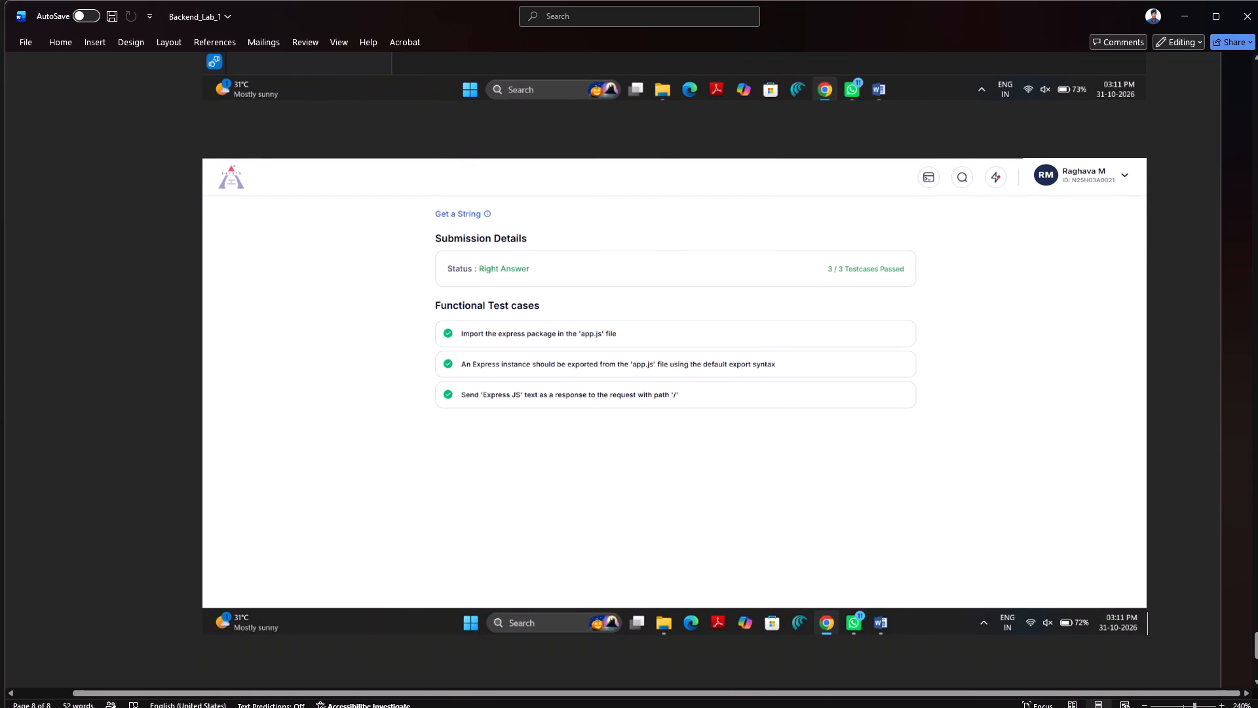
pyautogui.click(1063, 176)
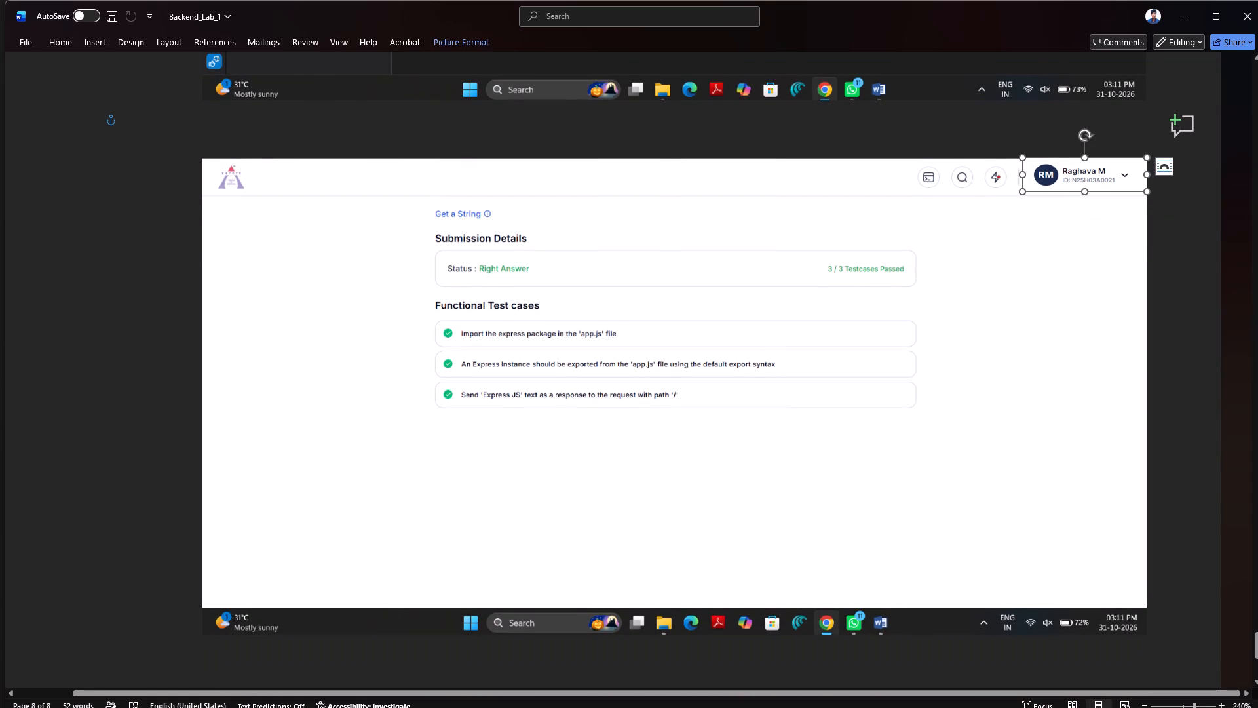
pyautogui.click(1021, 156)
pyautogui.click(1234, 280)
pyautogui.click(1117, 179)
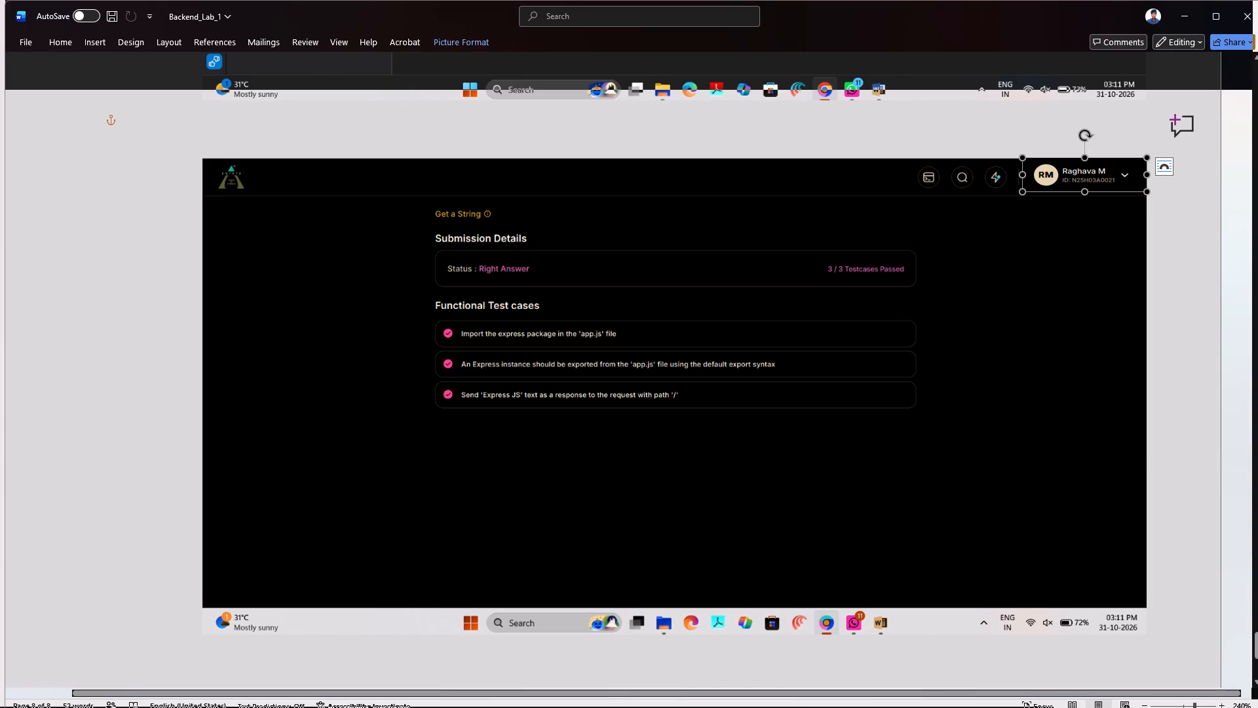
pyautogui.click(1069, 173)
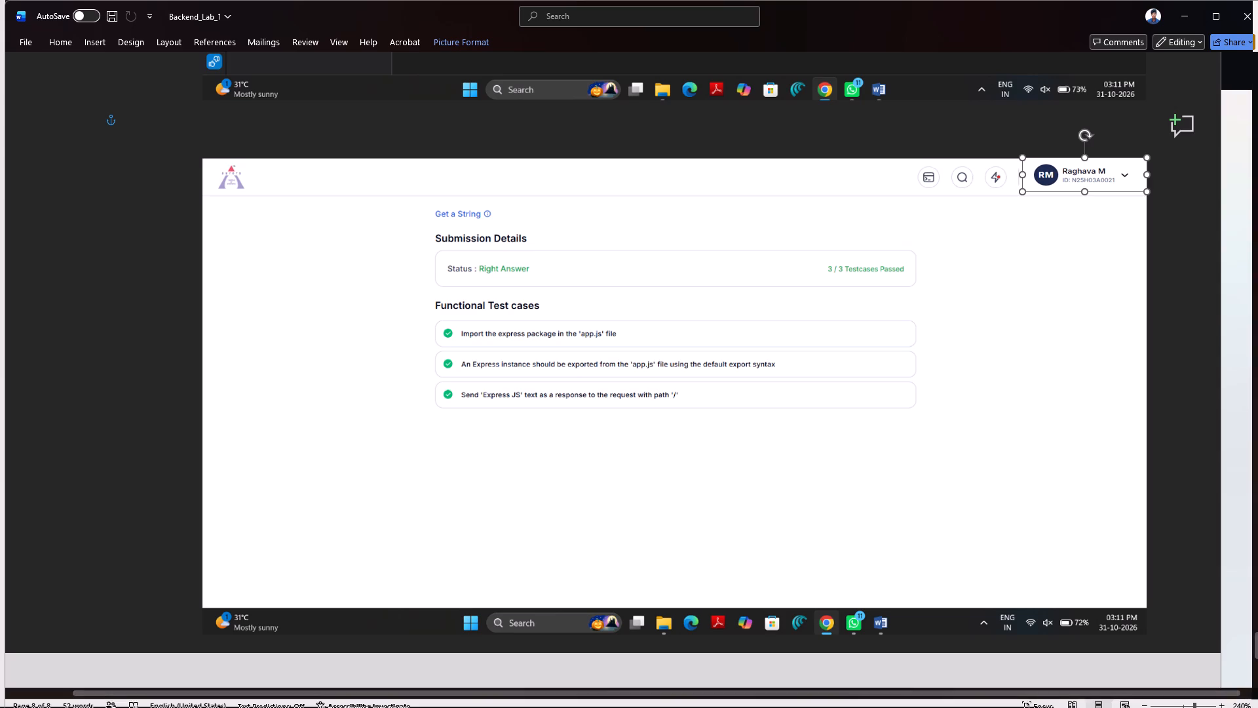
pyautogui.click(1069, 109)
pyautogui.click(1034, 158)
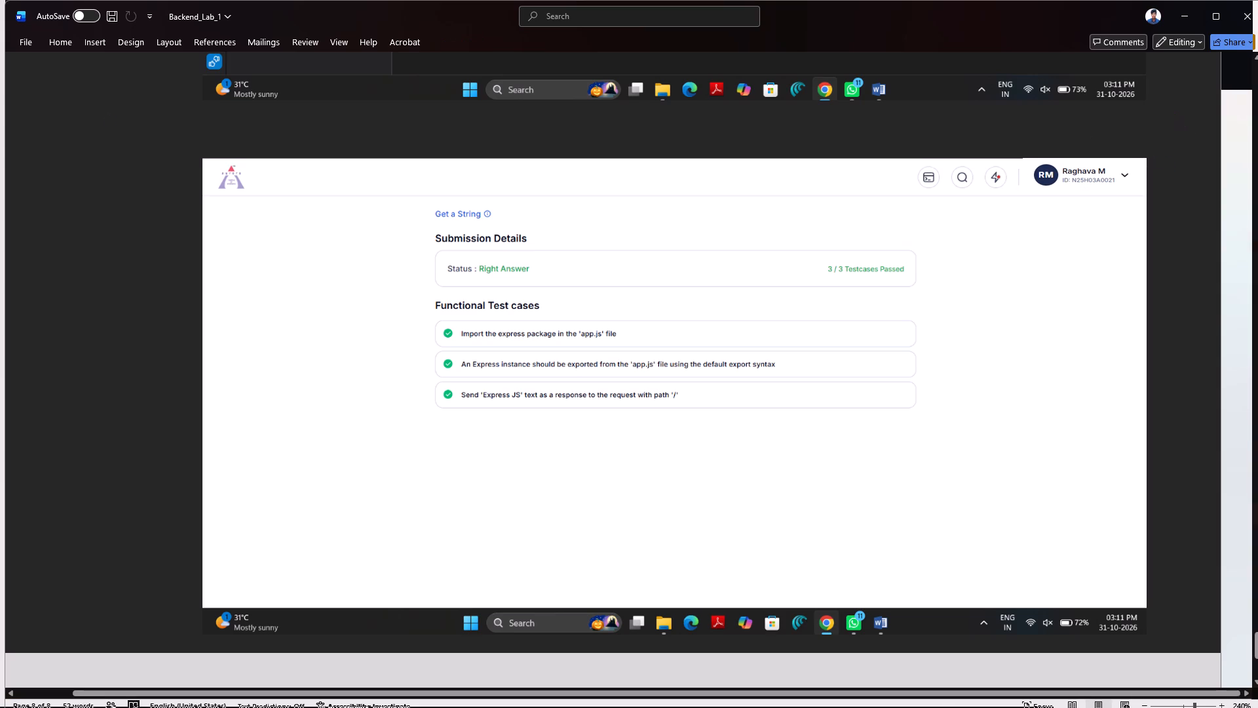
pyautogui.click(1023, 157)
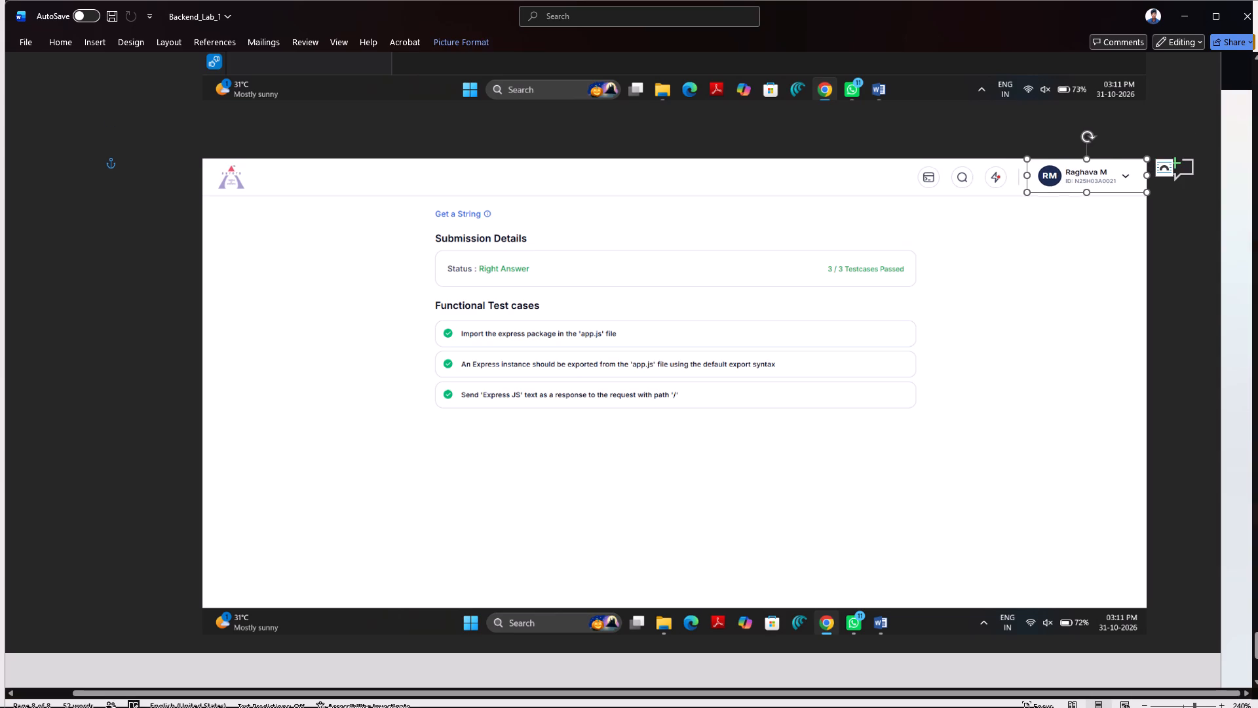
pyautogui.click(1187, 102)
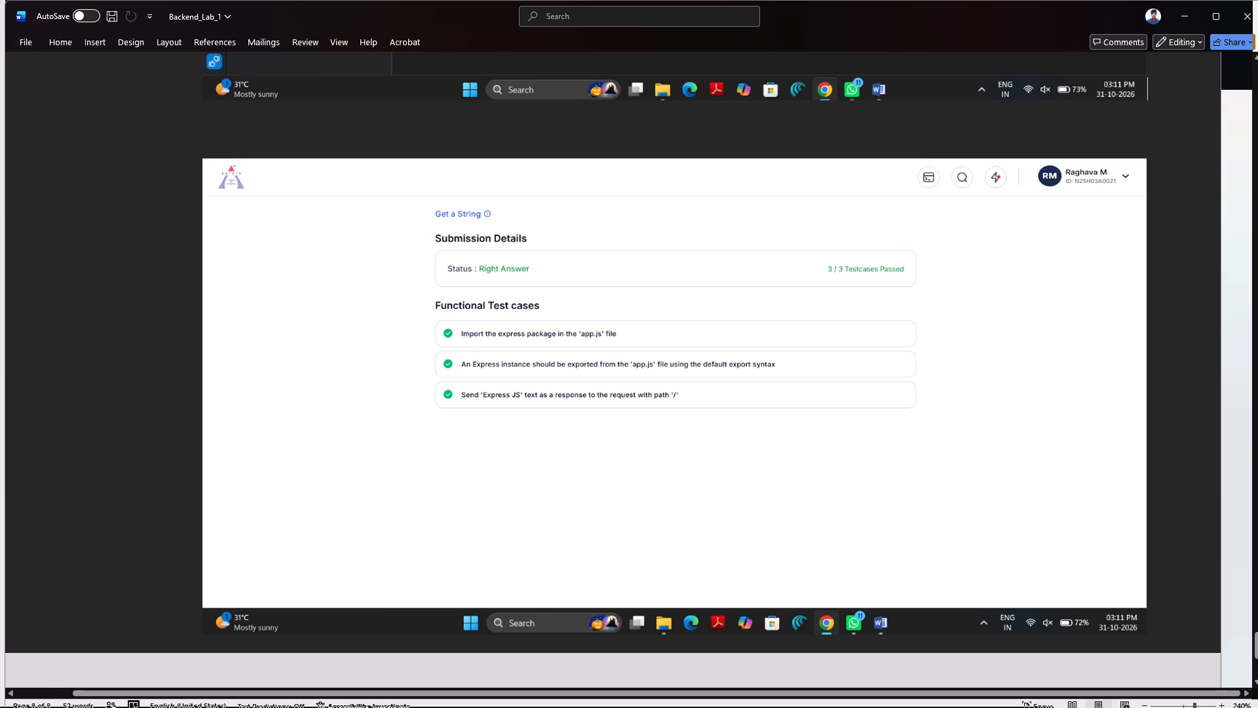
# Crop the browser address bar off the top of the coding-practice-3d app.js code screenshot.
pyautogui.scroll(-1, 1104, 315)
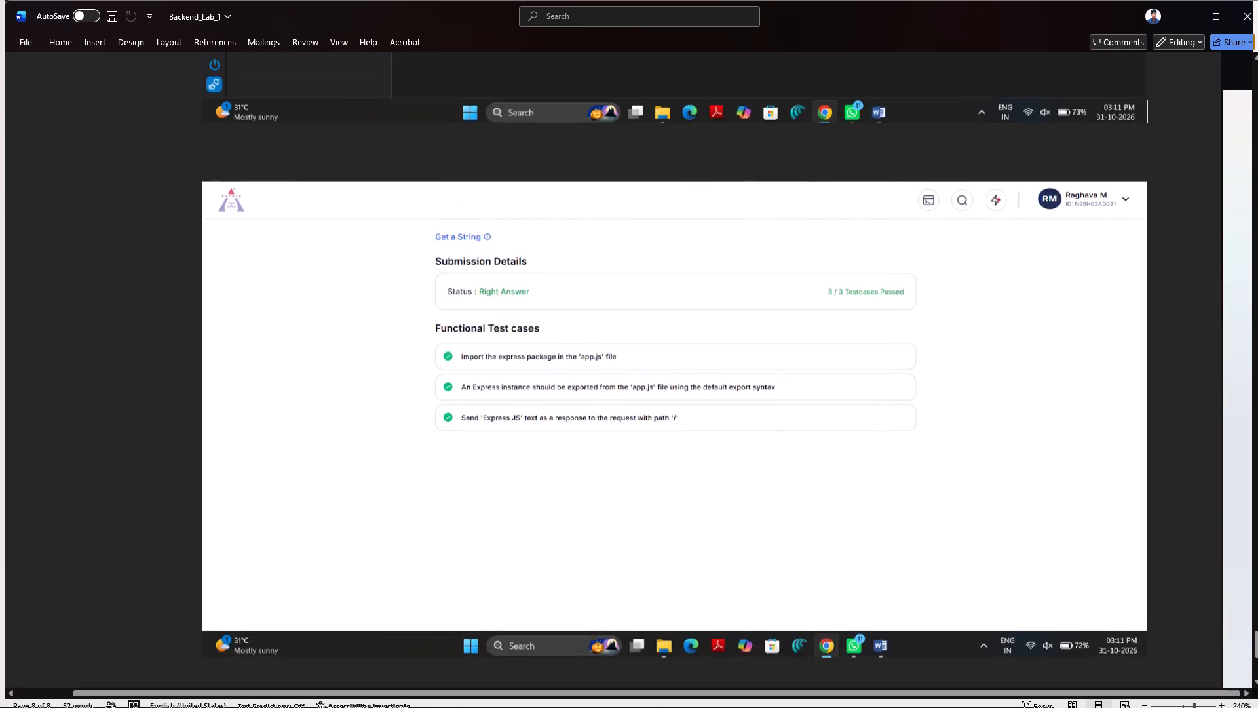
pyautogui.scroll(-1, 1084, 318)
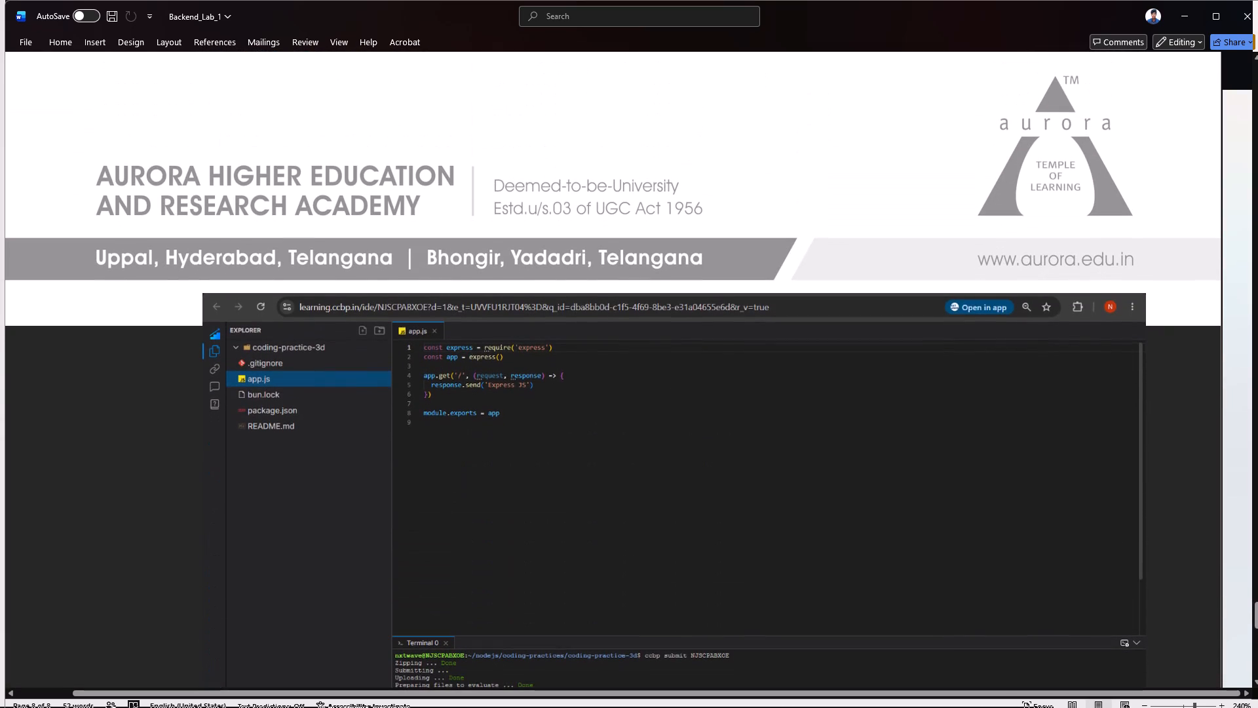
pyautogui.rightClick(934, 378)
pyautogui.click(985, 392)
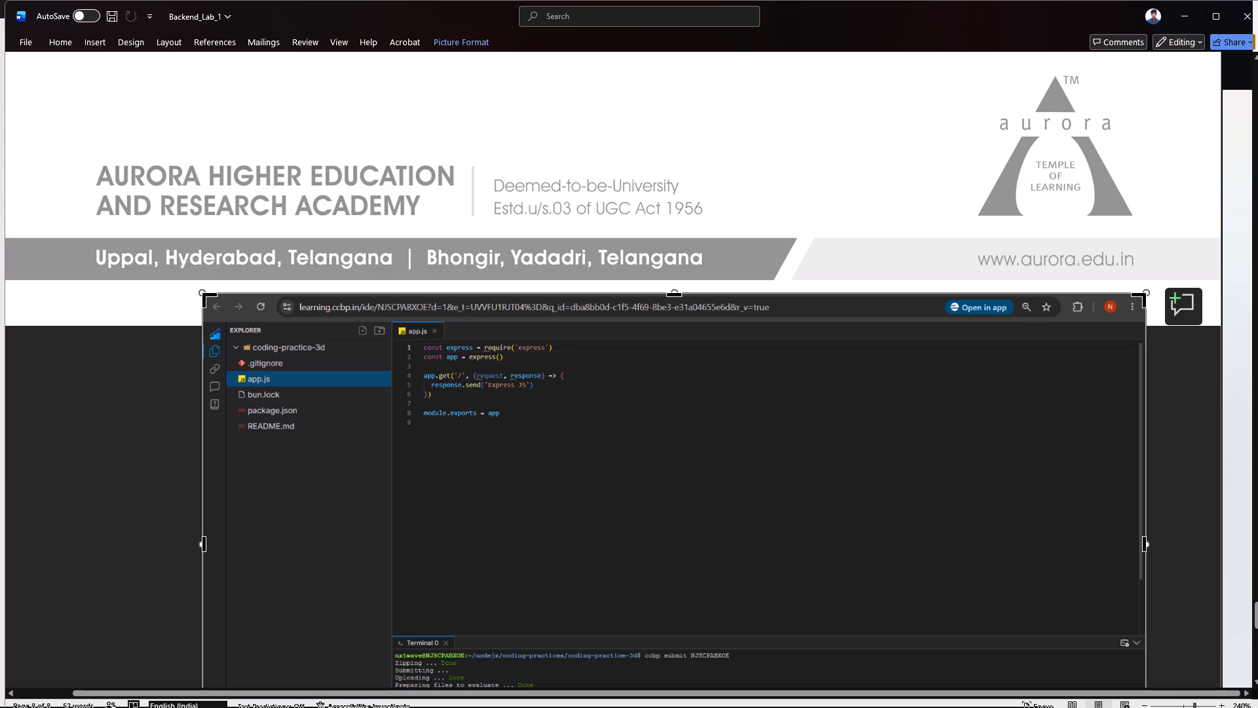
pyautogui.moveTo(674, 295); pyautogui.dragTo(676, 319)
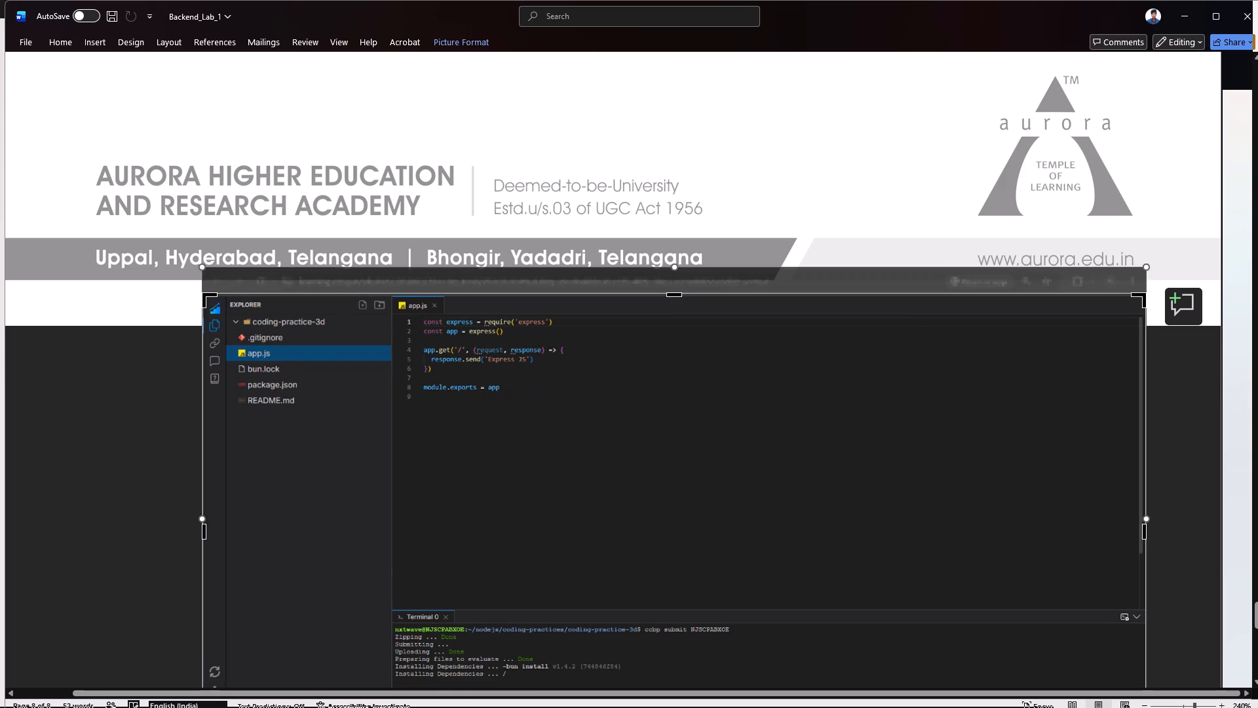
pyautogui.press('Return')
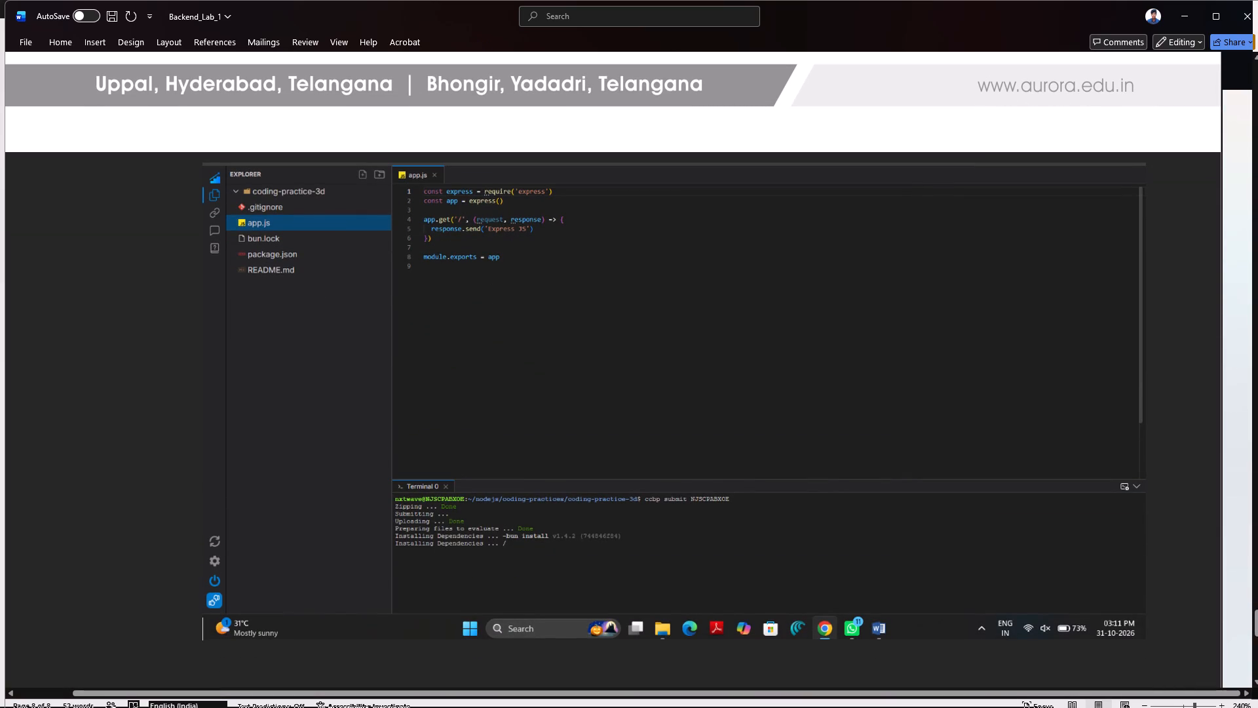
# Trim the remaining thin strip off the top of the coding-practice-3d code screenshot and leave a blank line above it.
pyautogui.rightClick(560, 178)
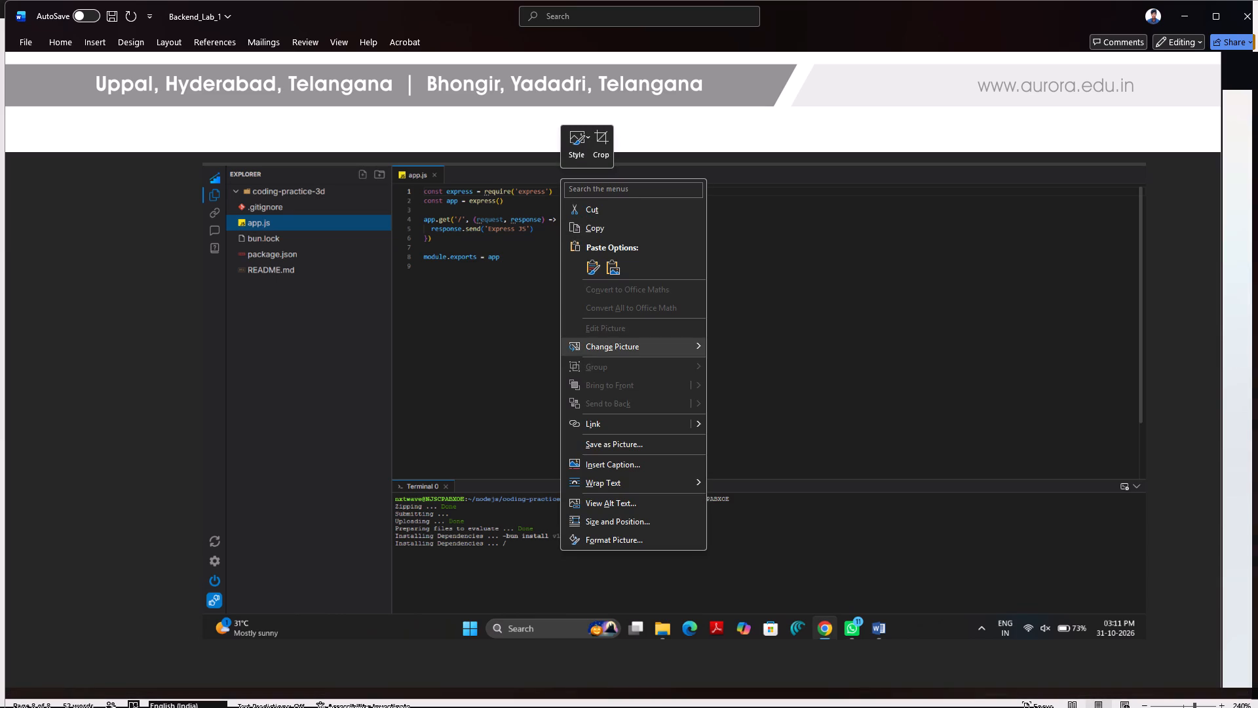
pyautogui.click(607, 130)
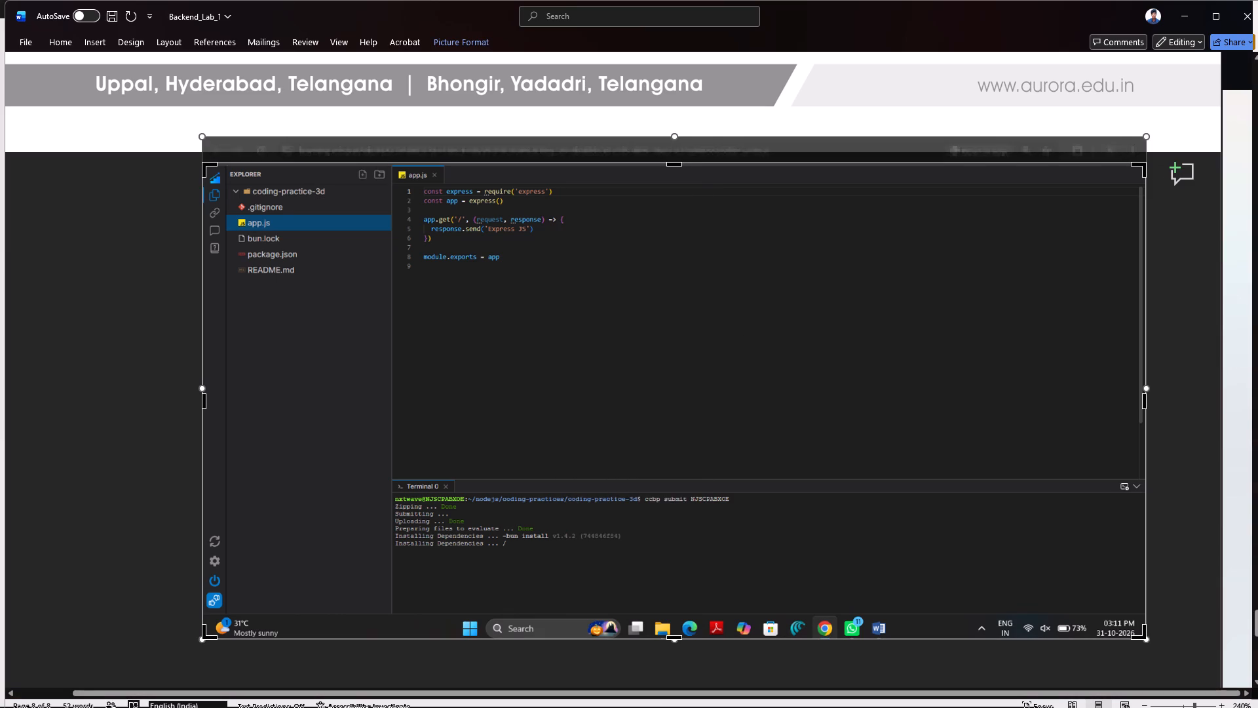
pyautogui.click(672, 166)
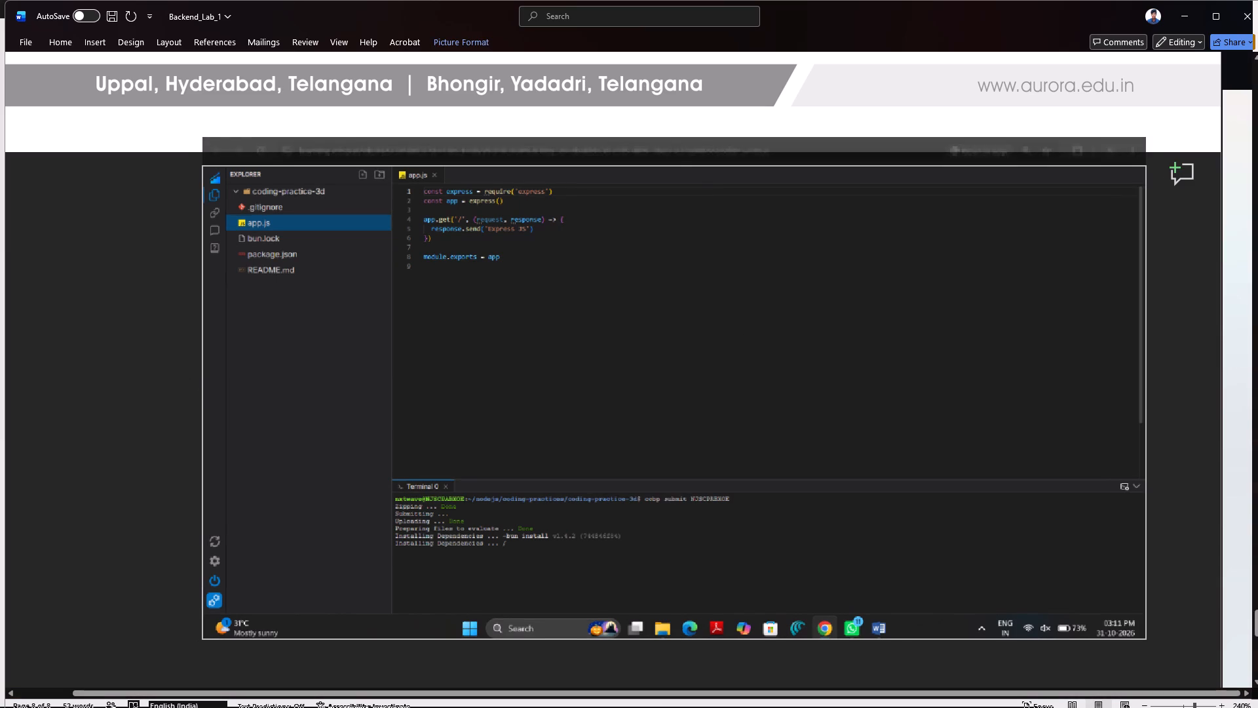
pyautogui.press('Return')
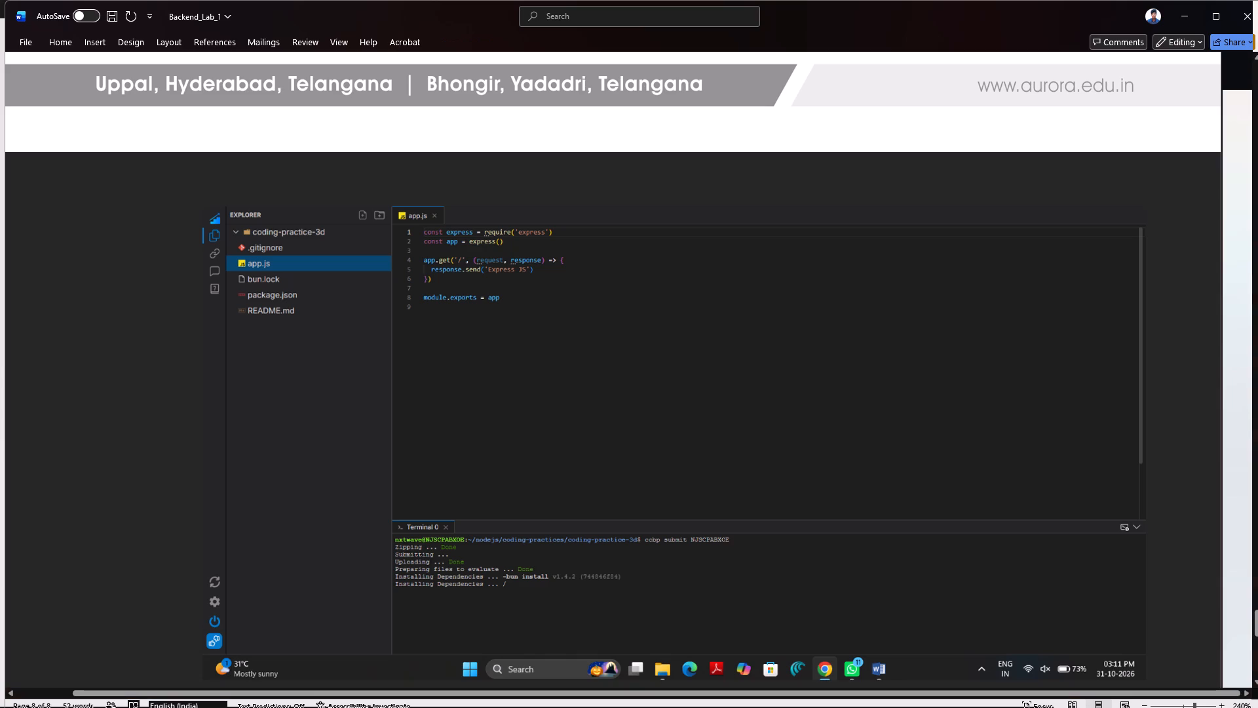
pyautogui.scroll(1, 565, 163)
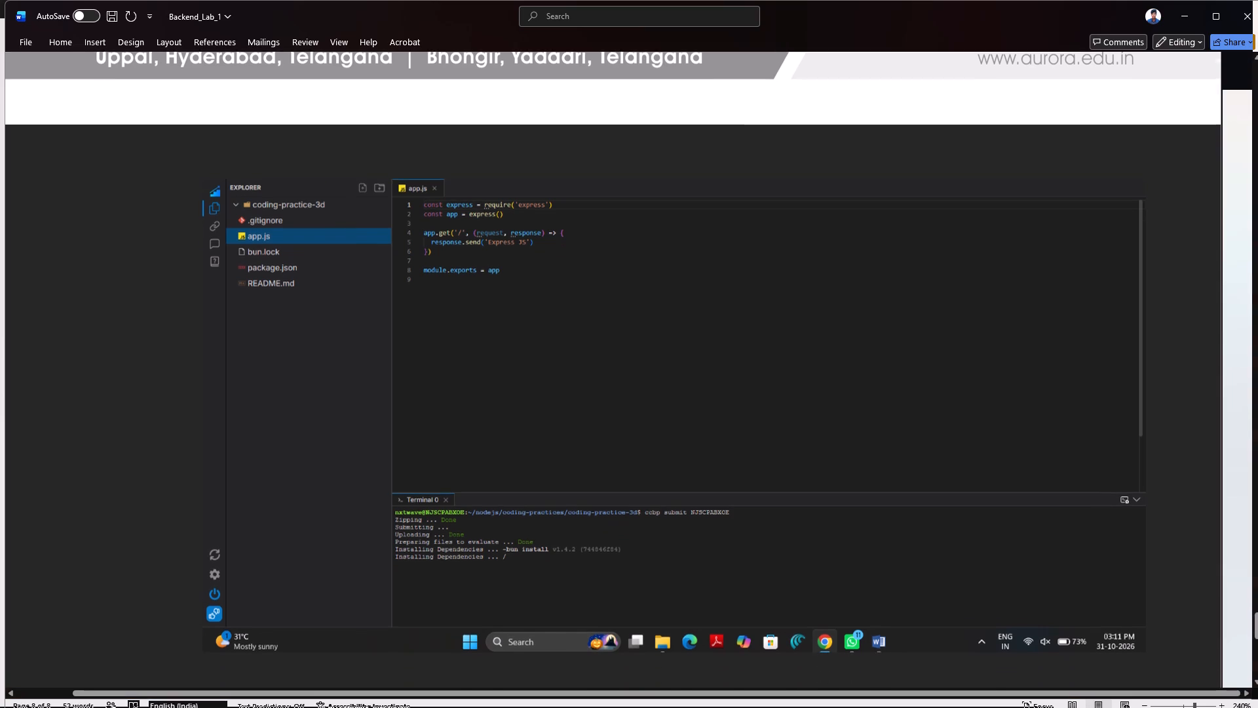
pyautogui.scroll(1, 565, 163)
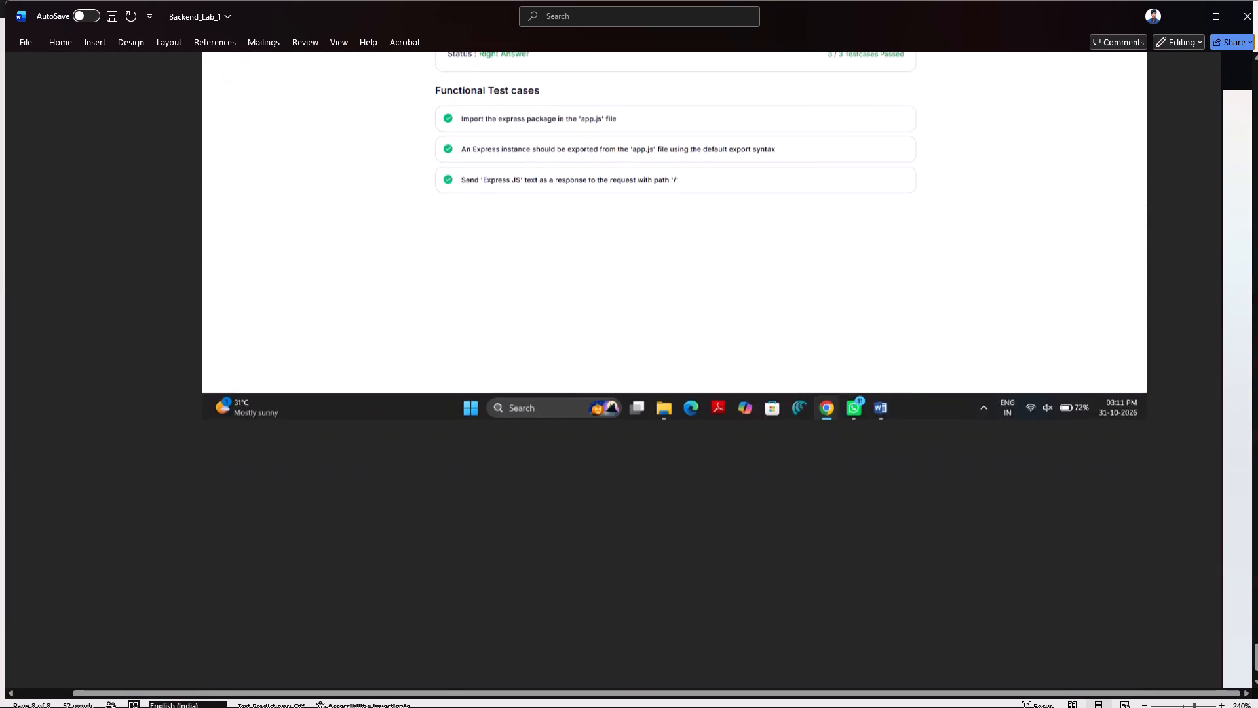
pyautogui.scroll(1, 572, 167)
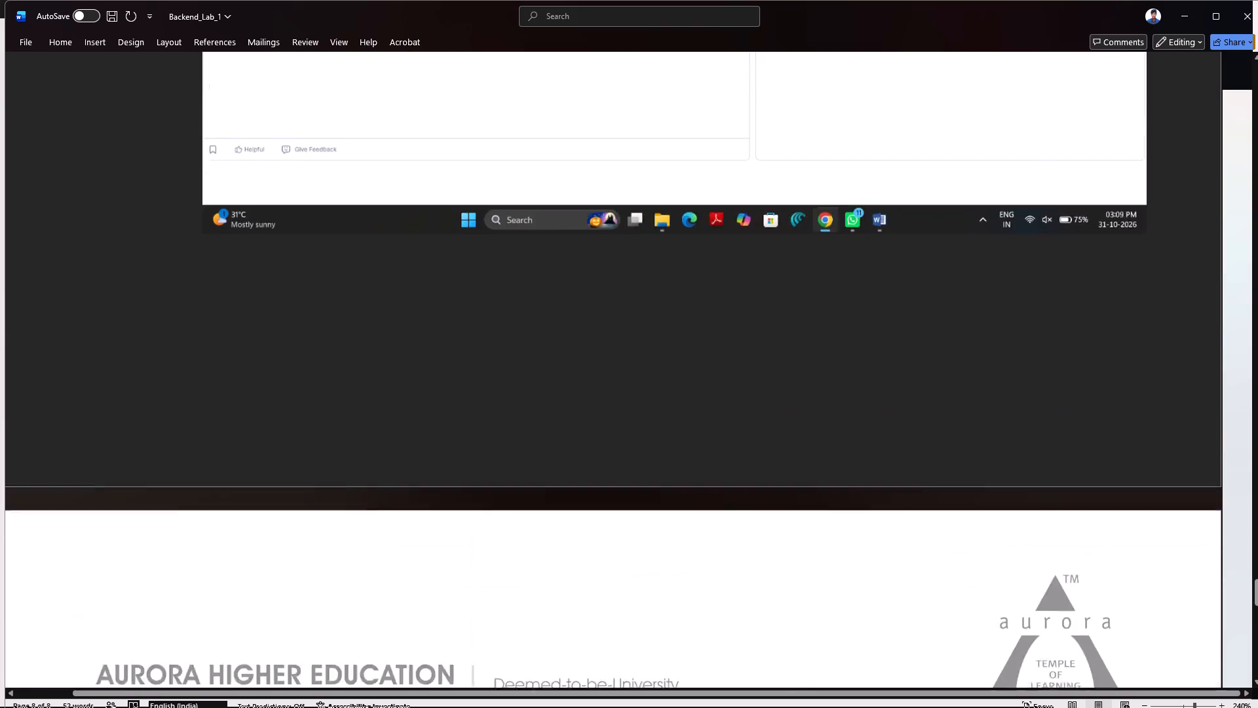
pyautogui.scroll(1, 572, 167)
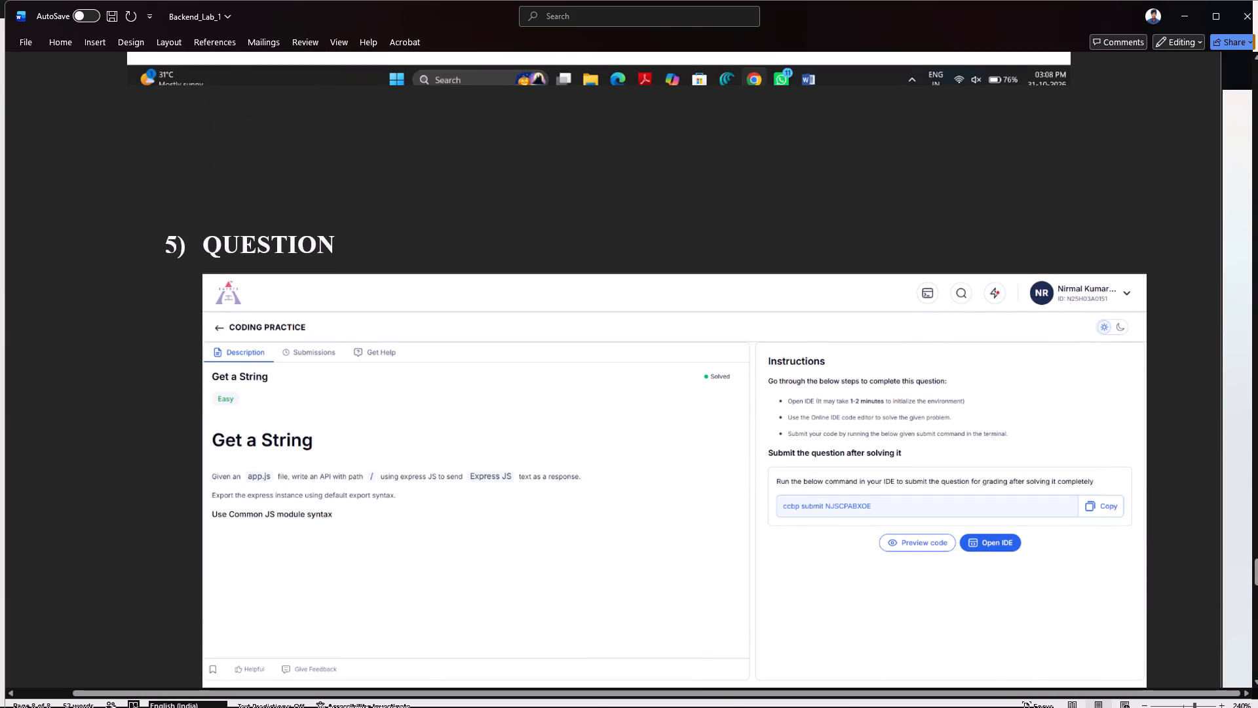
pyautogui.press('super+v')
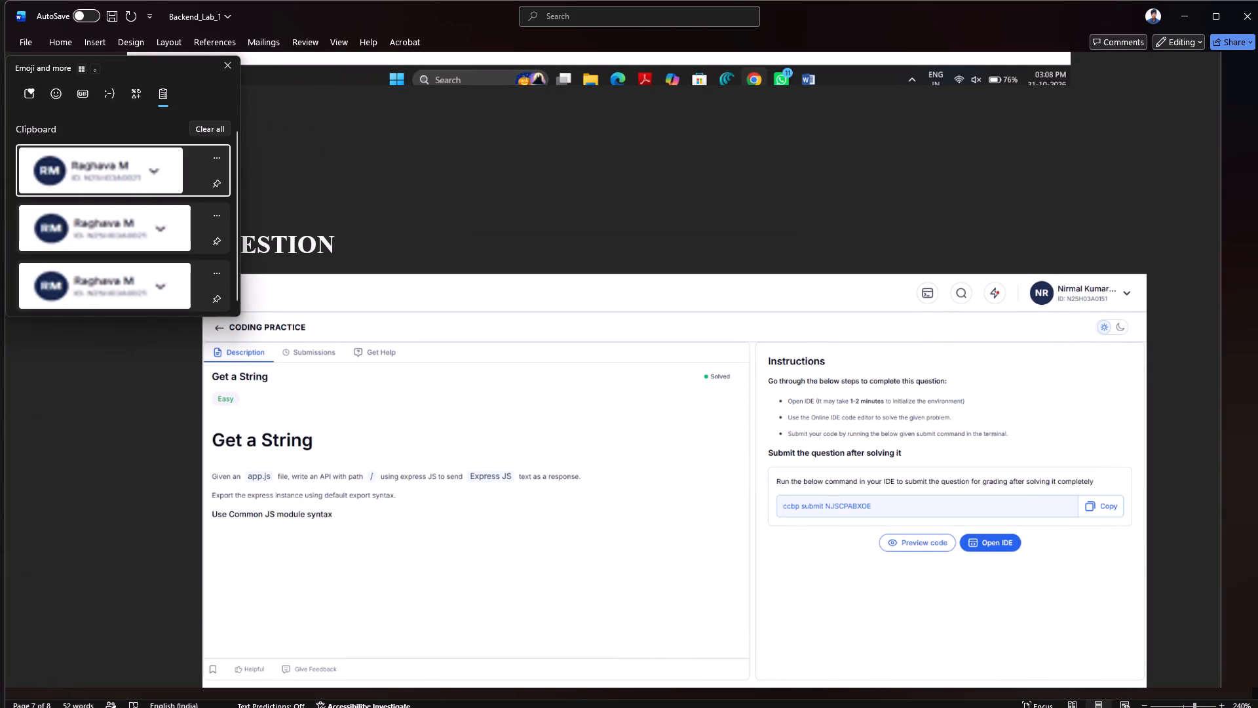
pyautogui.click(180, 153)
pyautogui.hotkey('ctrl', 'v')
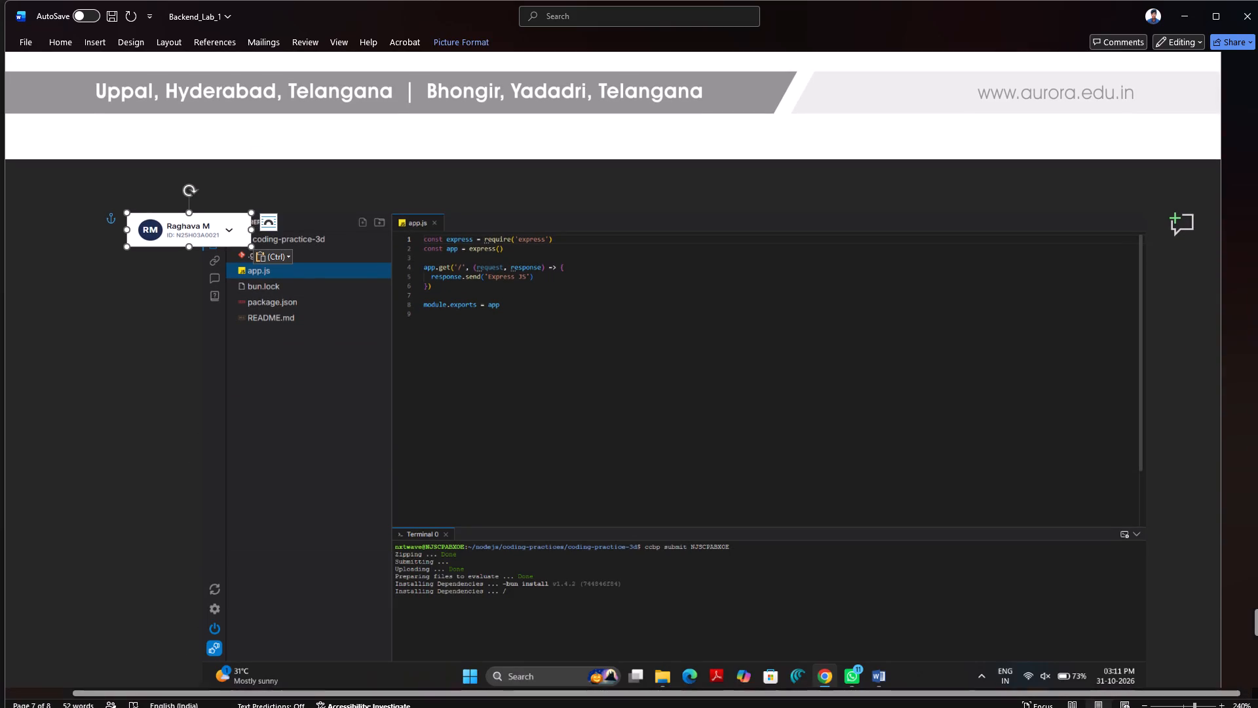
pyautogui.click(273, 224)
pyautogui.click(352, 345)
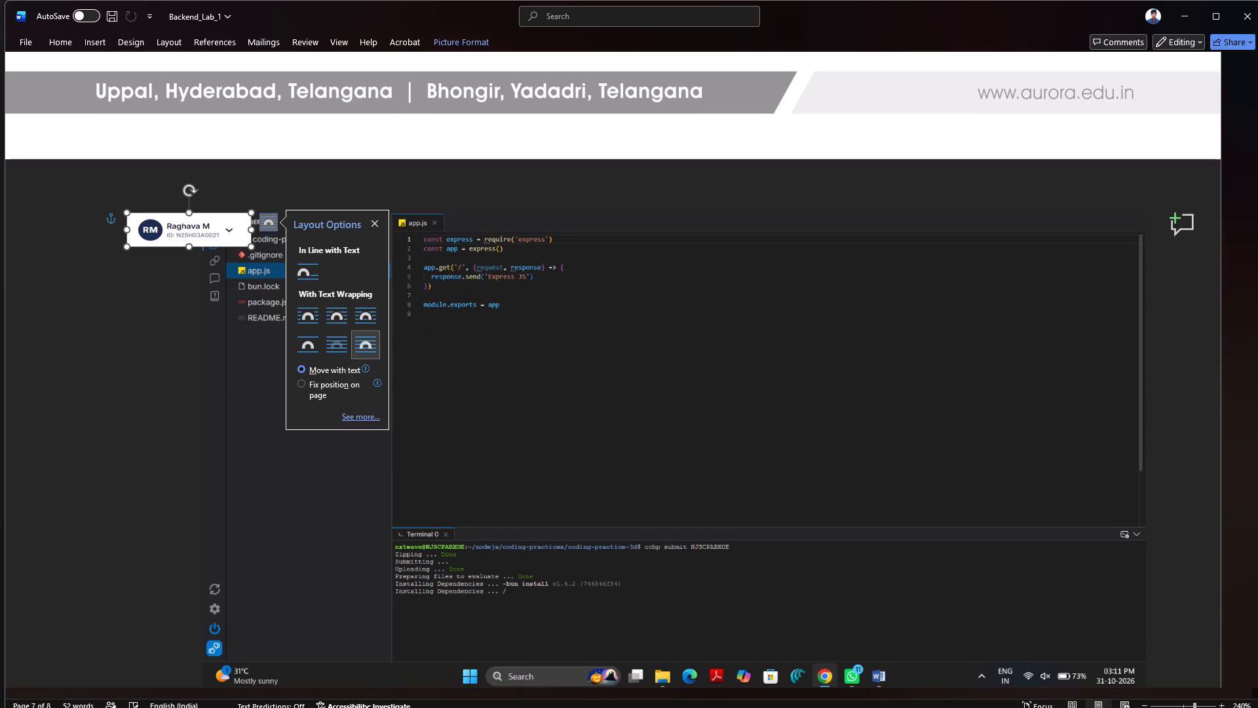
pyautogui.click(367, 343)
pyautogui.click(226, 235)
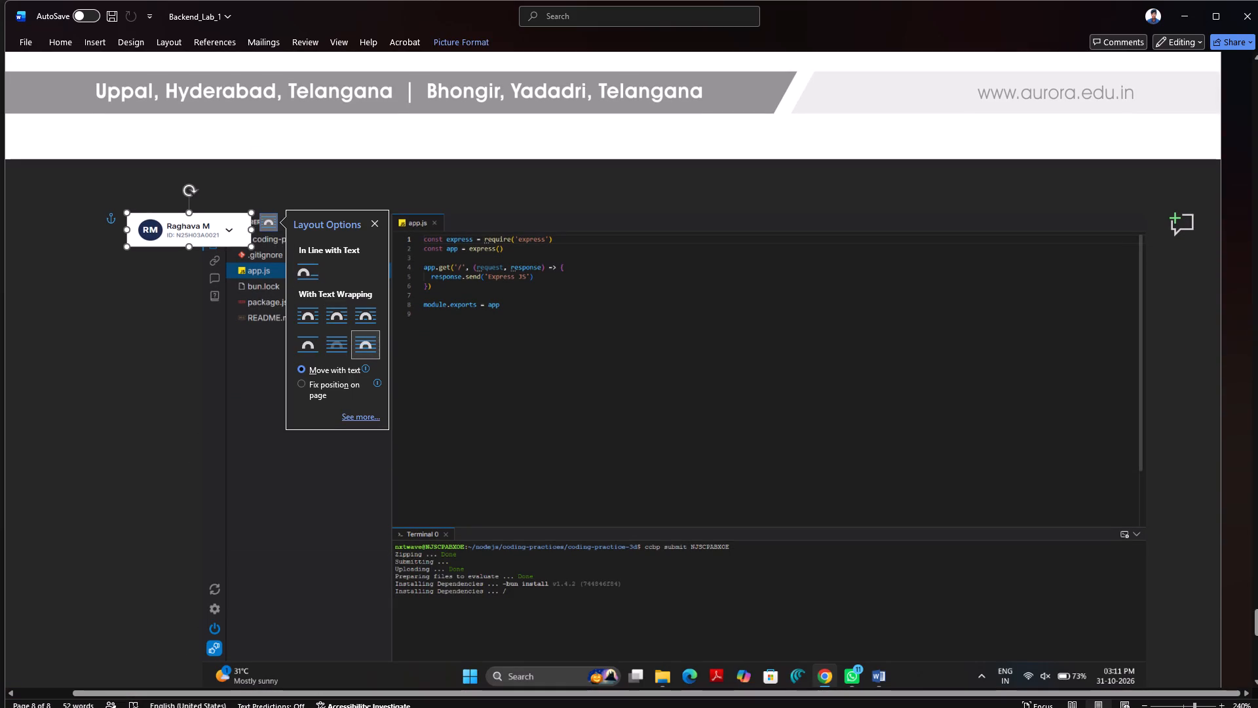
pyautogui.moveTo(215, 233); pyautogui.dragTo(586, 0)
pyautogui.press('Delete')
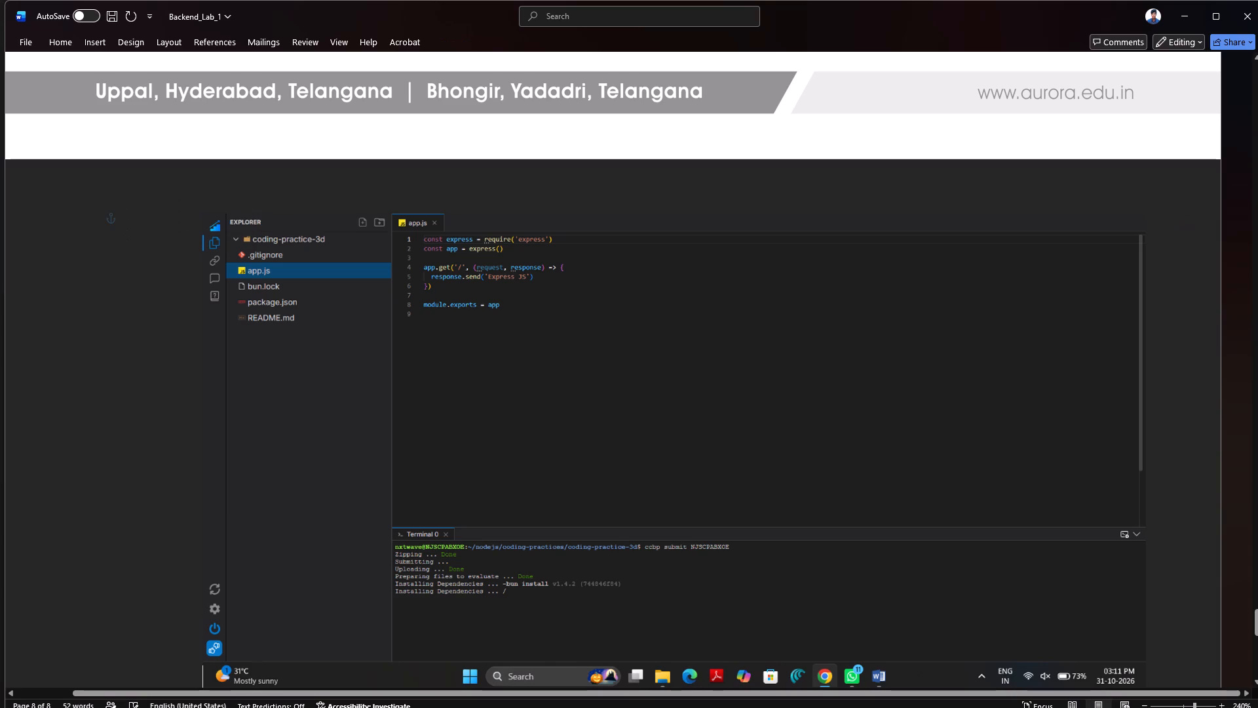
# Paste the replacement profile badge from the clipboard history and place it over the old badge in the Get a String question screenshot's header.
pyautogui.scroll(1, 529, 199)
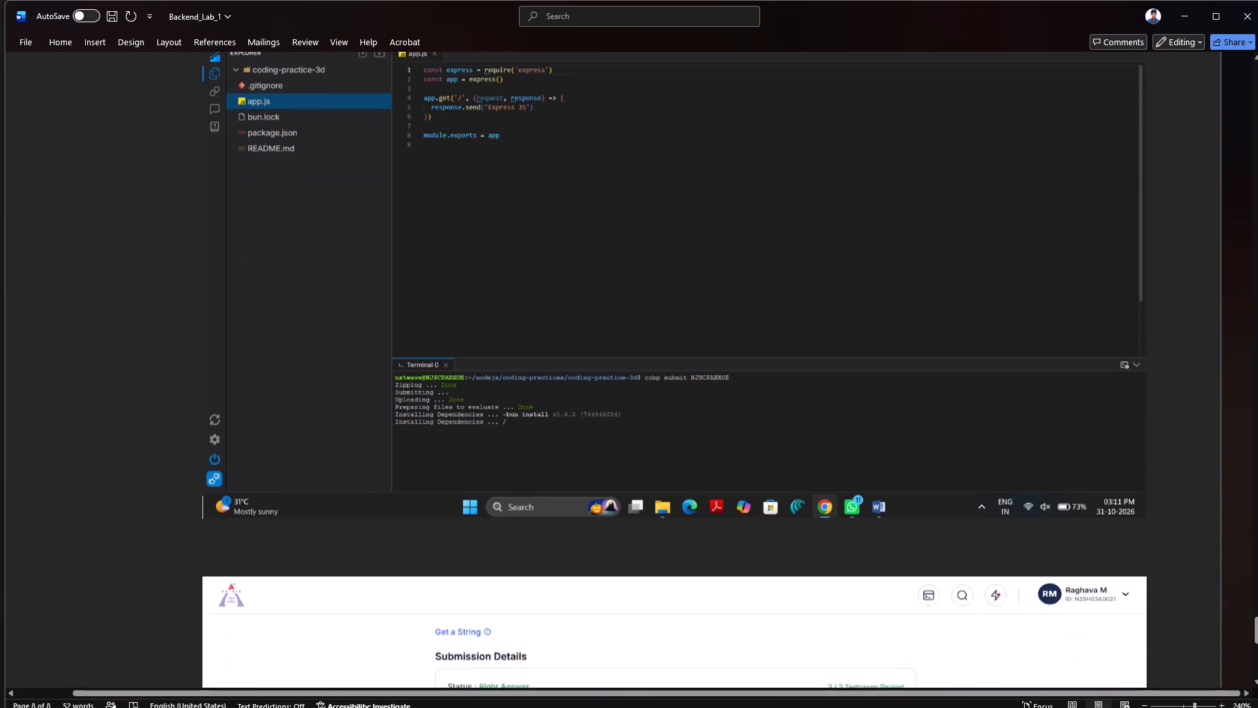
pyautogui.scroll(1, 529, 199)
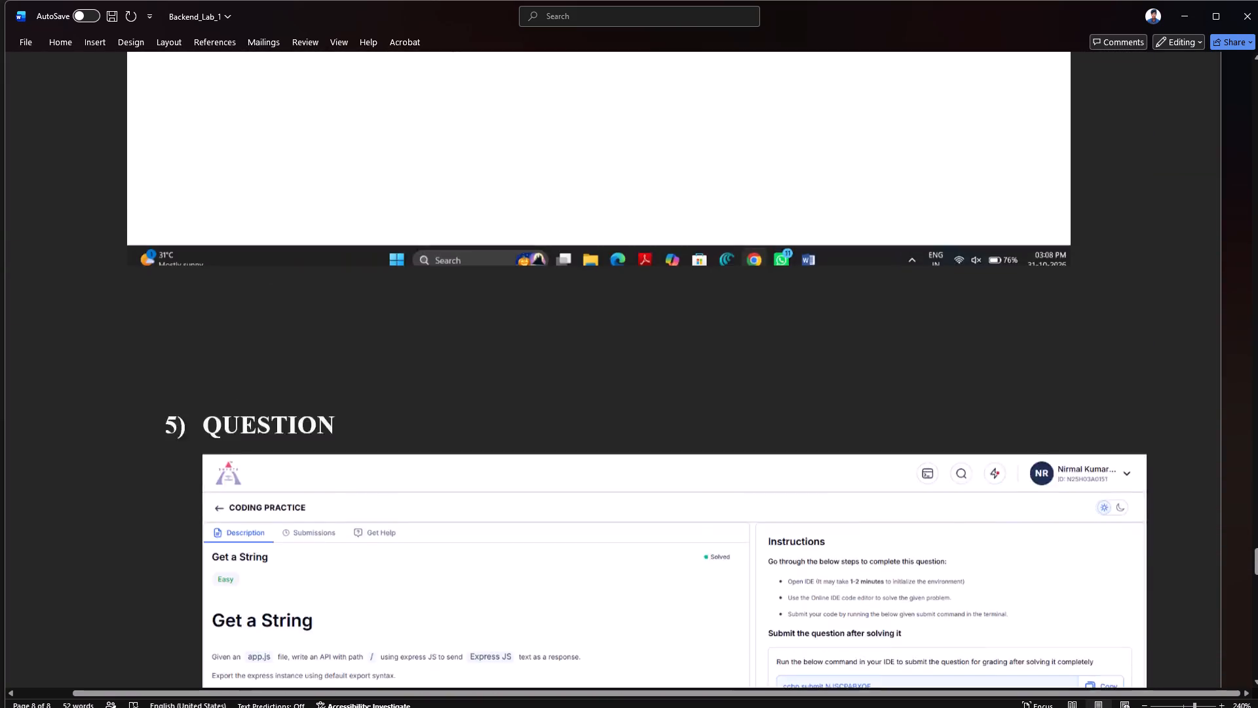
pyautogui.scroll(1, 913, 238)
pyautogui.click(561, 471)
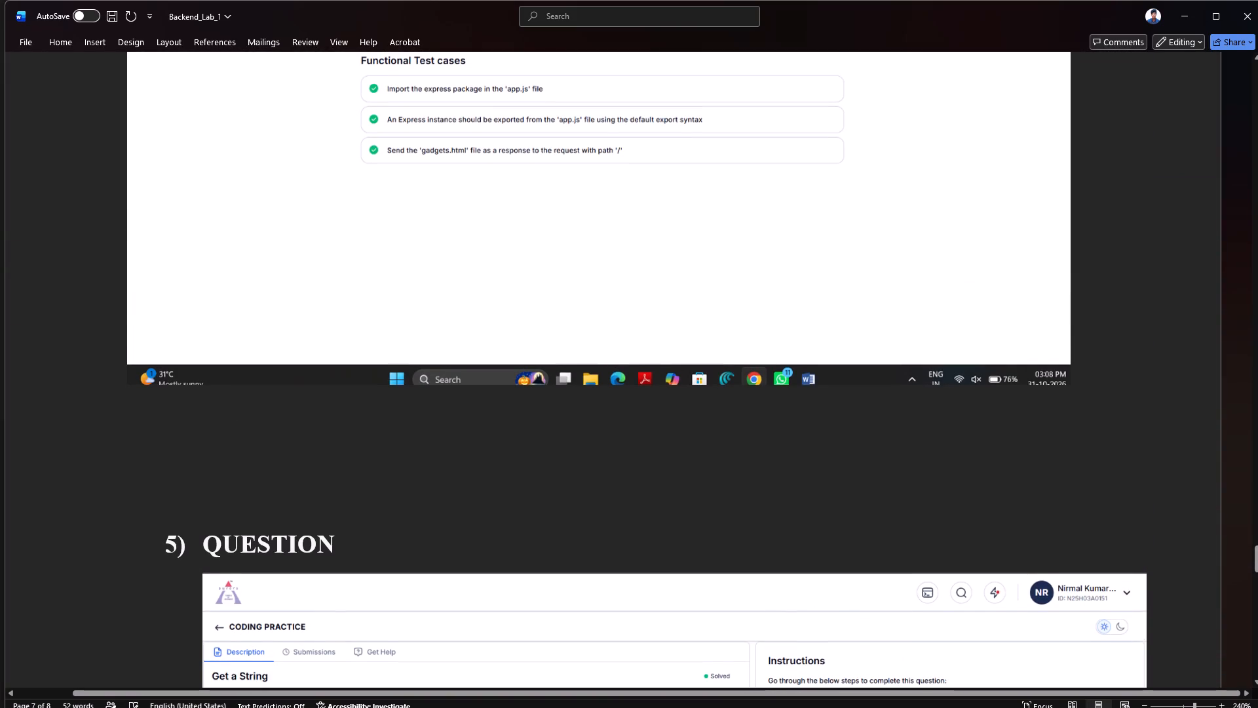
pyautogui.click(537, 436)
pyautogui.press('super+v')
pyautogui.click(171, 552)
pyautogui.hotkey('ctrl', 'v')
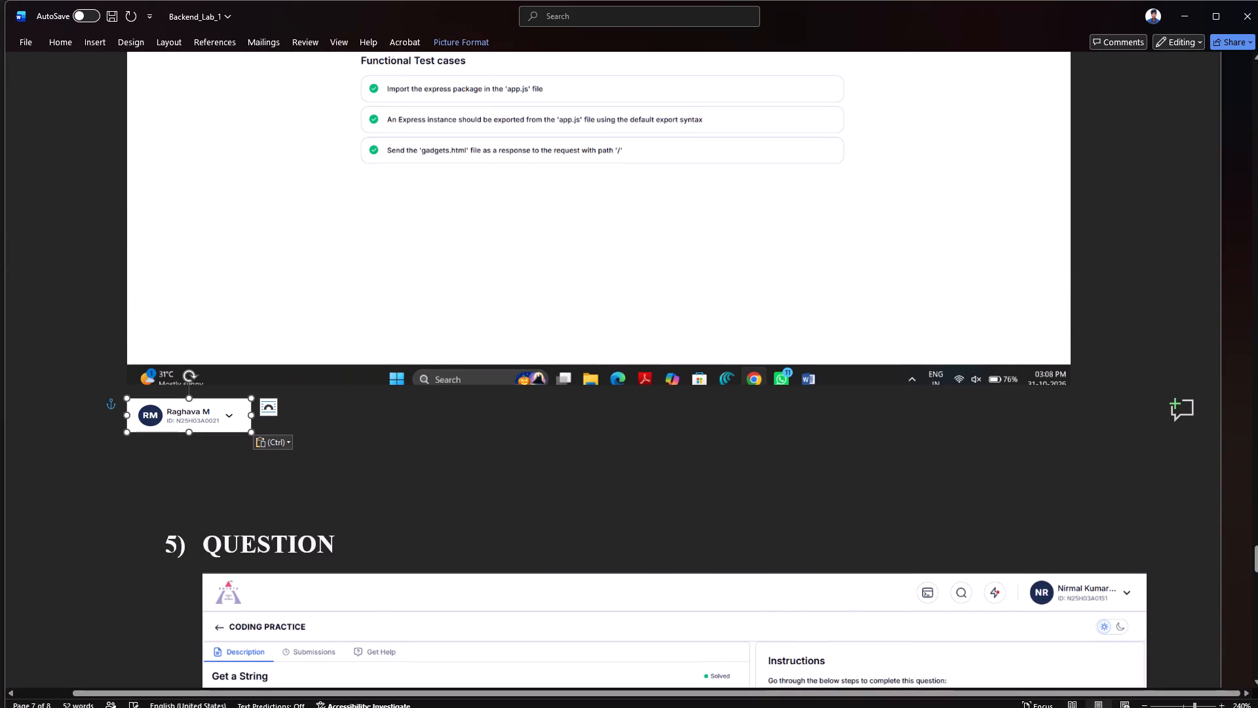
pyautogui.moveTo(179, 410); pyautogui.dragTo(1008, 560)
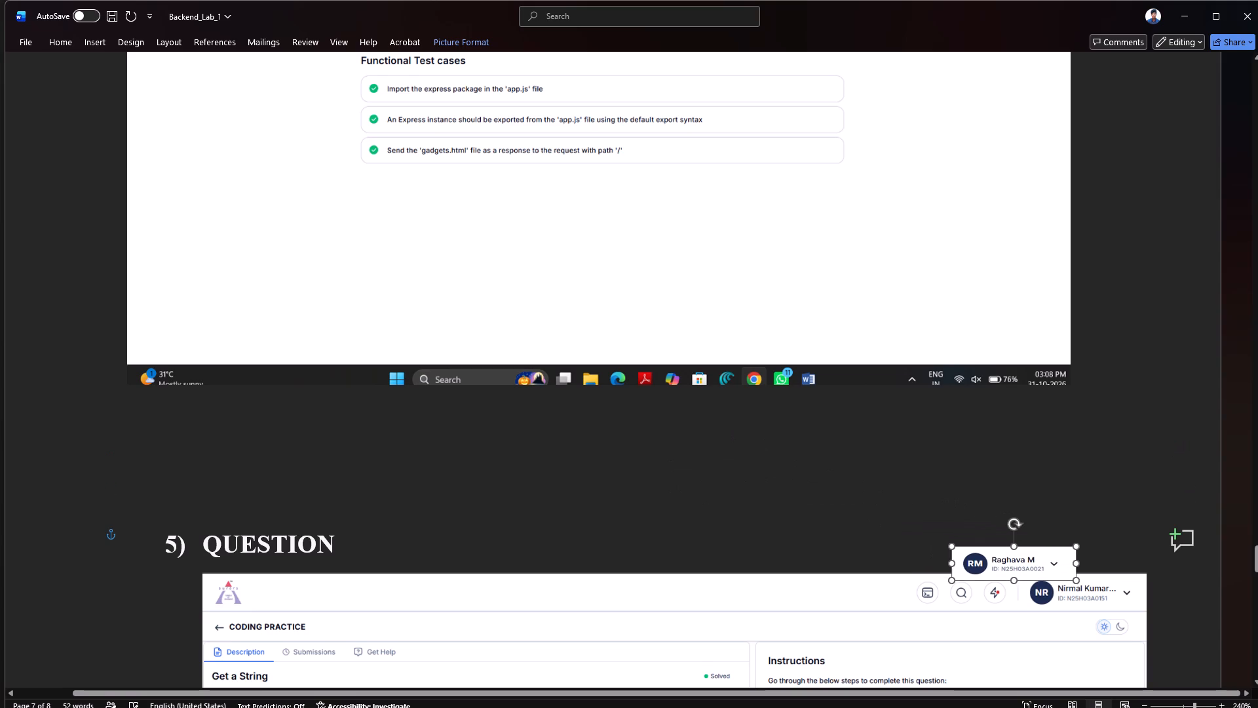
pyautogui.moveTo(1008, 560); pyautogui.dragTo(1058, 587)
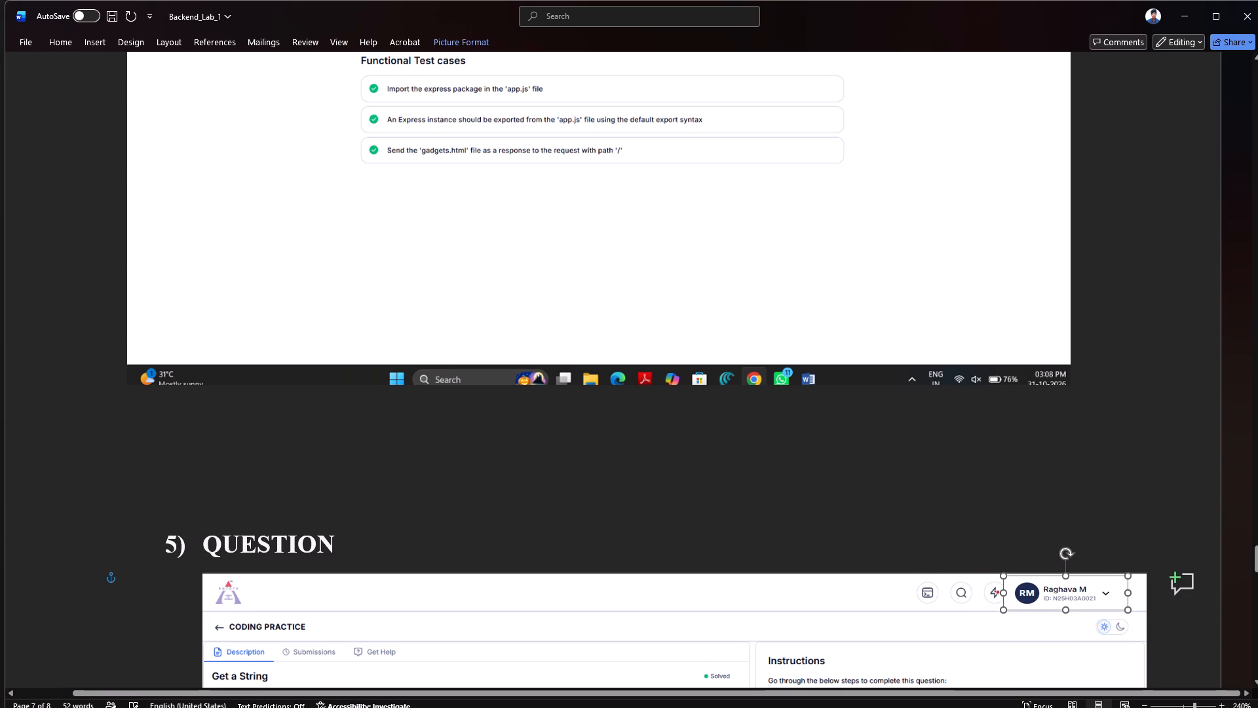
# Fine-align the replacement profile badge within the header strip of the Get a String question screenshot, flush with its outer edge.
pyautogui.moveTo(1058, 587); pyautogui.dragTo(1072, 587)
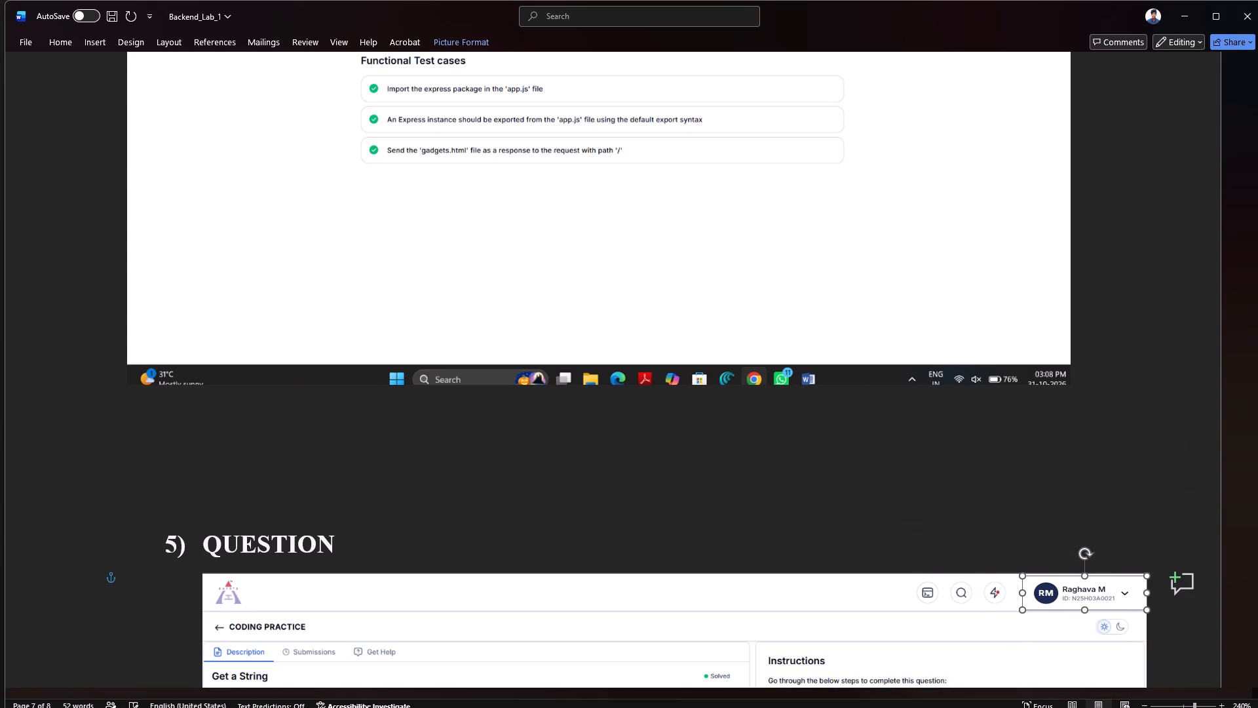
pyautogui.moveTo(1072, 587); pyautogui.dragTo(1073, 586)
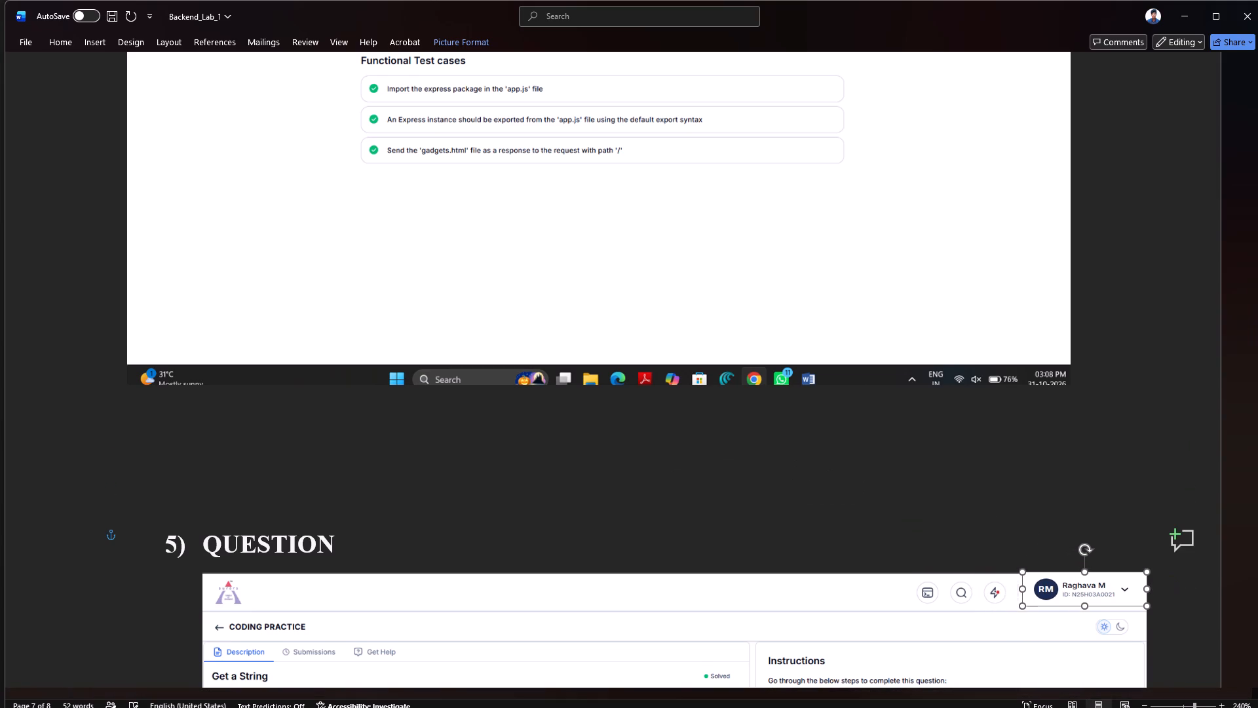
pyautogui.moveTo(1073, 586); pyautogui.dragTo(1069, 586)
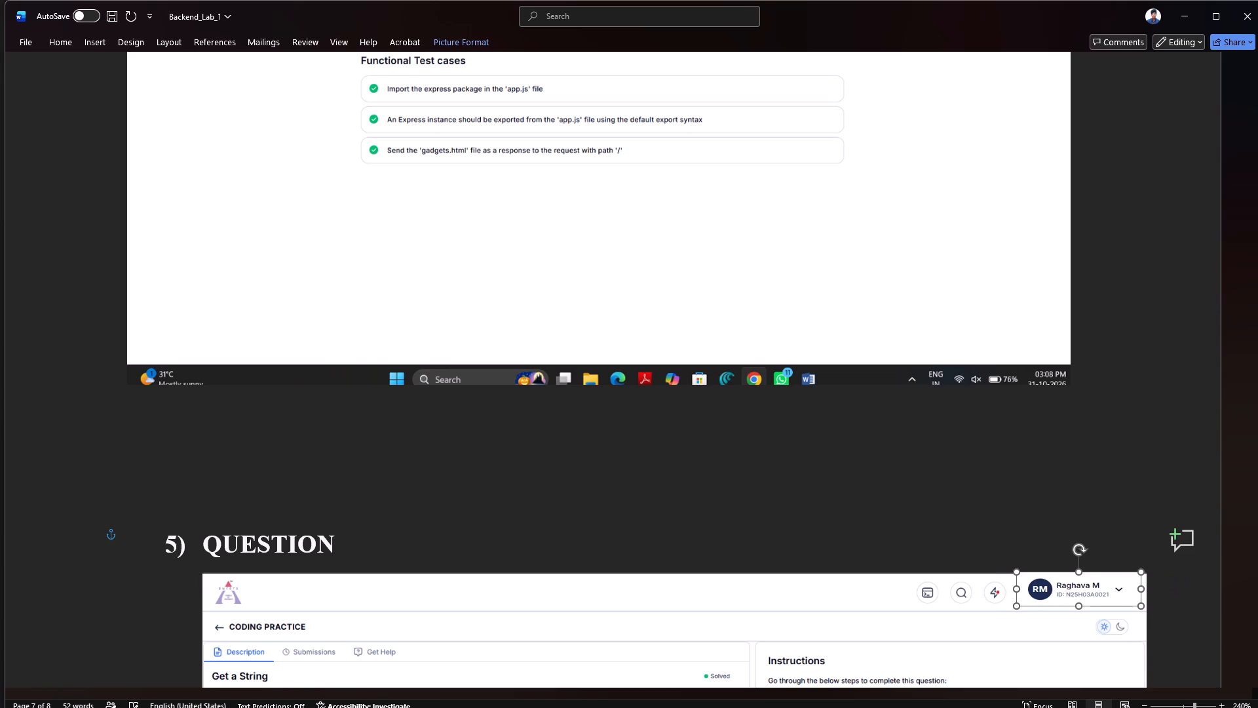
pyautogui.moveTo(1069, 586); pyautogui.dragTo(1071, 587)
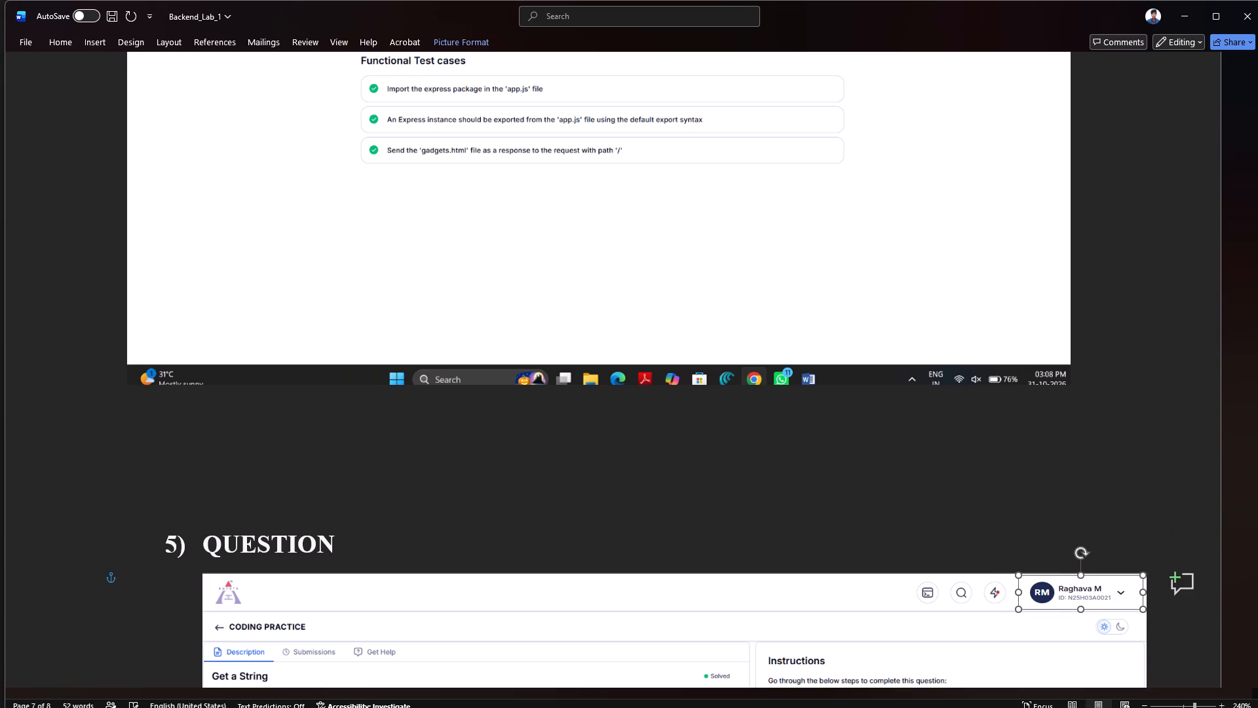
pyautogui.moveTo(1071, 587); pyautogui.dragTo(1073, 586)
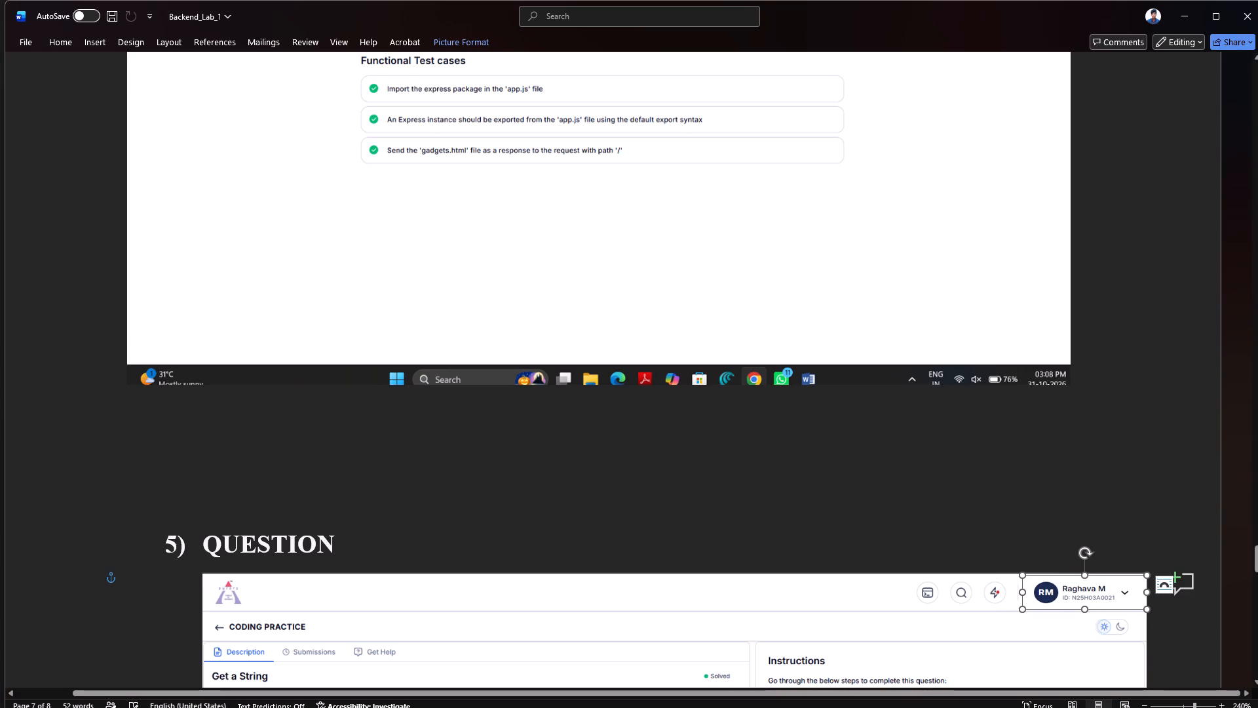
pyautogui.click(1168, 397)
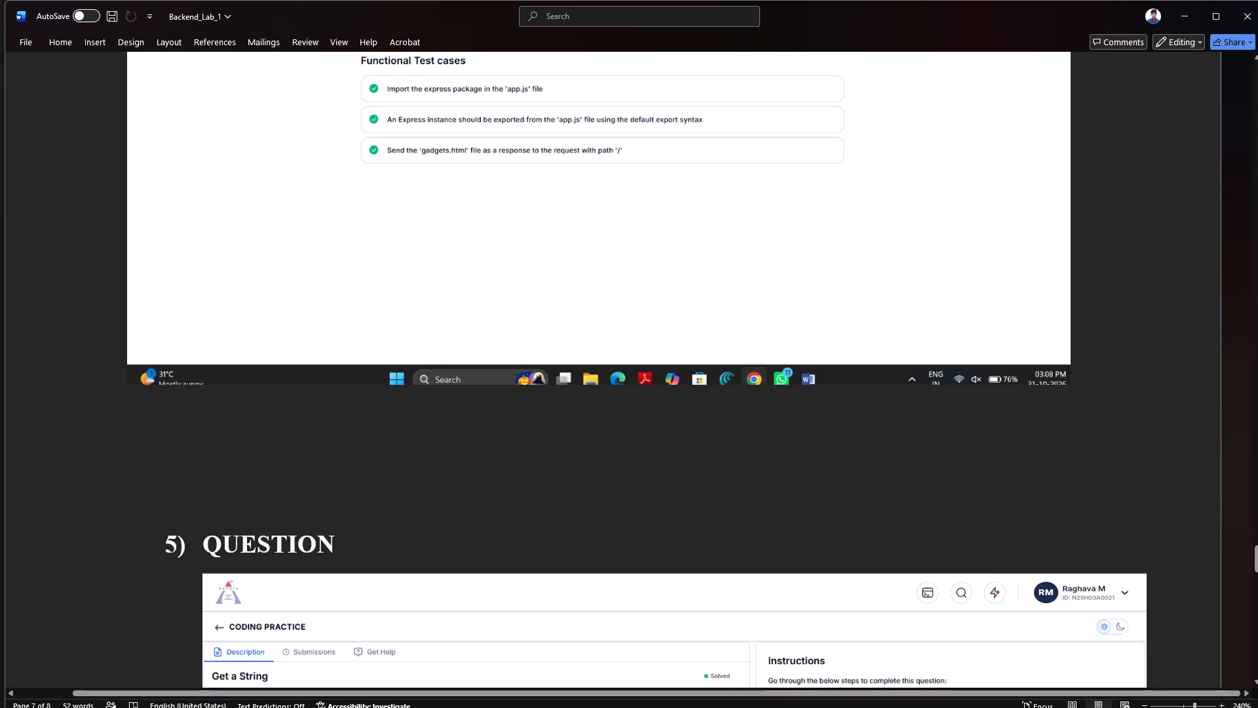
# Remove the left indent from the Get a String question screenshot under heading 5) QUESTION.
pyautogui.scroll(1, 1065, 444)
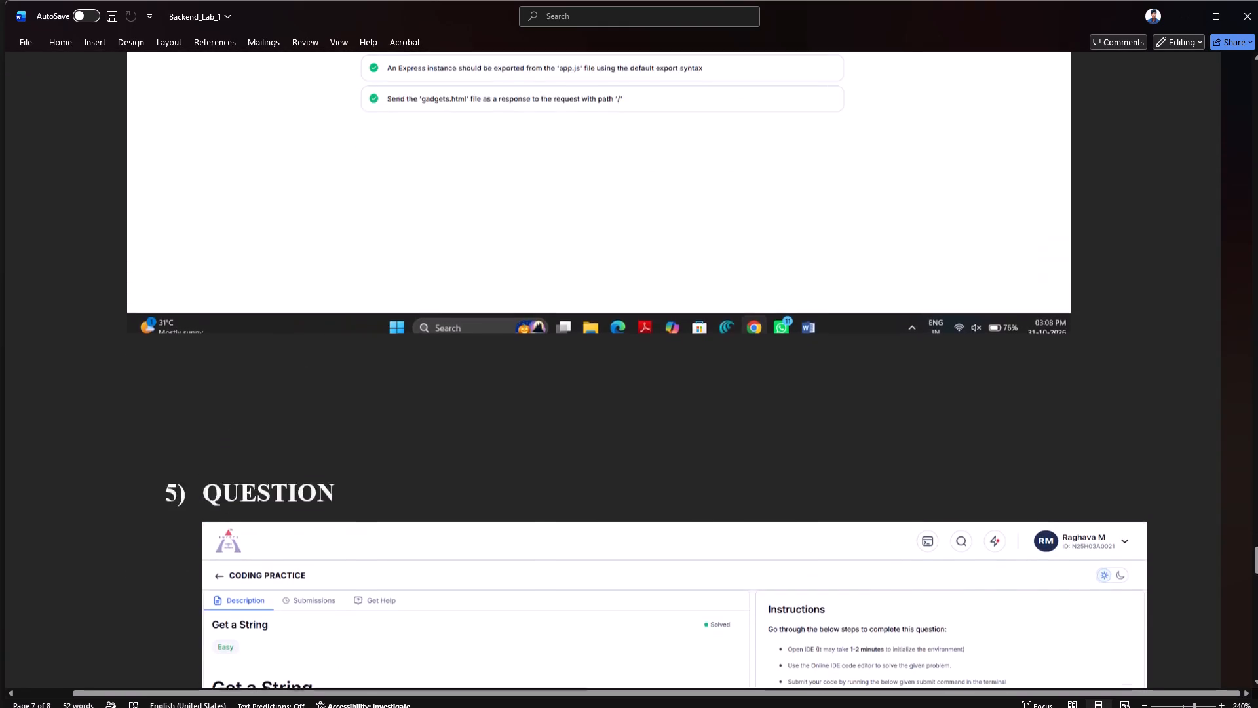
pyautogui.click(166, 512)
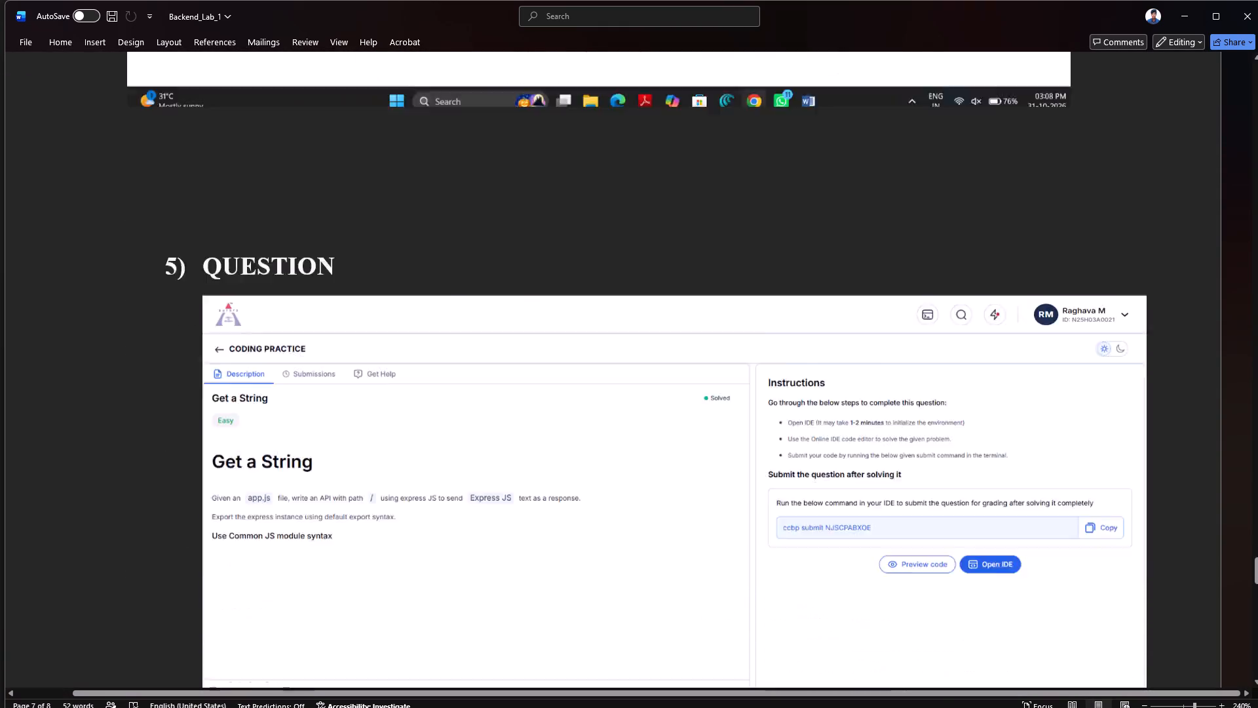
pyautogui.press('BackSpace')
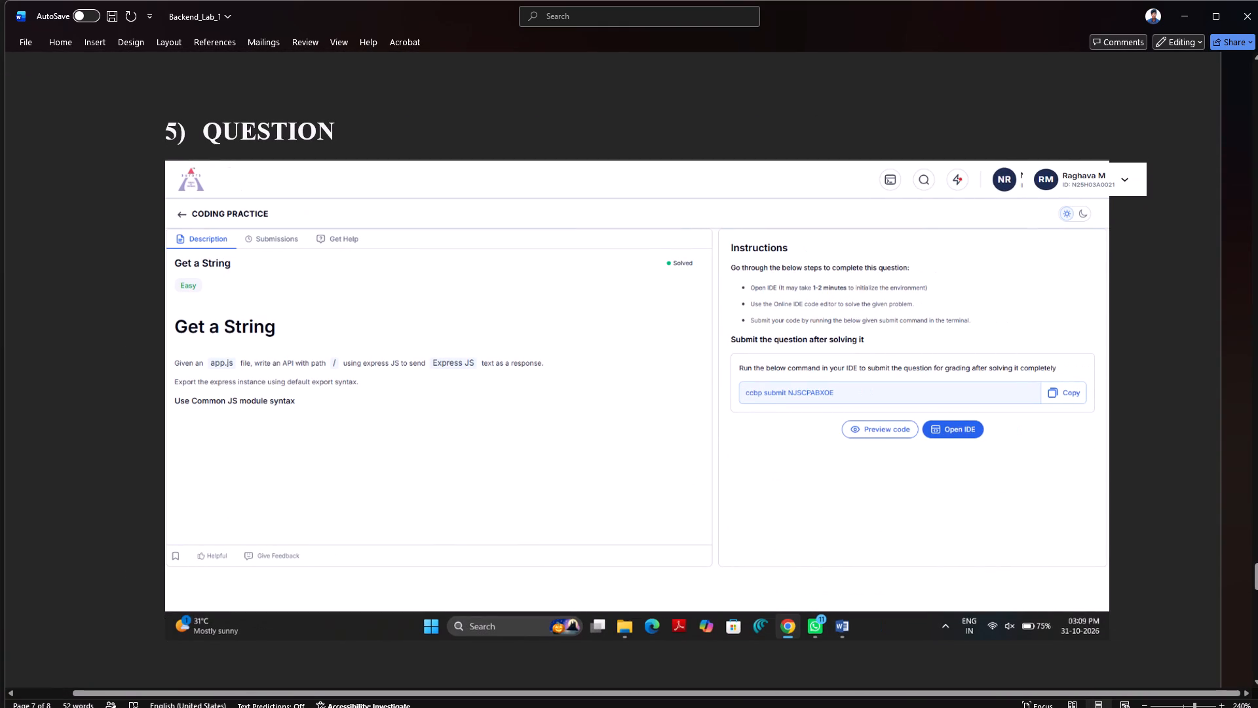
pyautogui.press('BackSpace')
# Remove the left indent from the API Routing submission screenshot on page 5 so it lines up with the code screenshot above.
pyautogui.scroll(1, 332, 254)
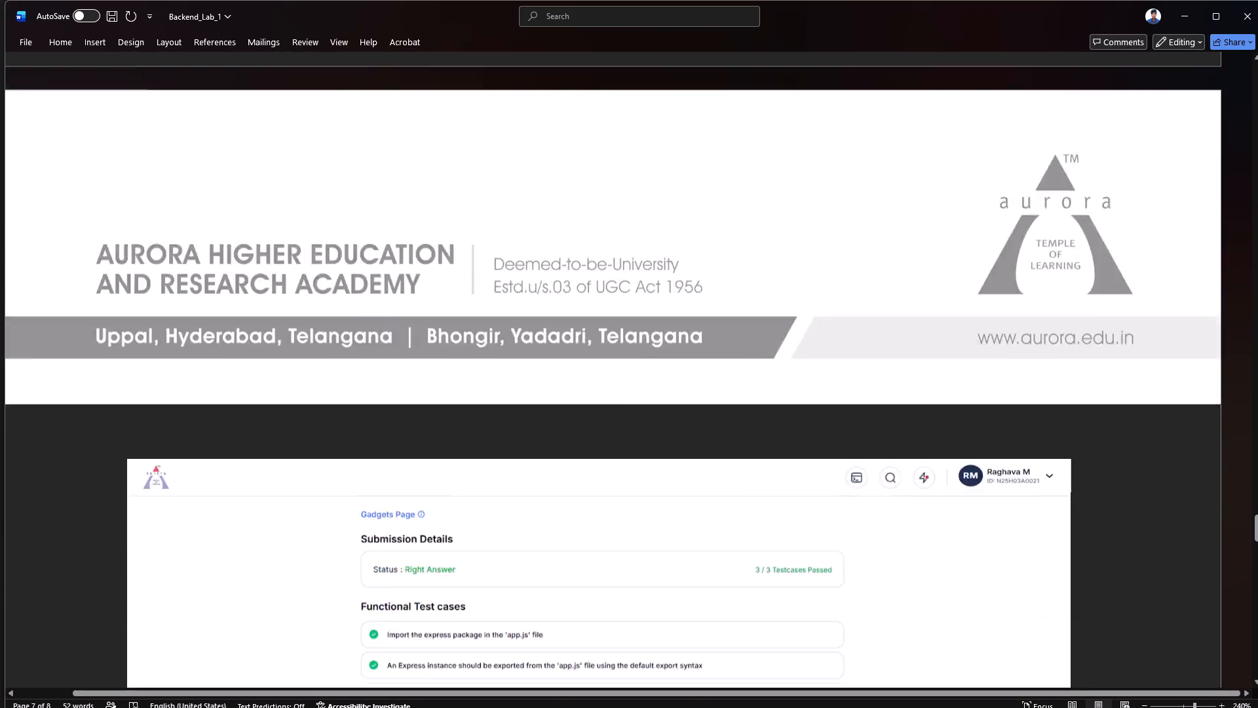
pyautogui.scroll(1, 332, 254)
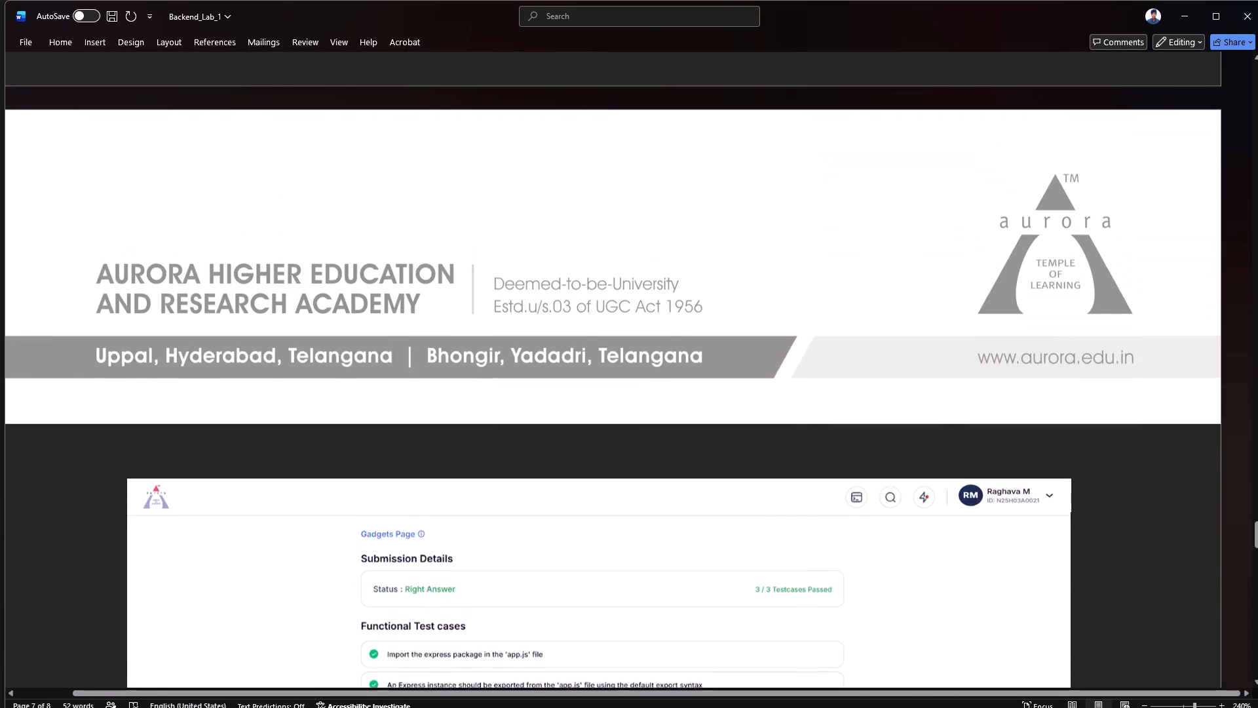
pyautogui.scroll(2, 420, 254)
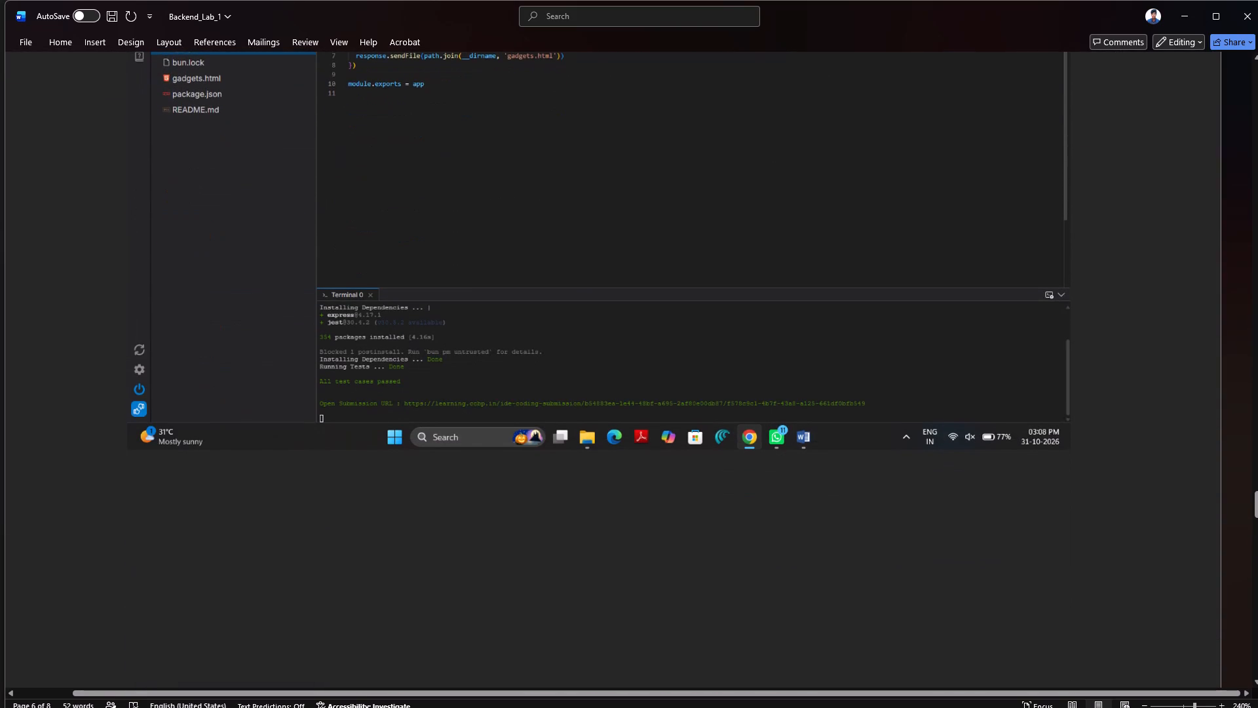
pyautogui.scroll(1, 444, 278)
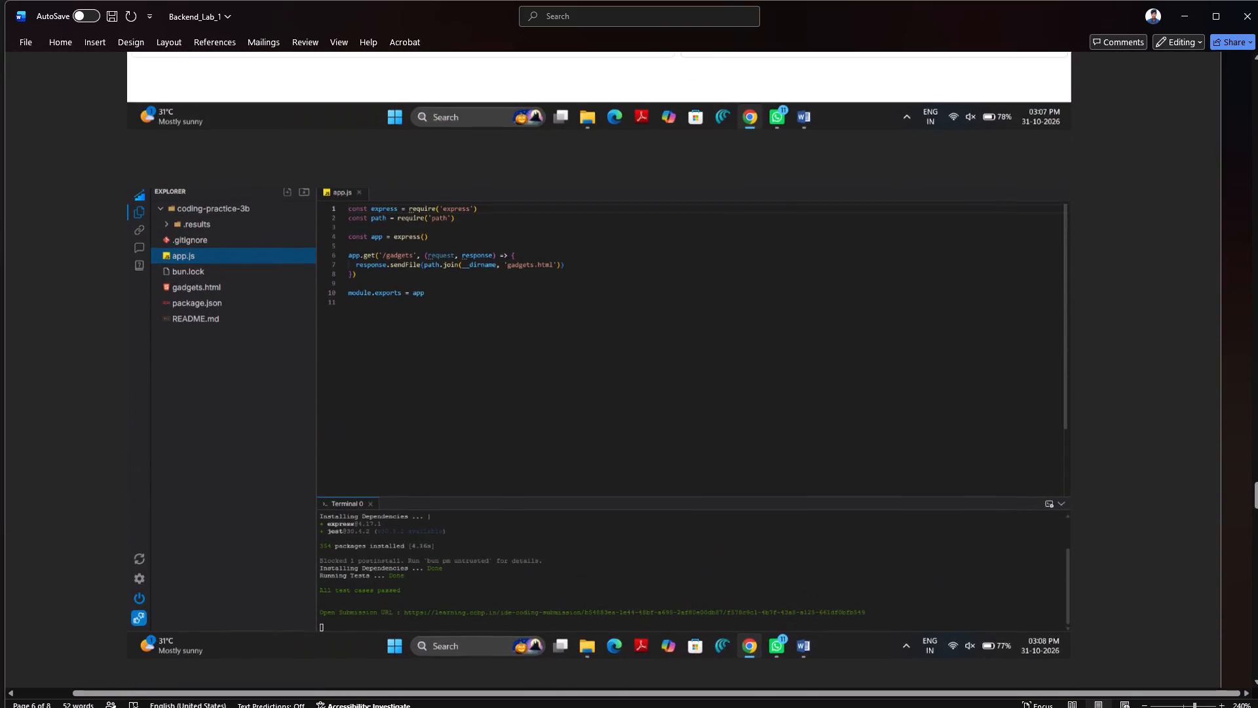
pyautogui.scroll(1, 445, 277)
pyautogui.scroll(1, 674, 305)
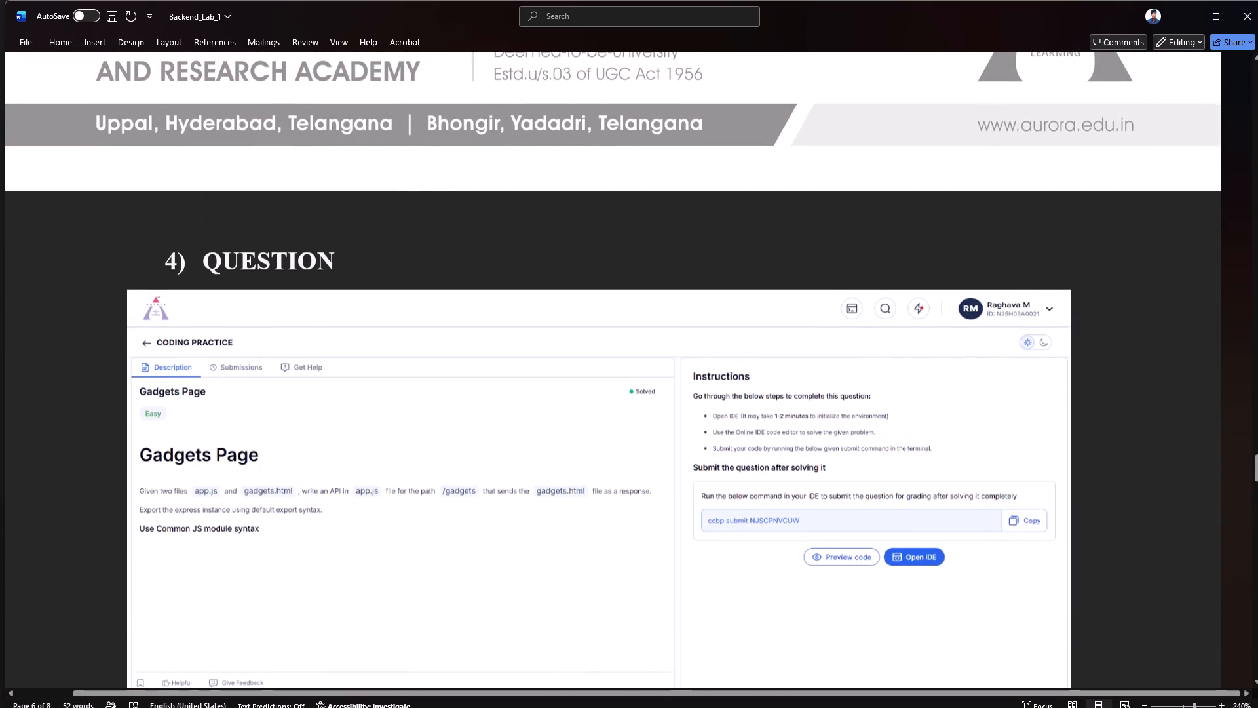
pyautogui.scroll(1, 577, 305)
pyautogui.scroll(1, 229, 307)
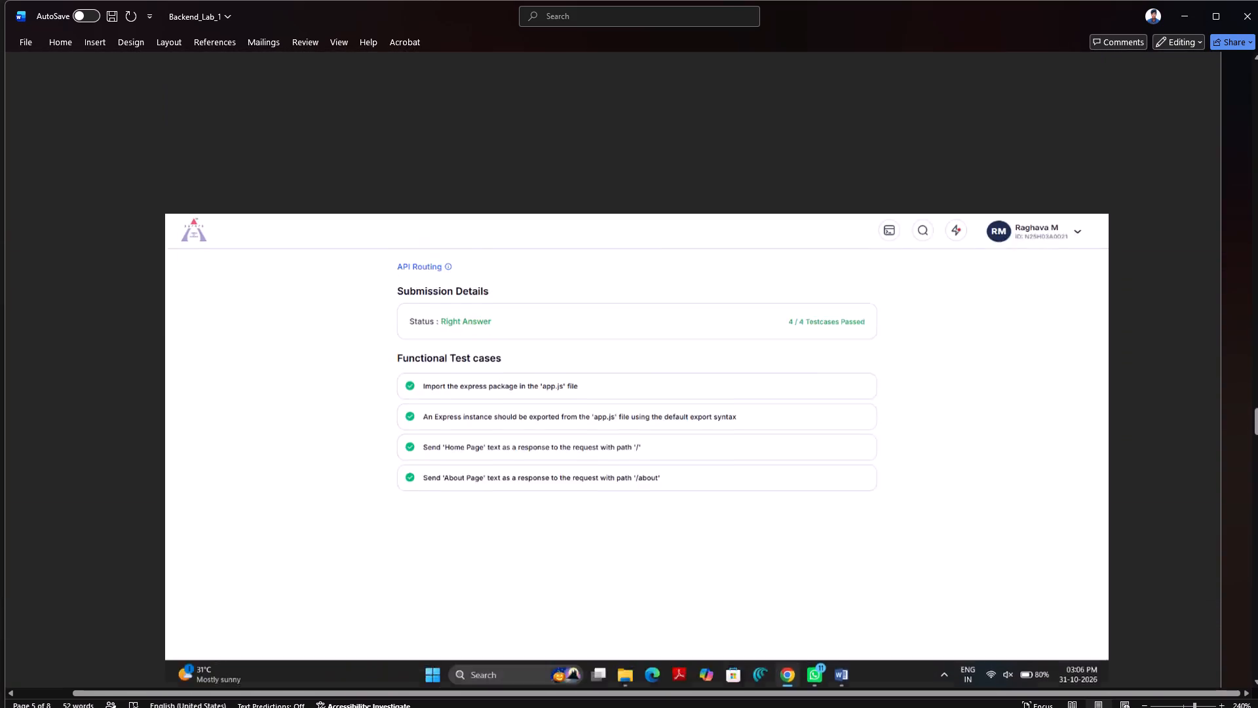
pyautogui.scroll(1, 235, 307)
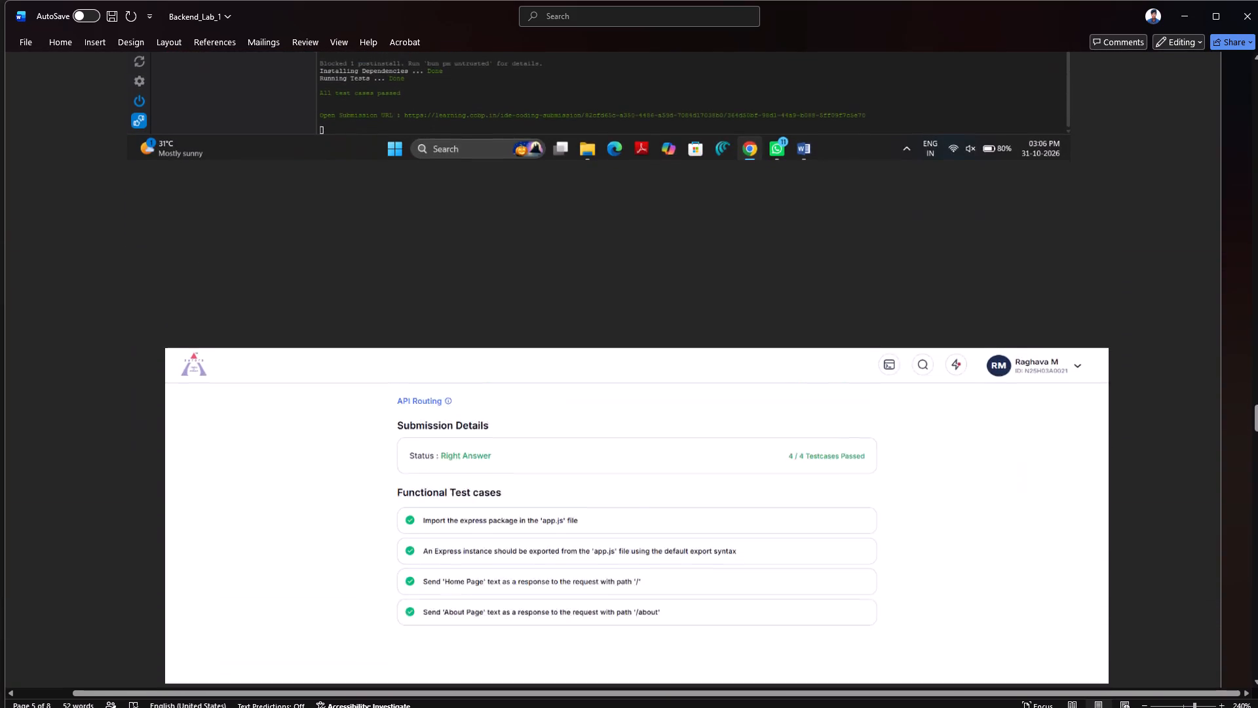
pyautogui.scroll(1, 167, 599)
pyautogui.click(161, 313)
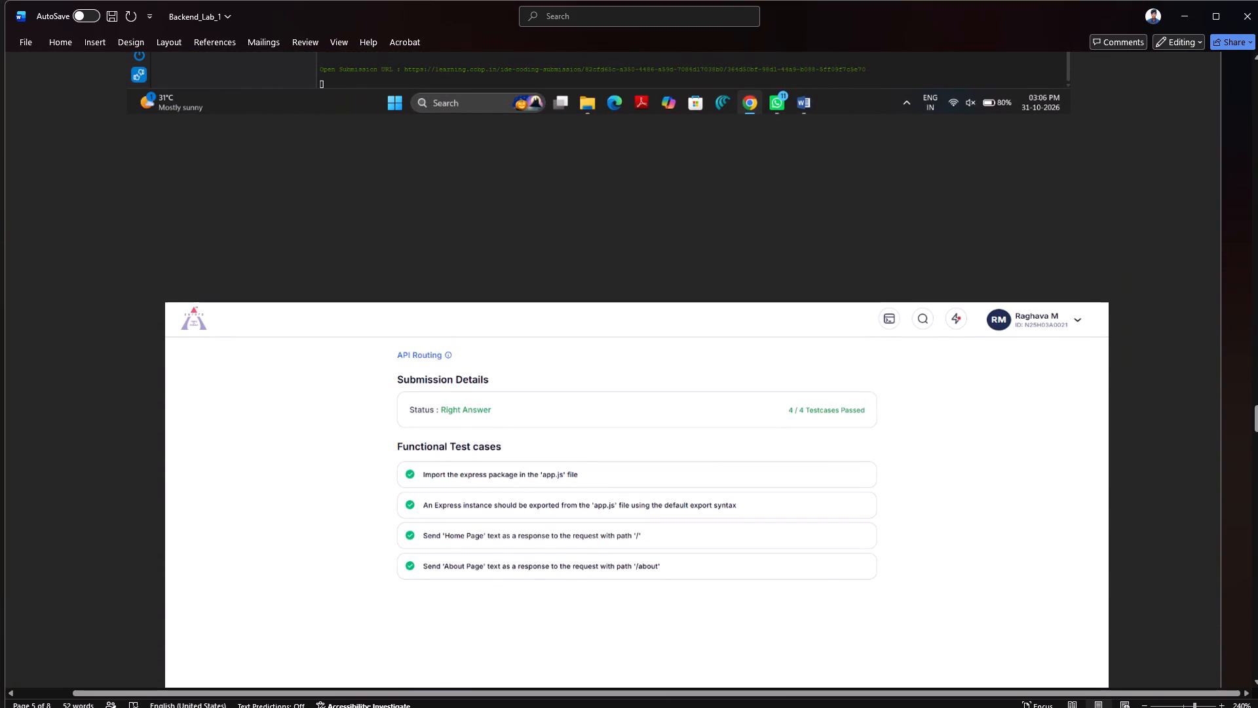
pyautogui.press('BackSpace')
# Delete the surplus blank lines and spaces between the code screenshot and the API Routing submission screenshot on page 5.
pyautogui.press('Up')
pyautogui.press('Up')
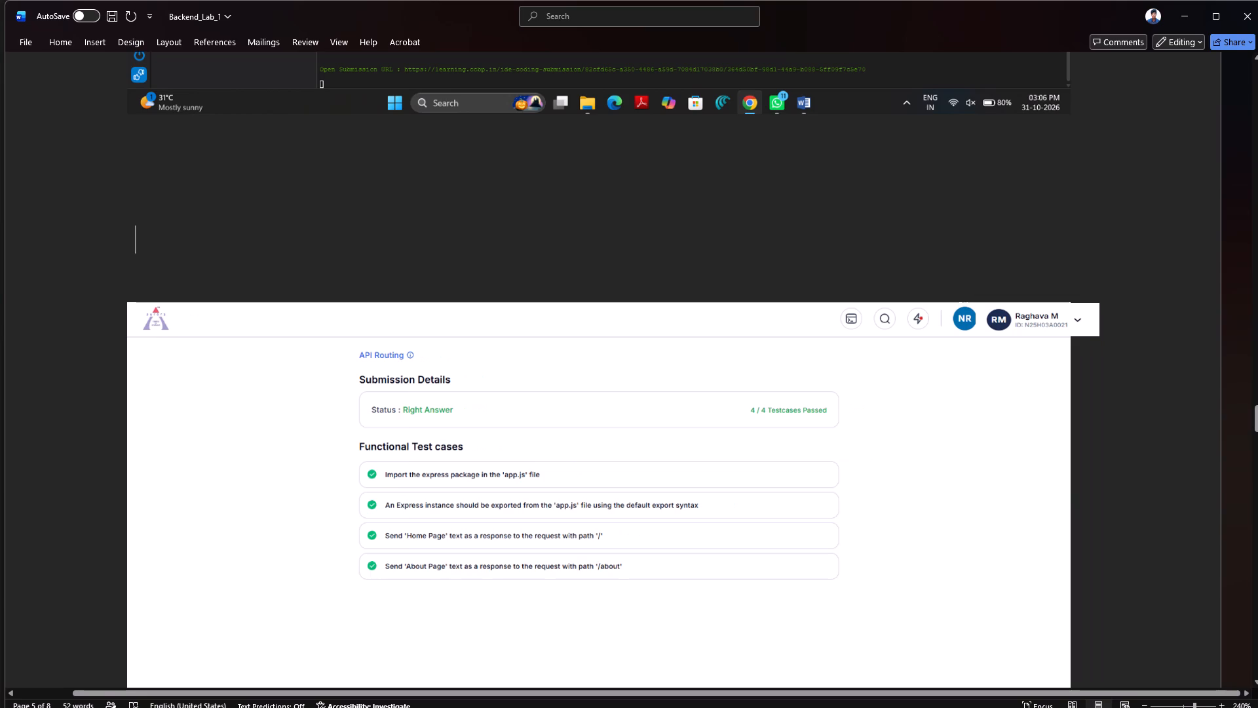
pyautogui.press('BackSpace')
pyautogui.press('BackSpace')
pyautogui.press('BackSpace')
pyautogui.press('BackSpace')
pyautogui.press('BackSpace')
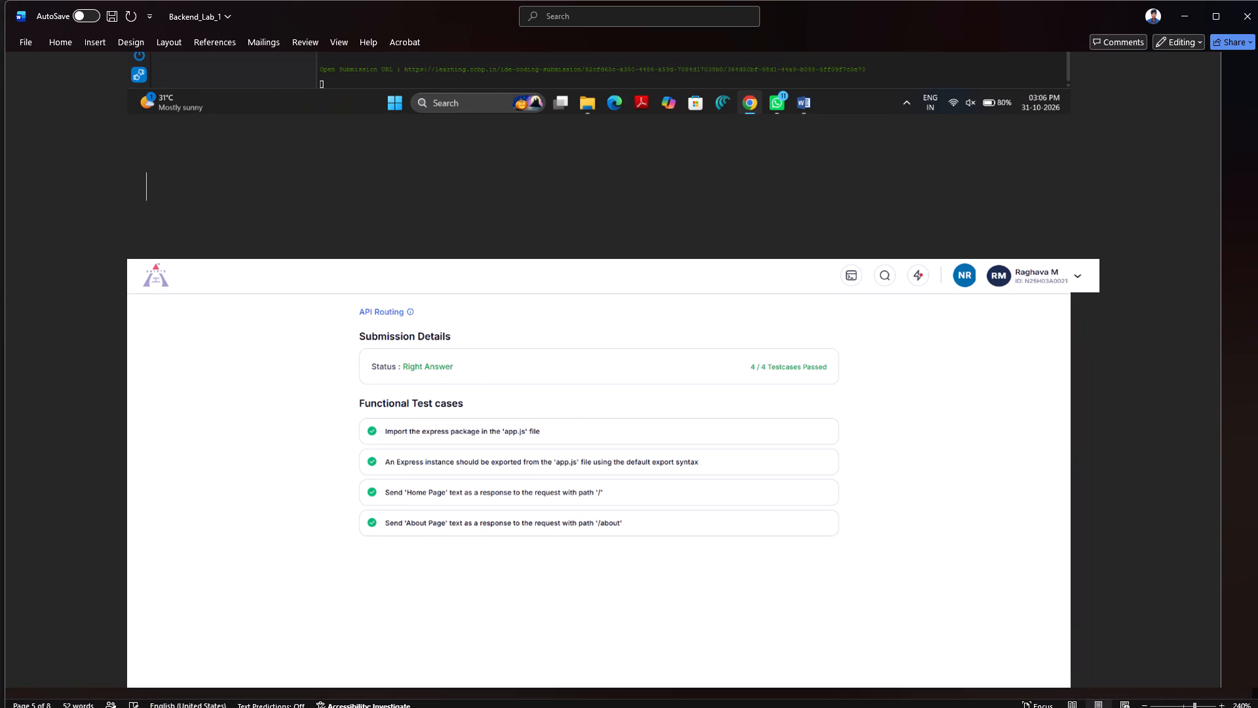
pyautogui.press('BackSpace')
pyautogui.press('BackSpace')
pyautogui.press('BackSpace')
pyautogui.press('BackSpace')
pyautogui.press('BackSpace')
pyautogui.press('BackSpace')
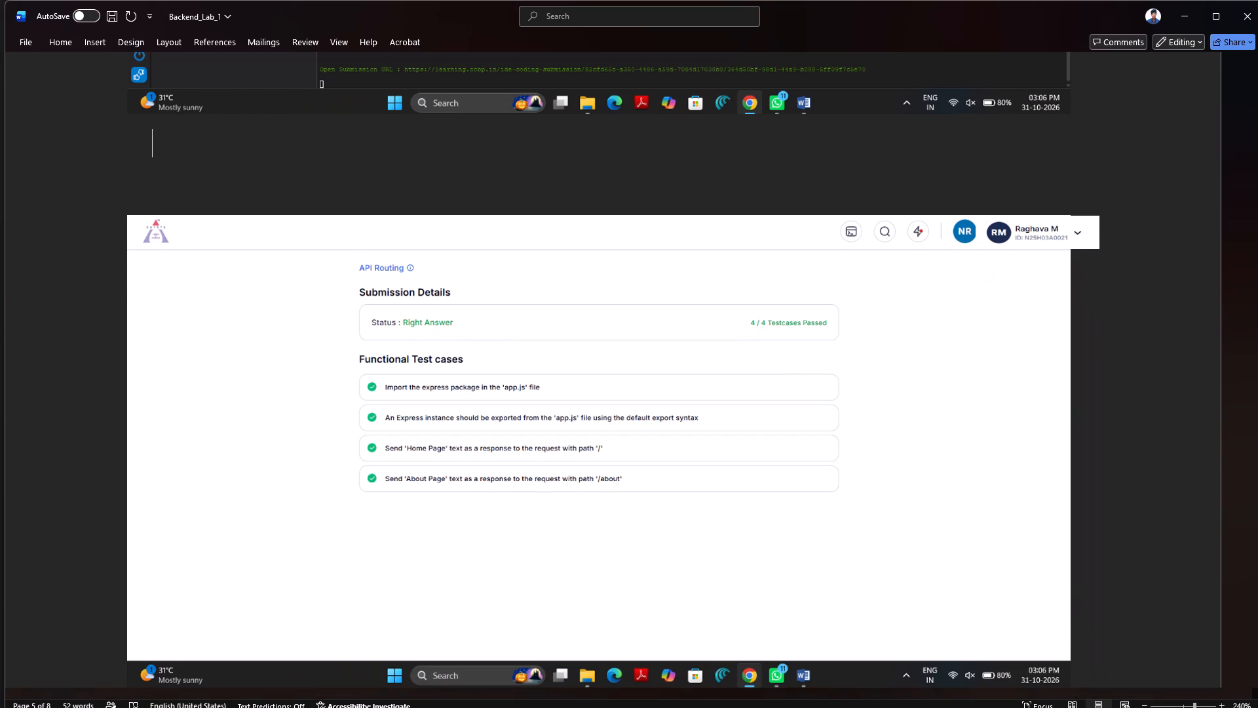
# Realign the replacement profile badge over the old NR badge in the API Routing submission screenshot's header, flush with the screenshot's right edge.
pyautogui.moveTo(1034, 233); pyautogui.dragTo(1027, 229)
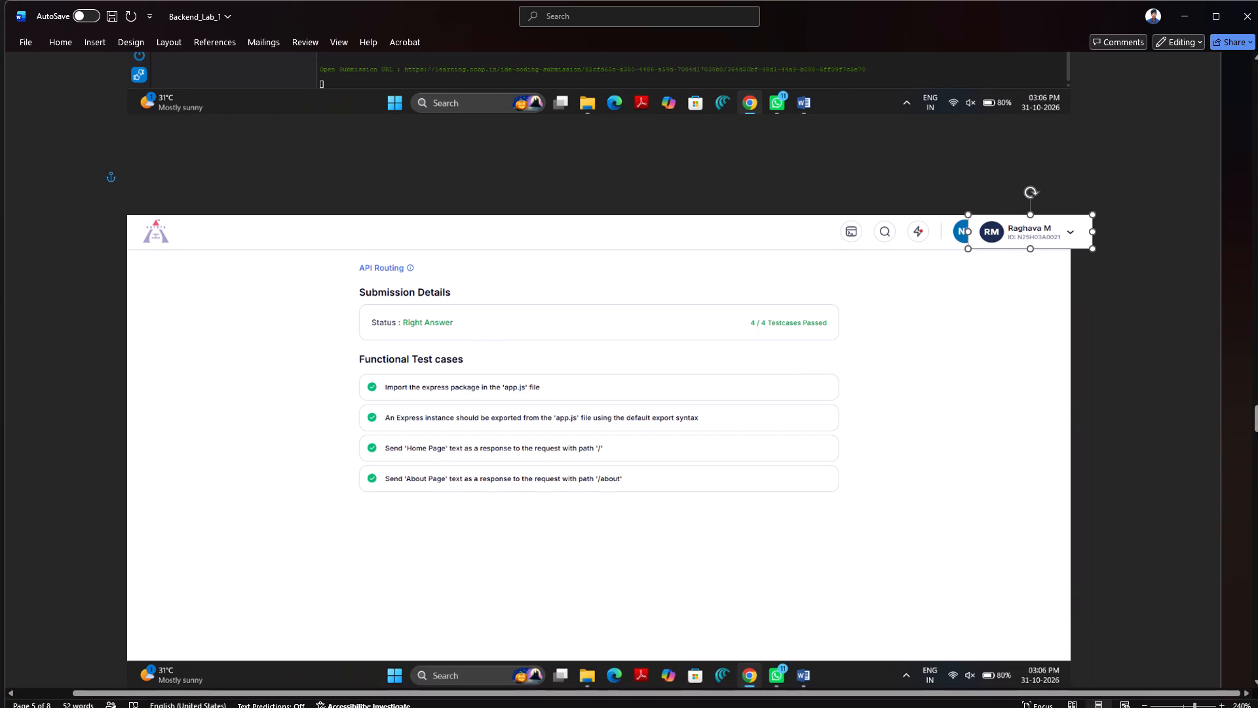
pyautogui.moveTo(1027, 229); pyautogui.dragTo(1009, 229)
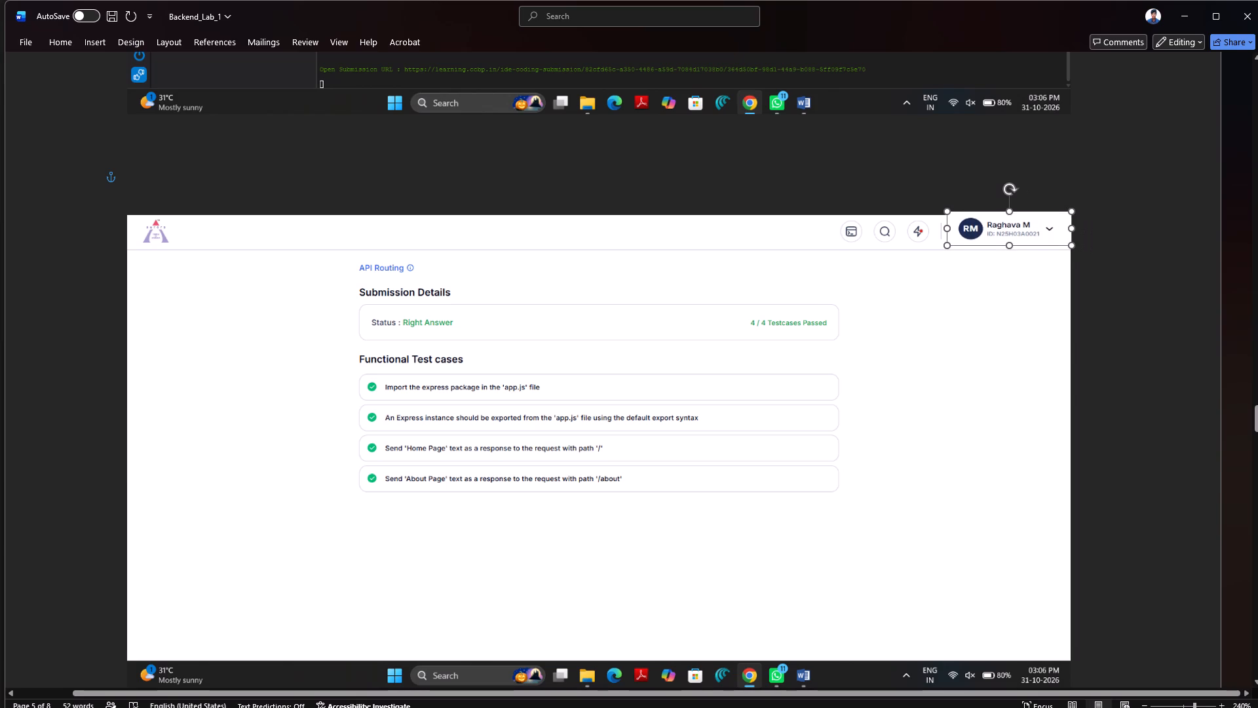
pyautogui.moveTo(1009, 229); pyautogui.dragTo(999, 233)
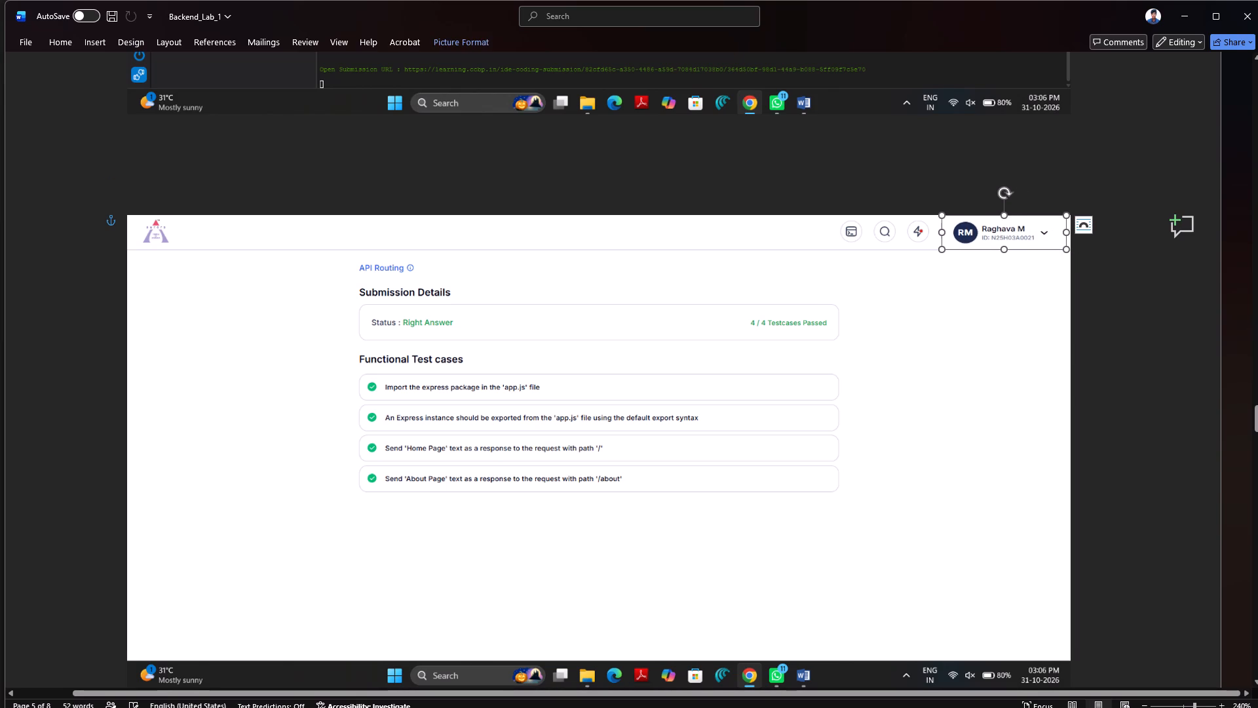
pyautogui.click(997, 233)
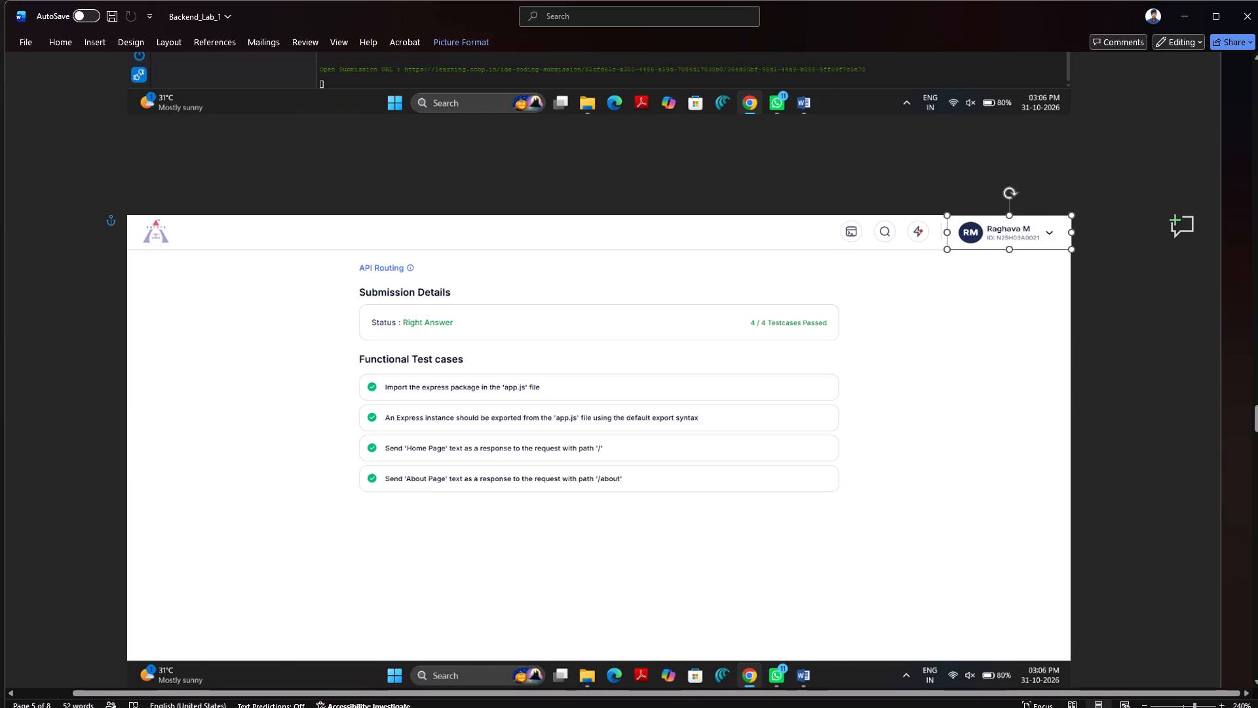
pyautogui.click(1111, 161)
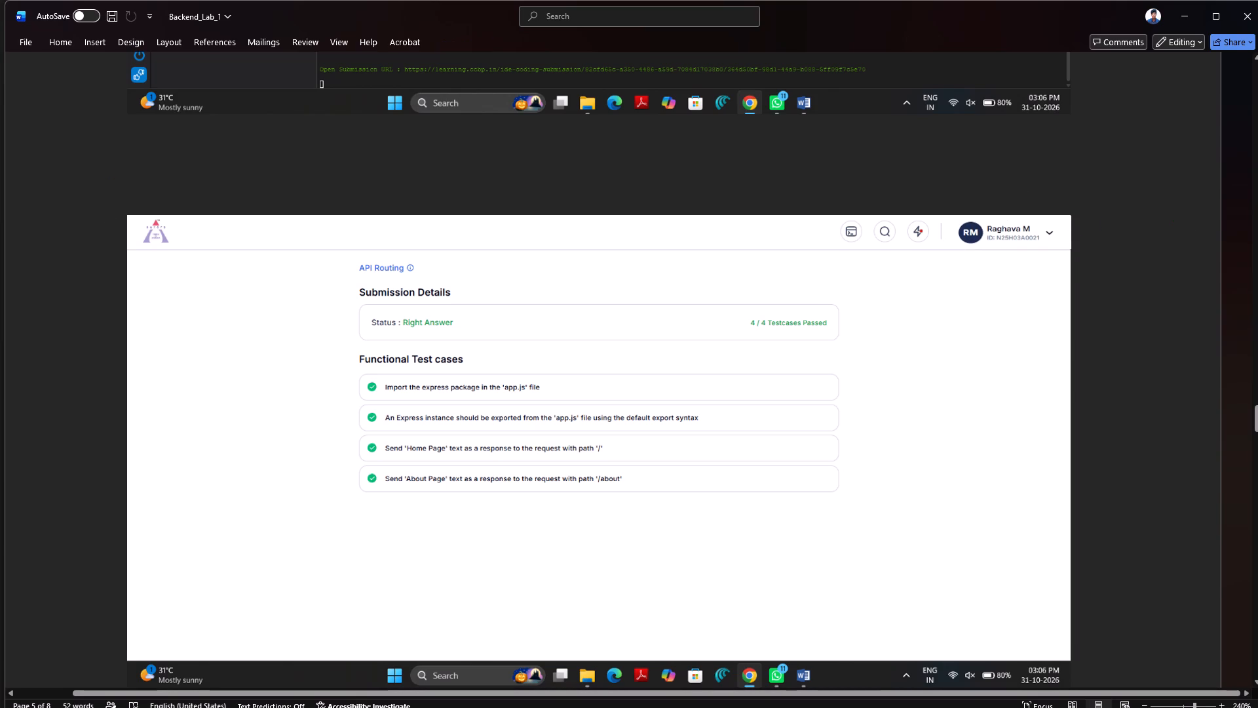
pyautogui.keyDown('ctrl'); pyautogui.scroll(11, 1118, 318); pyautogui.keyUp('ctrl')
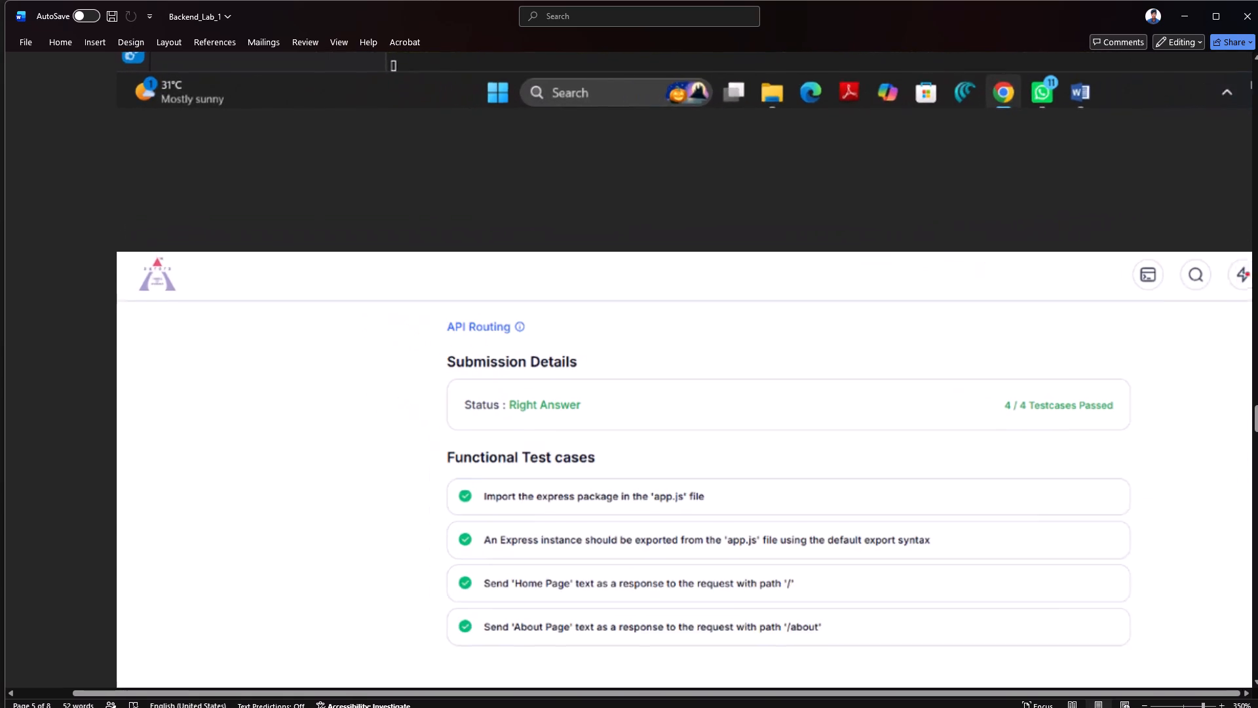
pyautogui.click(1126, 309)
pyautogui.hscroll(-1, 1126, 309)
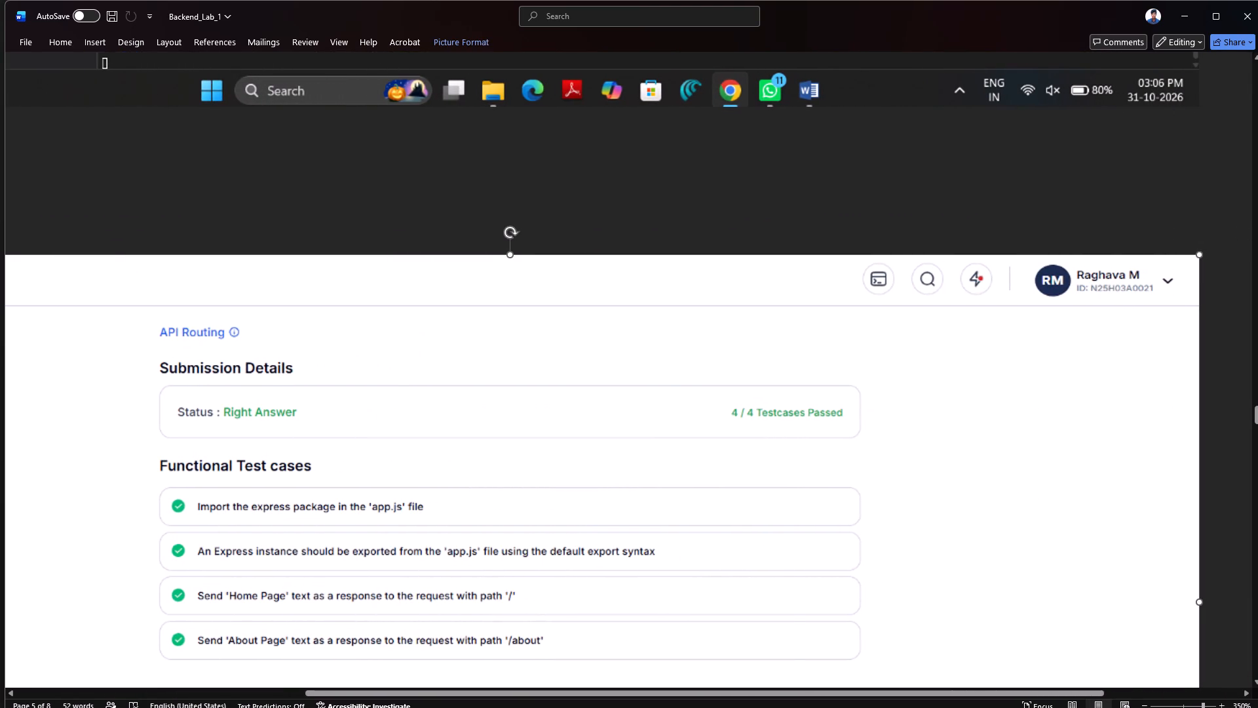
pyautogui.click(1153, 277)
pyautogui.moveTo(1153, 277); pyautogui.dragTo(1153, 275)
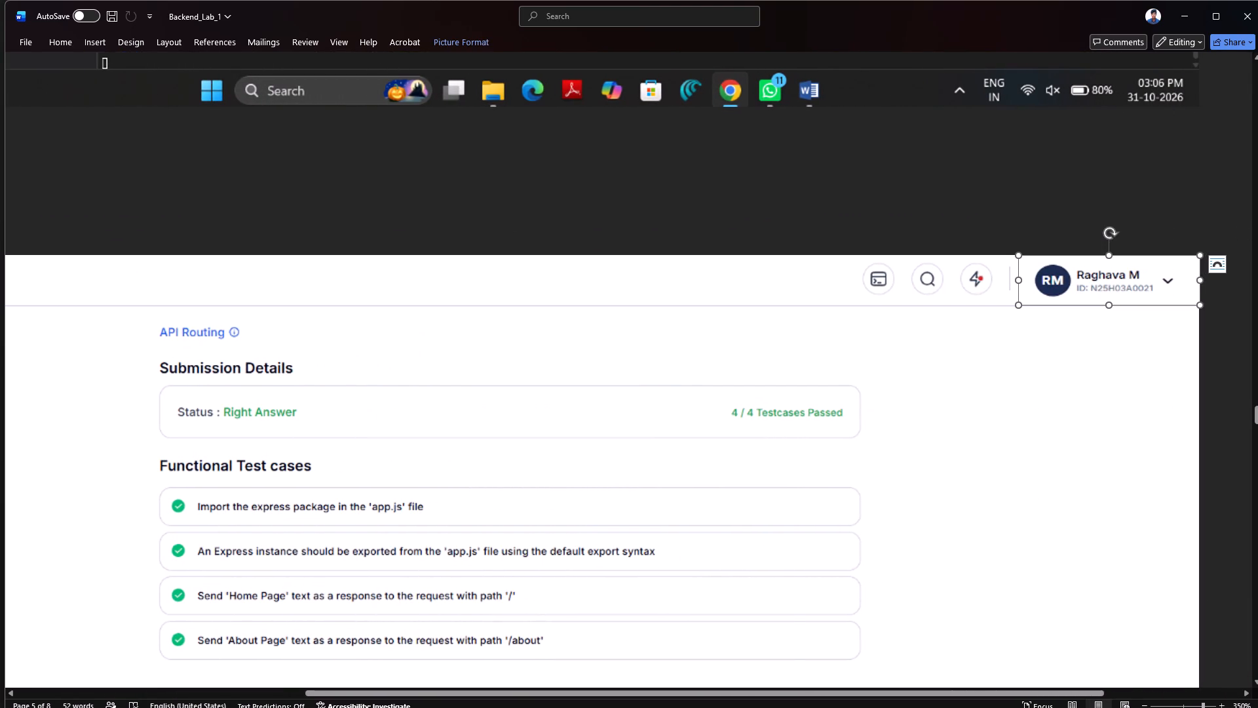
# Nudge the replacement profile badge slightly left within the API Routing submission screenshot's header on page 5.
pyautogui.moveTo(1153, 275); pyautogui.dragTo(1142, 275)
pyautogui.click(1141, 275)
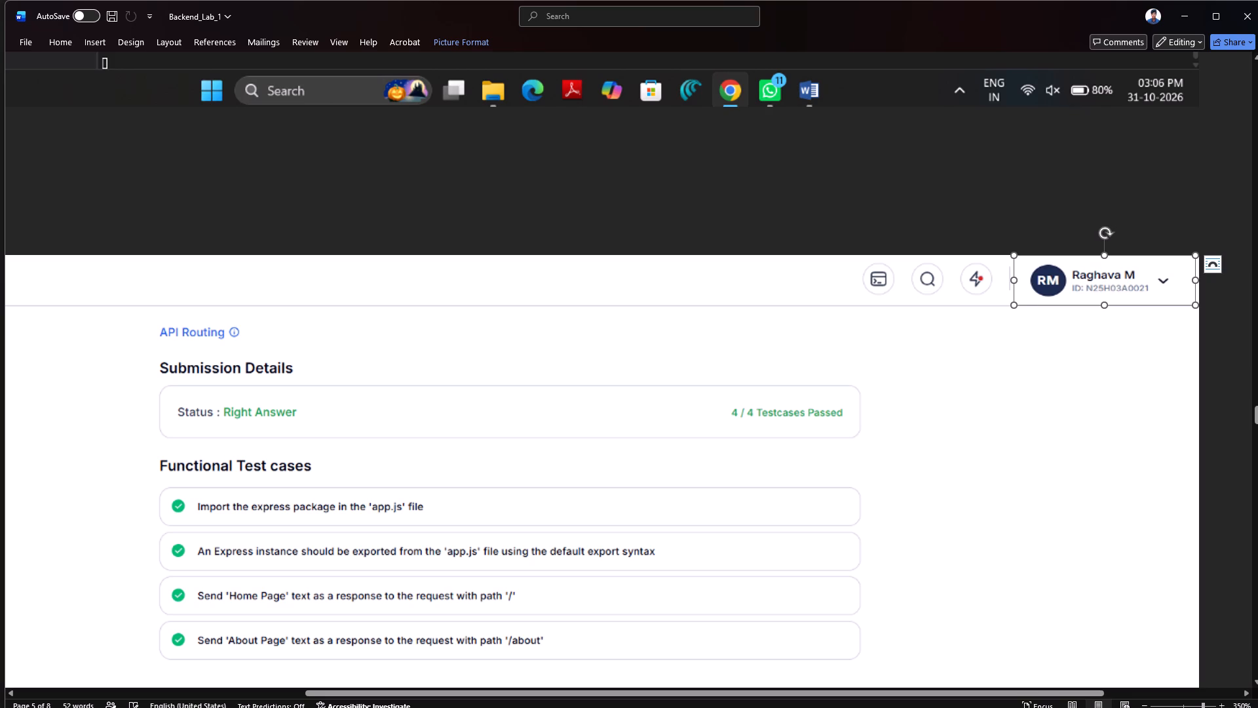
pyautogui.middleClick(1135, 275)
pyautogui.moveTo(1135, 277); pyautogui.dragTo(1139, 277)
pyautogui.moveTo(1139, 277); pyautogui.dragTo(1144, 279)
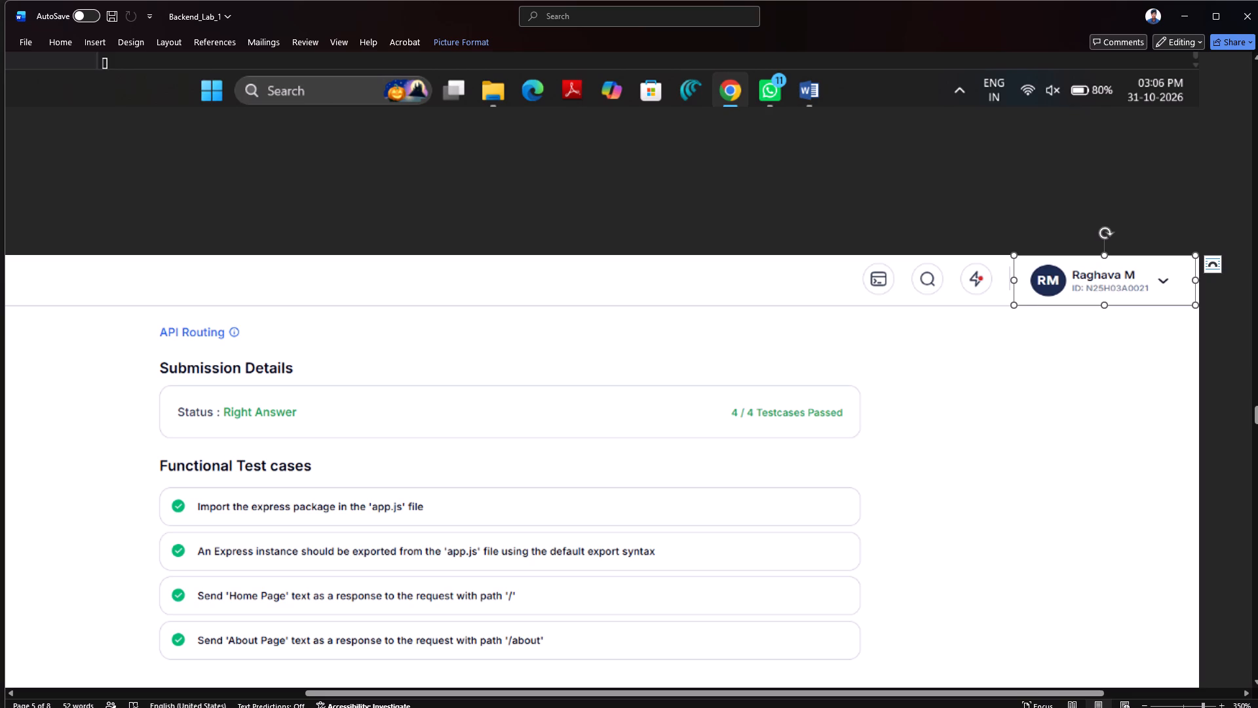
pyautogui.moveTo(1144, 279); pyautogui.dragTo(1154, 277)
pyautogui.click(1154, 277)
pyautogui.click(1203, 186)
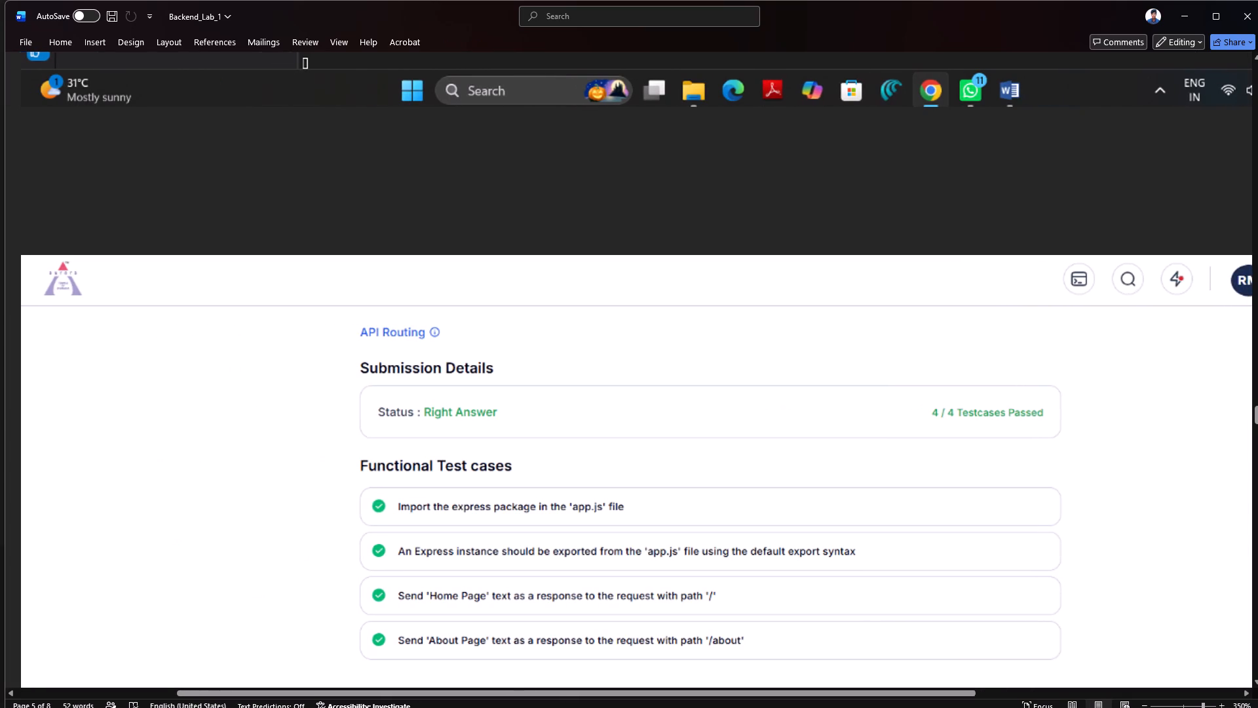
# Crop the browser address bar off the top of the API Routing code screenshot on page 5.
pyautogui.hscroll(-1, 1201, 189)
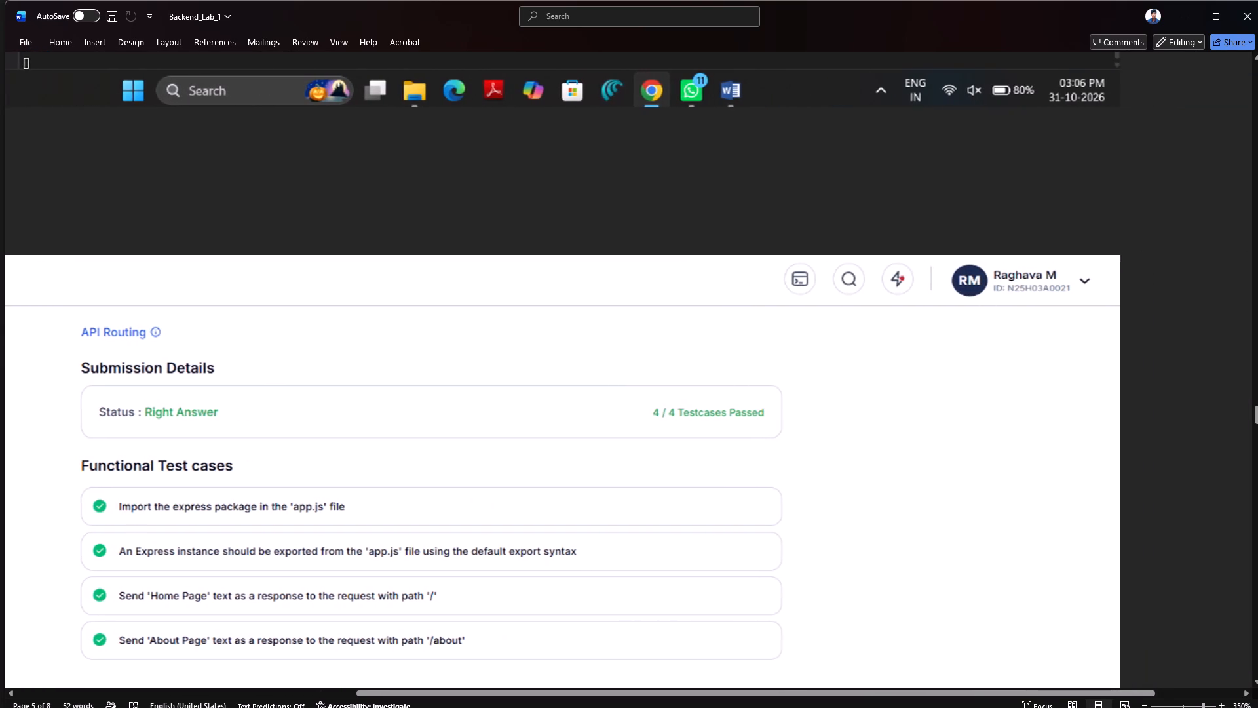
pyautogui.keyDown('ctrl'); pyautogui.scroll(-14, 1200, 192); pyautogui.keyUp('ctrl')
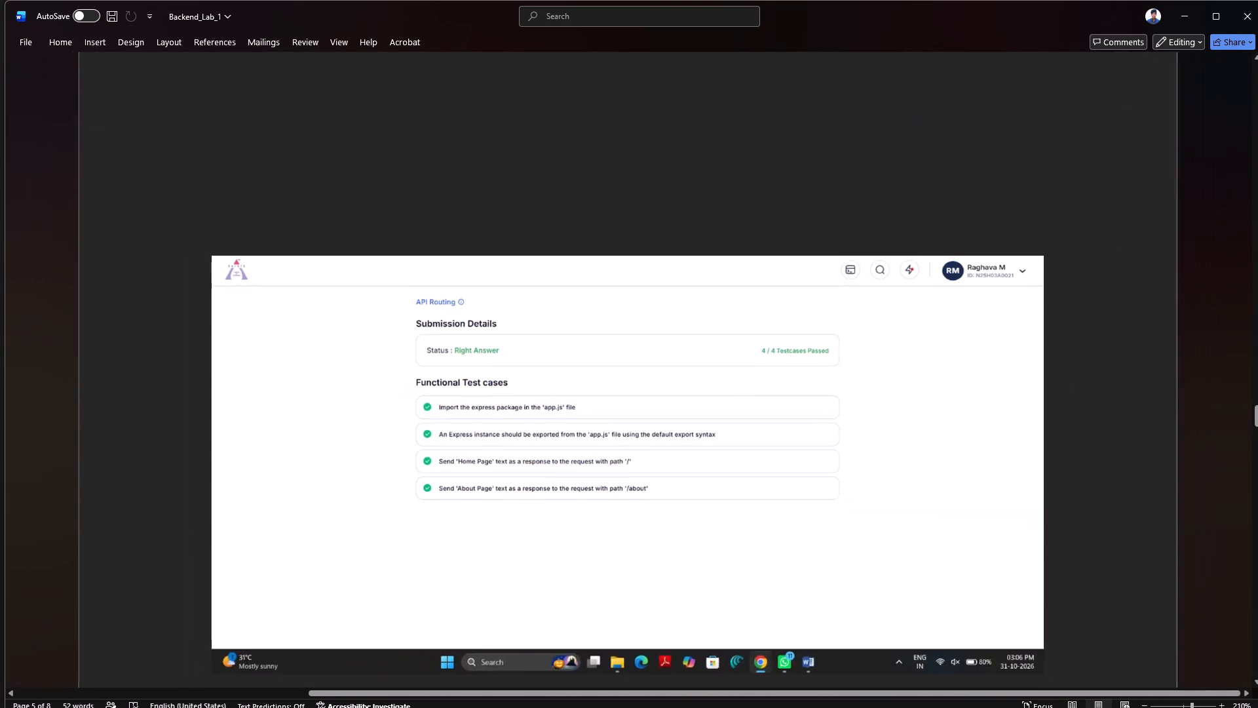
pyautogui.scroll(1, 1162, 218)
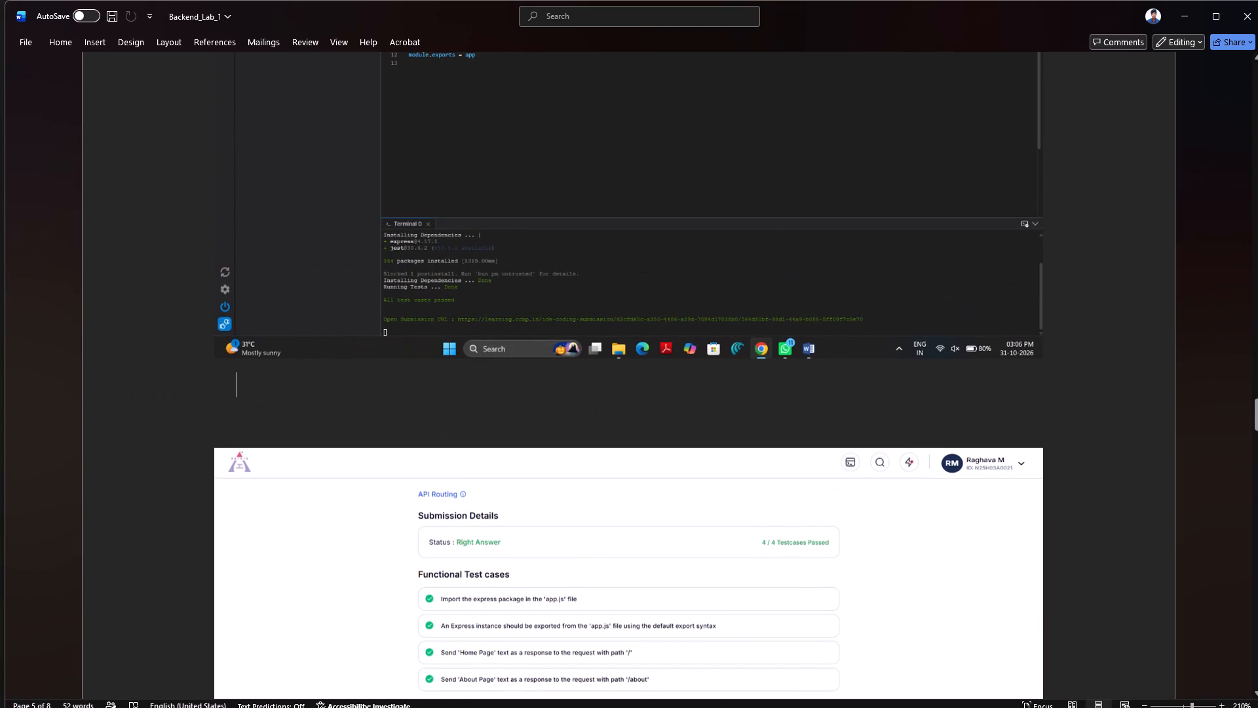
pyautogui.scroll(1, 1158, 220)
pyautogui.scroll(1, 1102, 233)
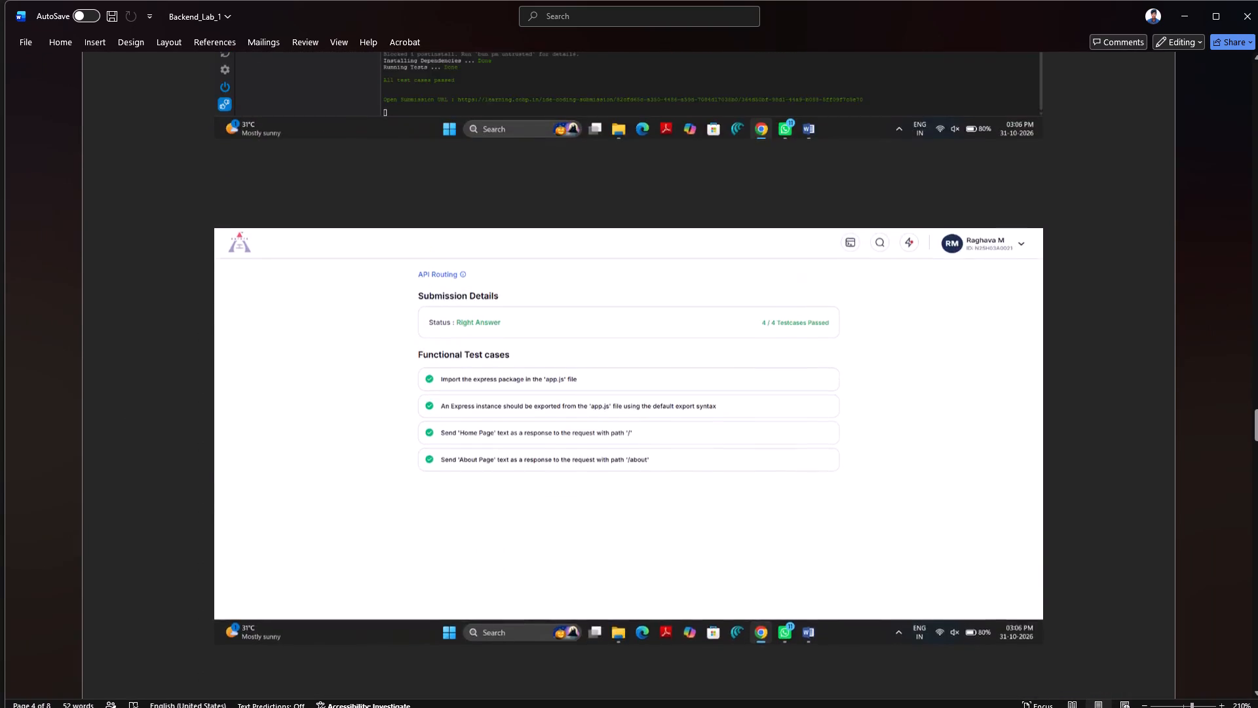
pyautogui.scroll(1, 904, 254)
pyautogui.rightClick(708, 242)
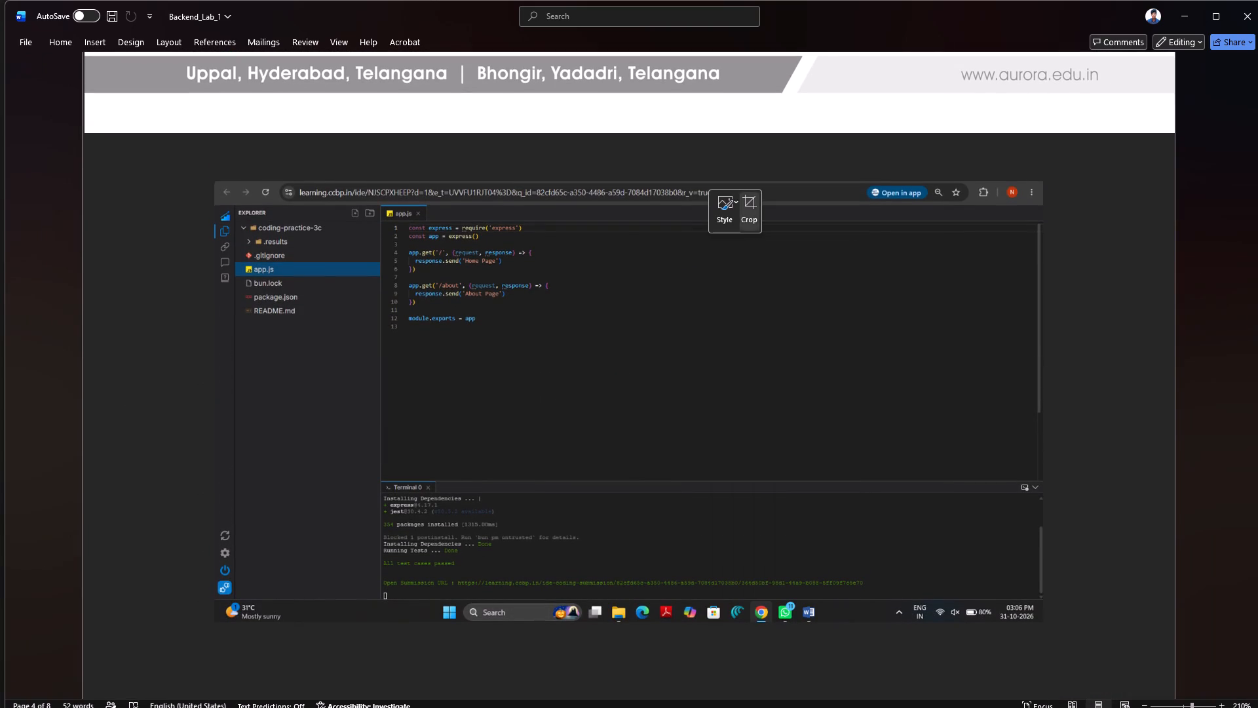
pyautogui.click(751, 193)
pyautogui.moveTo(630, 182); pyautogui.dragTo(631, 192)
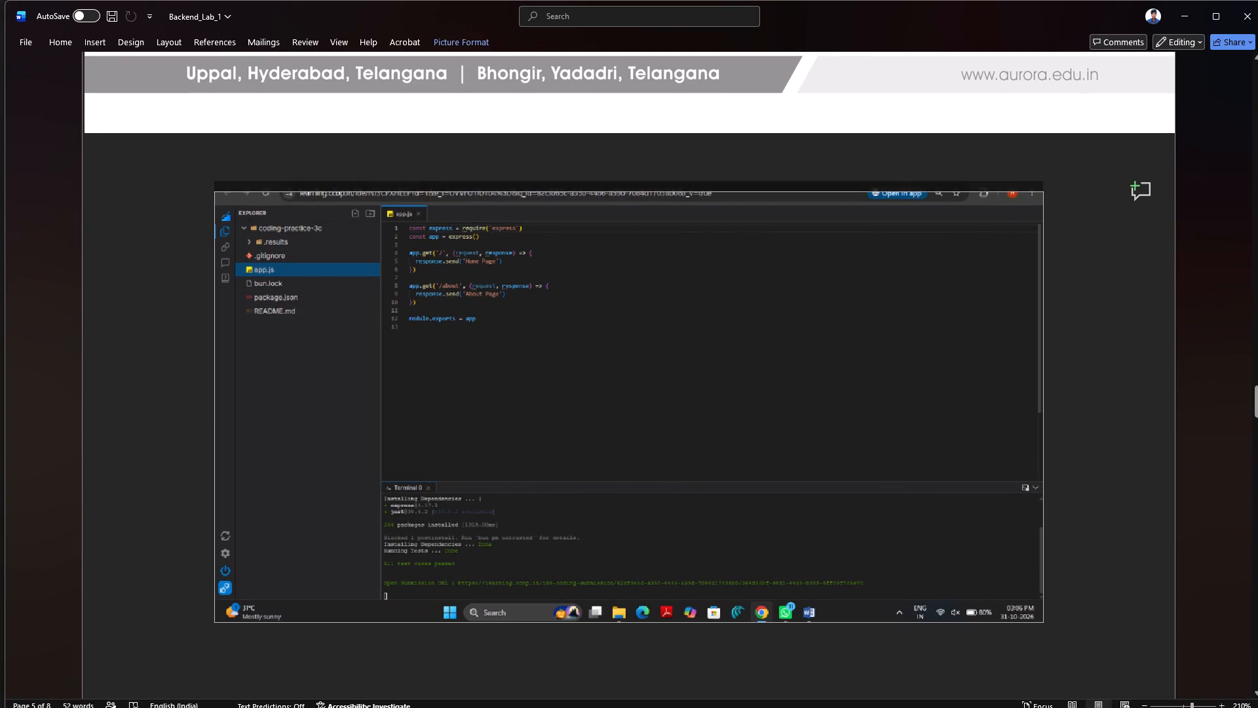
pyautogui.moveTo(631, 192); pyautogui.dragTo(631, 204)
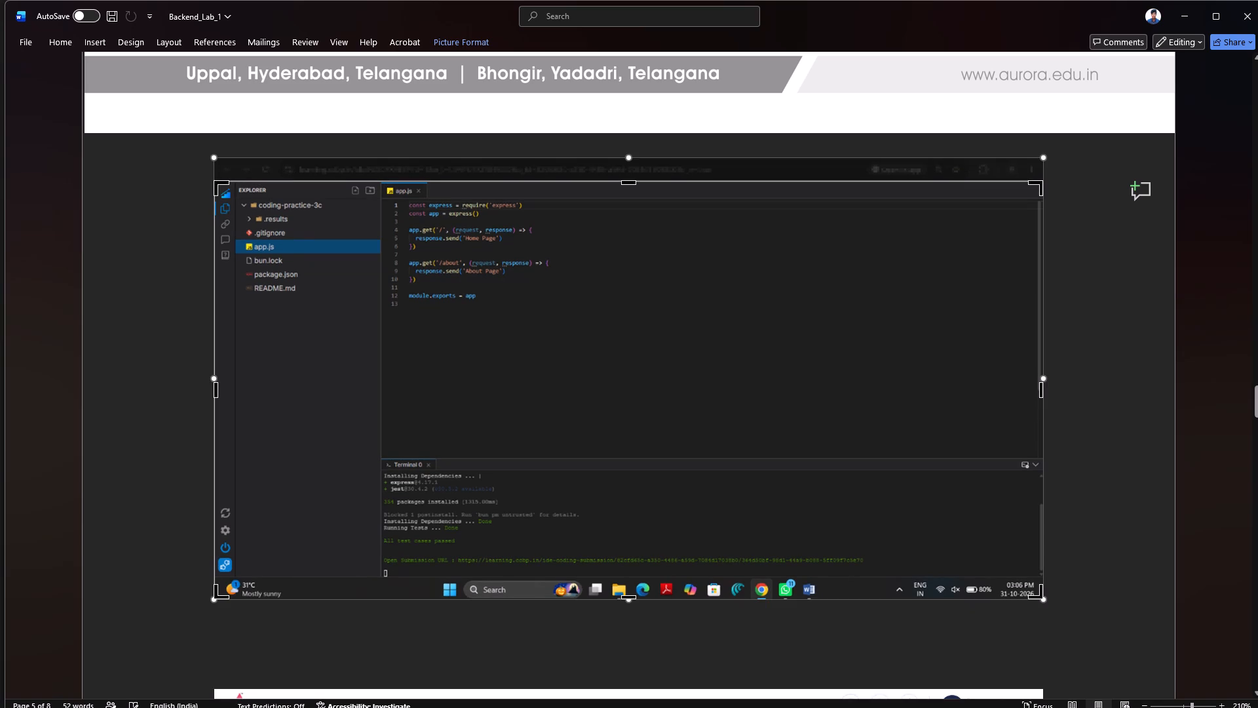
pyautogui.press('Return')
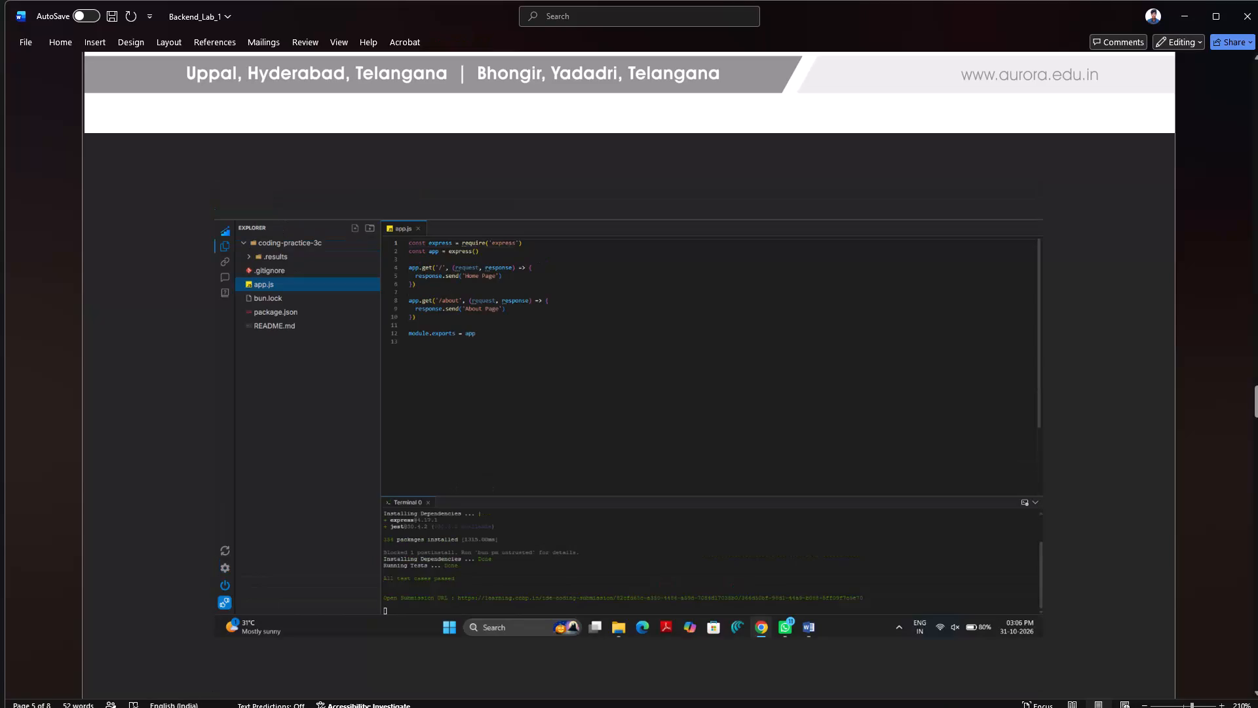
# Crop the thin strip off the top edge of the Today's Date submission screenshot on page 4.
pyautogui.scroll(-1, 764, 216)
pyautogui.scroll(1, 764, 216)
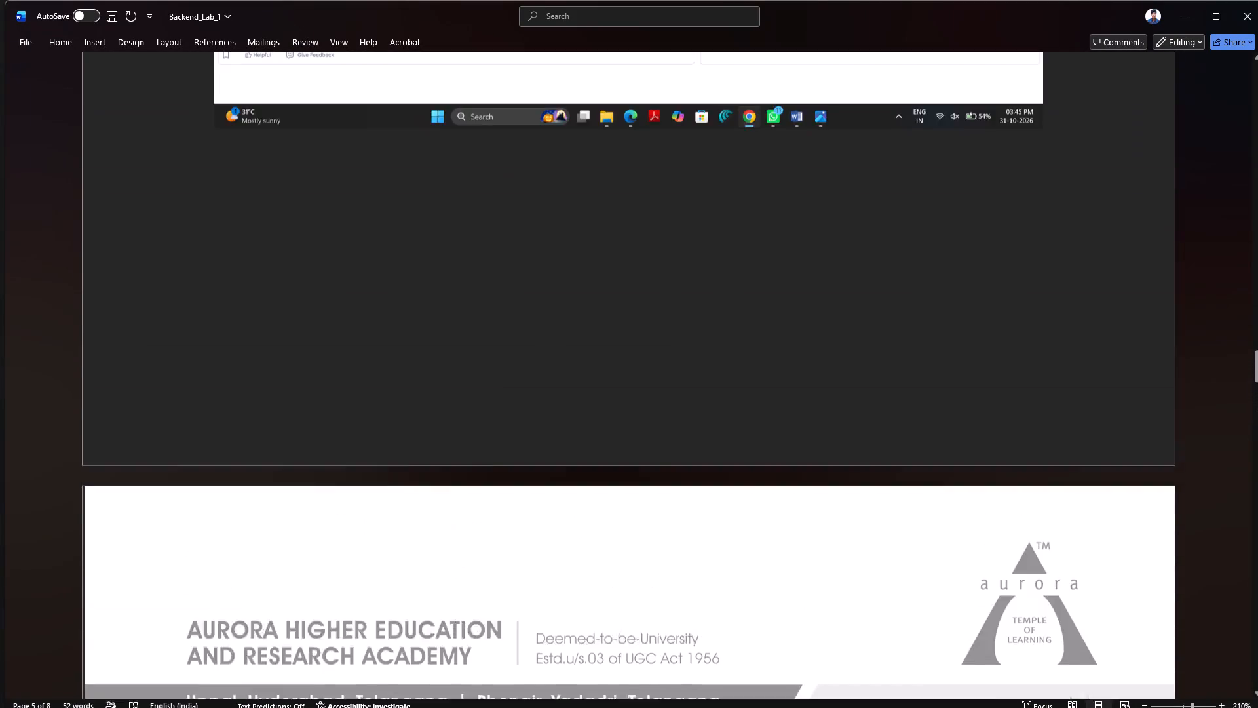
pyautogui.scroll(2, 764, 218)
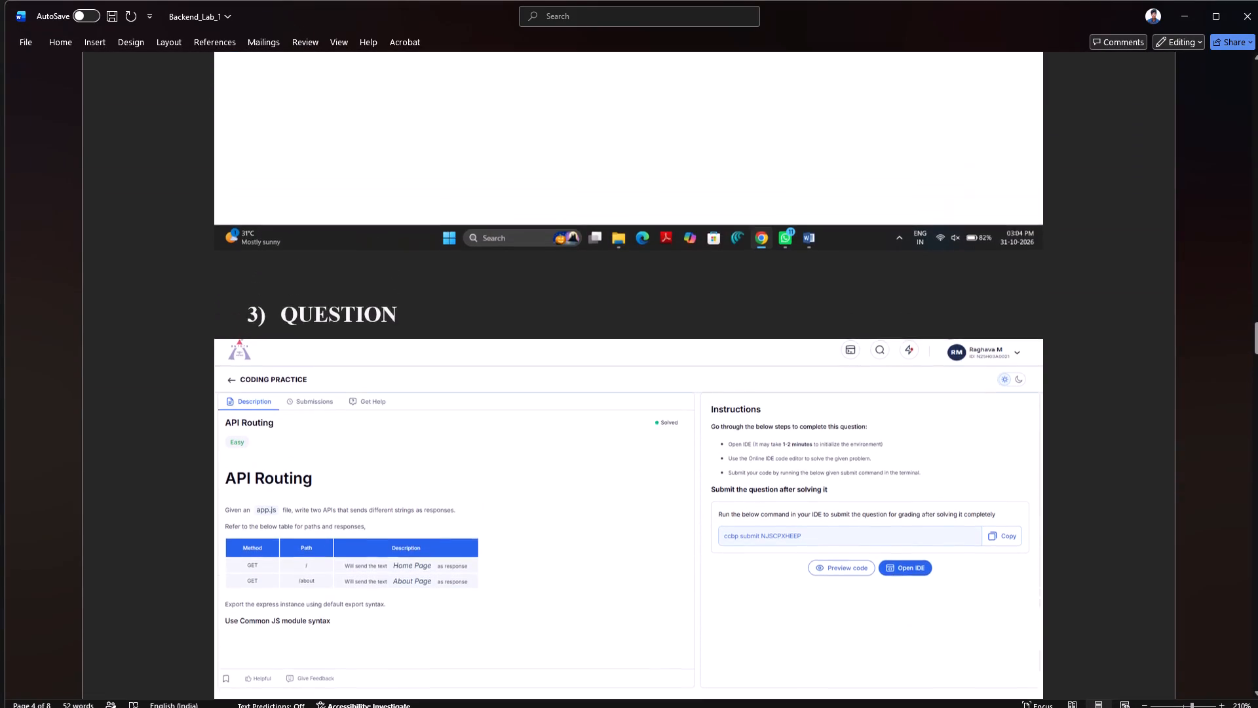
pyautogui.scroll(2, 752, 281)
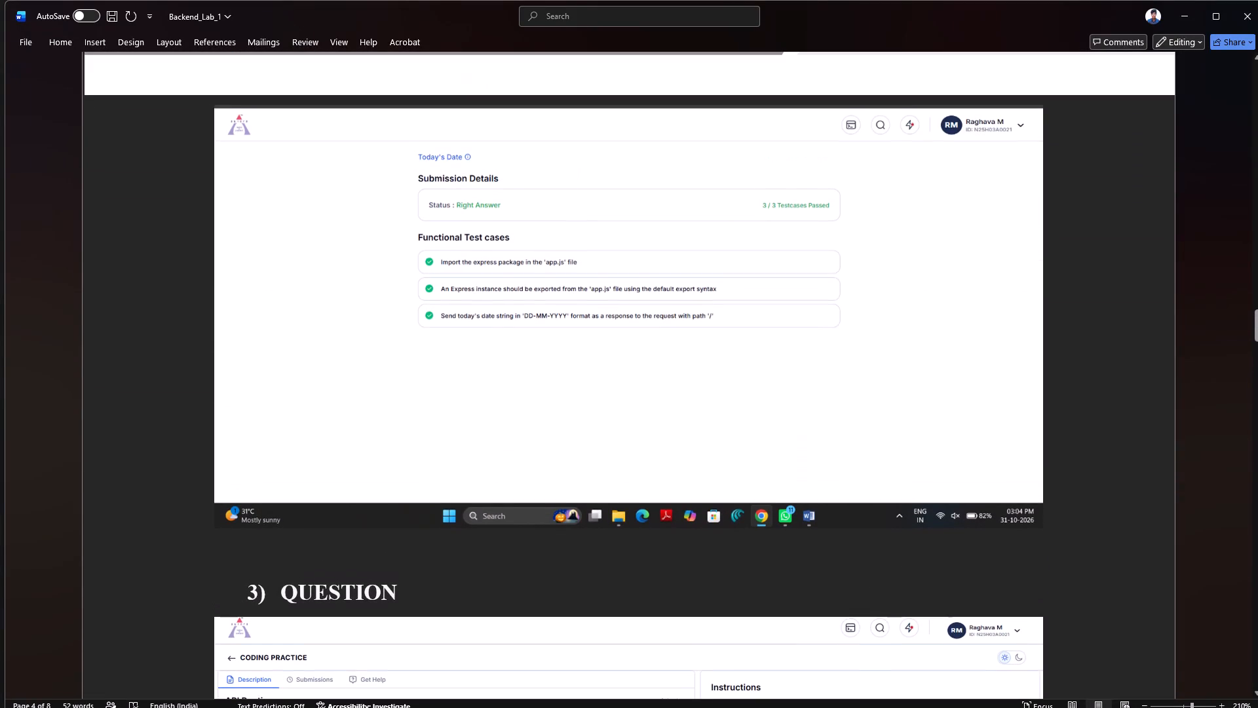
pyautogui.scroll(2, 752, 286)
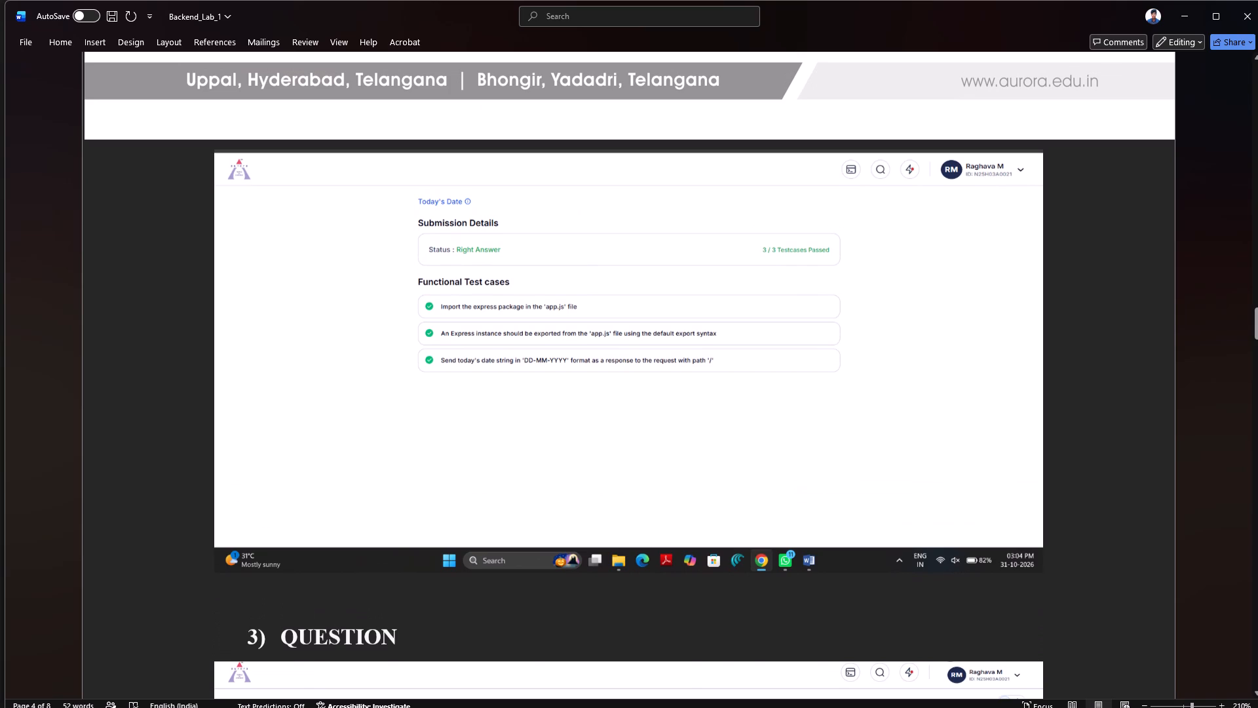
pyautogui.scroll(2, 752, 288)
pyautogui.scroll(1, 703, 332)
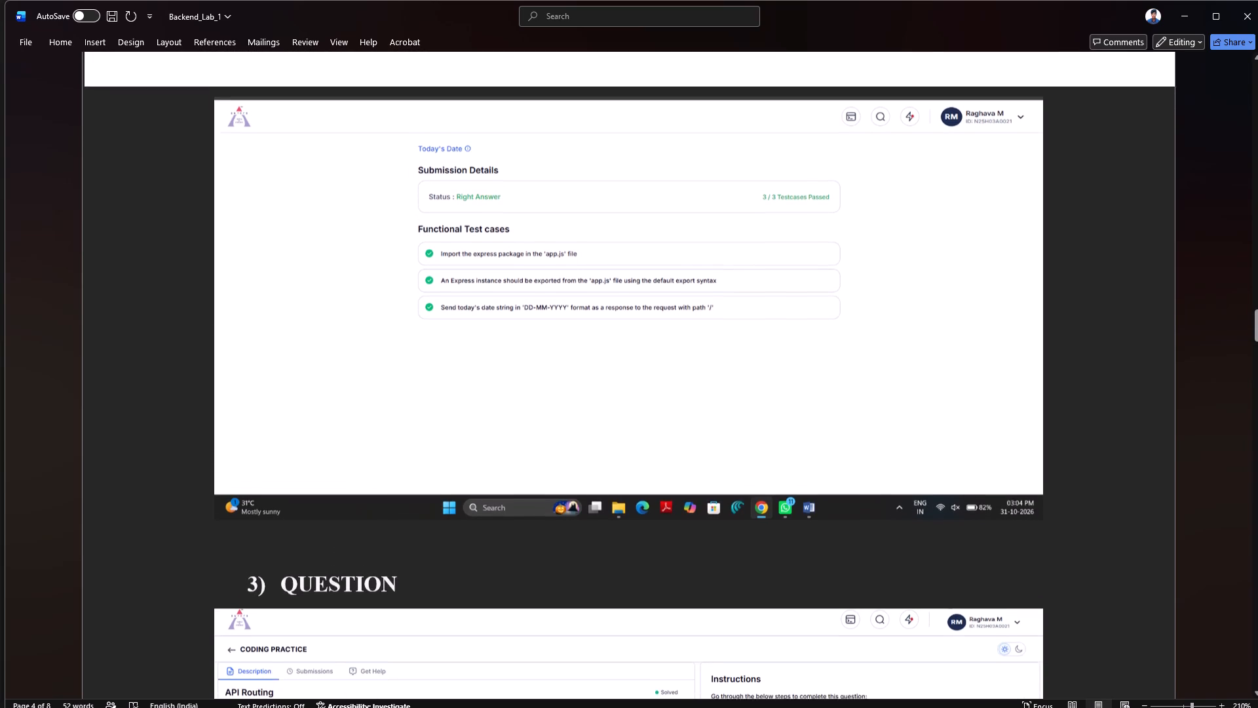
pyautogui.click(493, 659)
pyautogui.rightClick(569, 264)
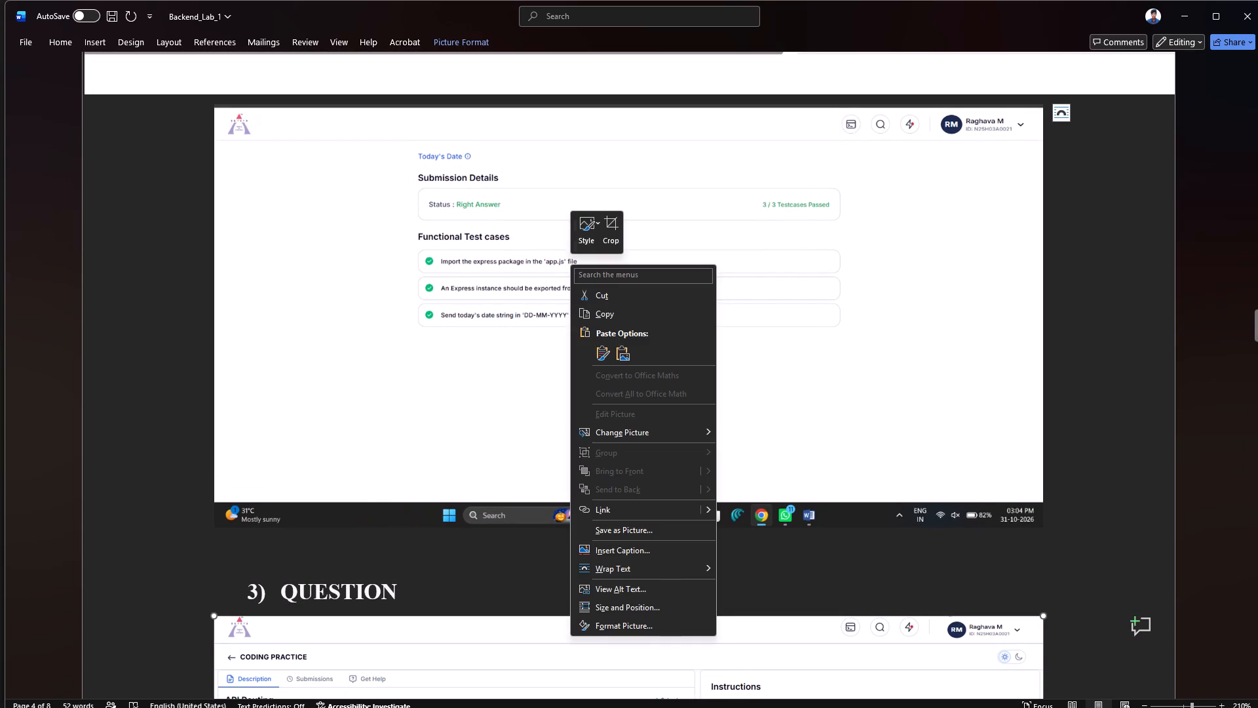
pyautogui.click(605, 232)
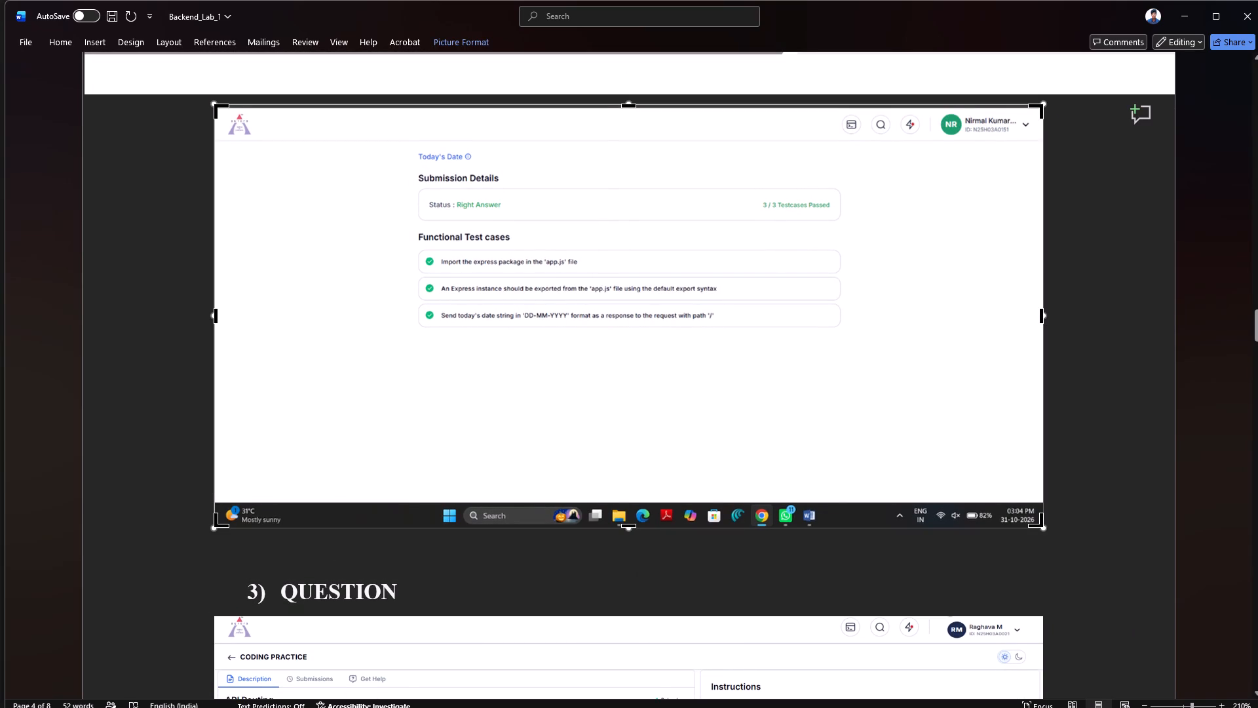
pyautogui.click(625, 109)
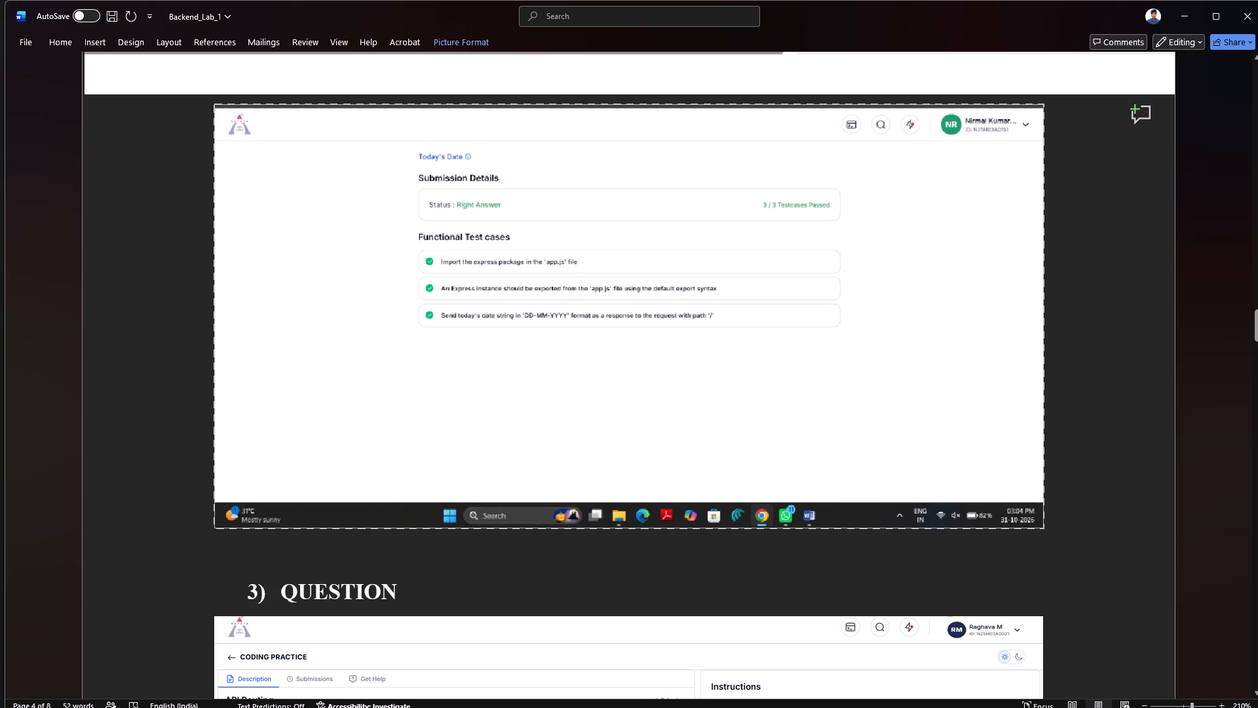
pyautogui.hotkey('ctrl', 'z')
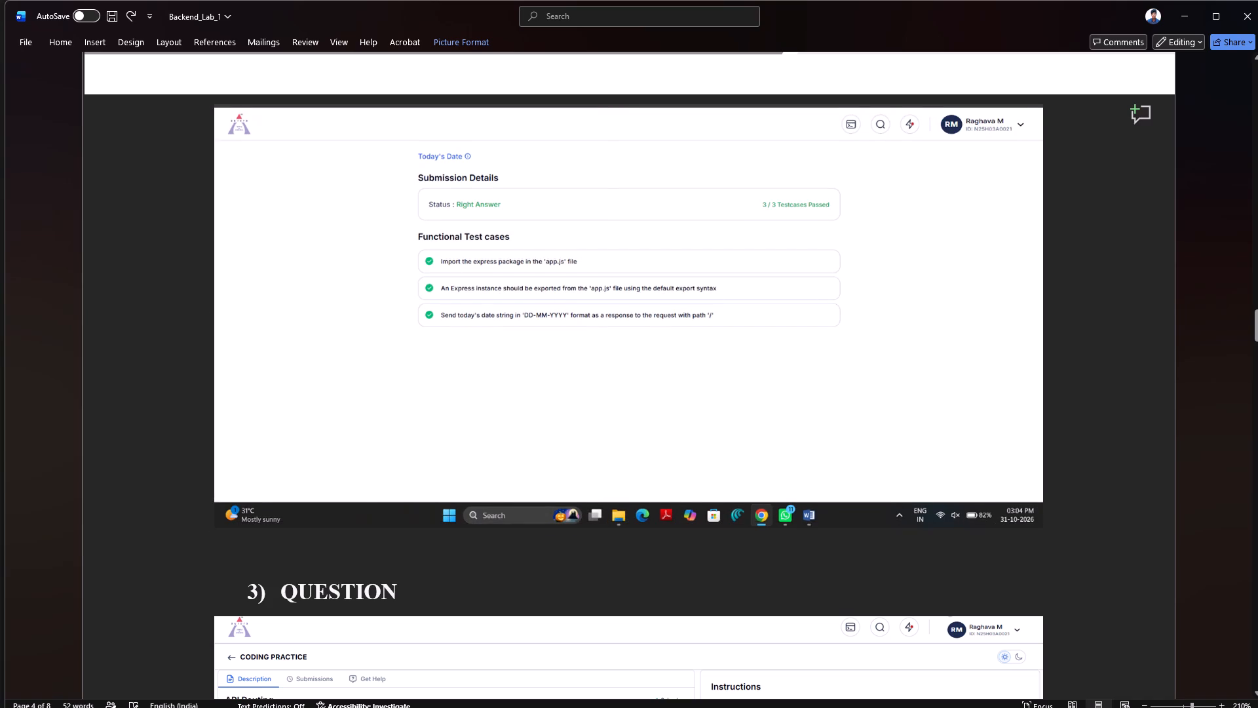
pyautogui.moveTo(630, 105); pyautogui.dragTo(630, 111)
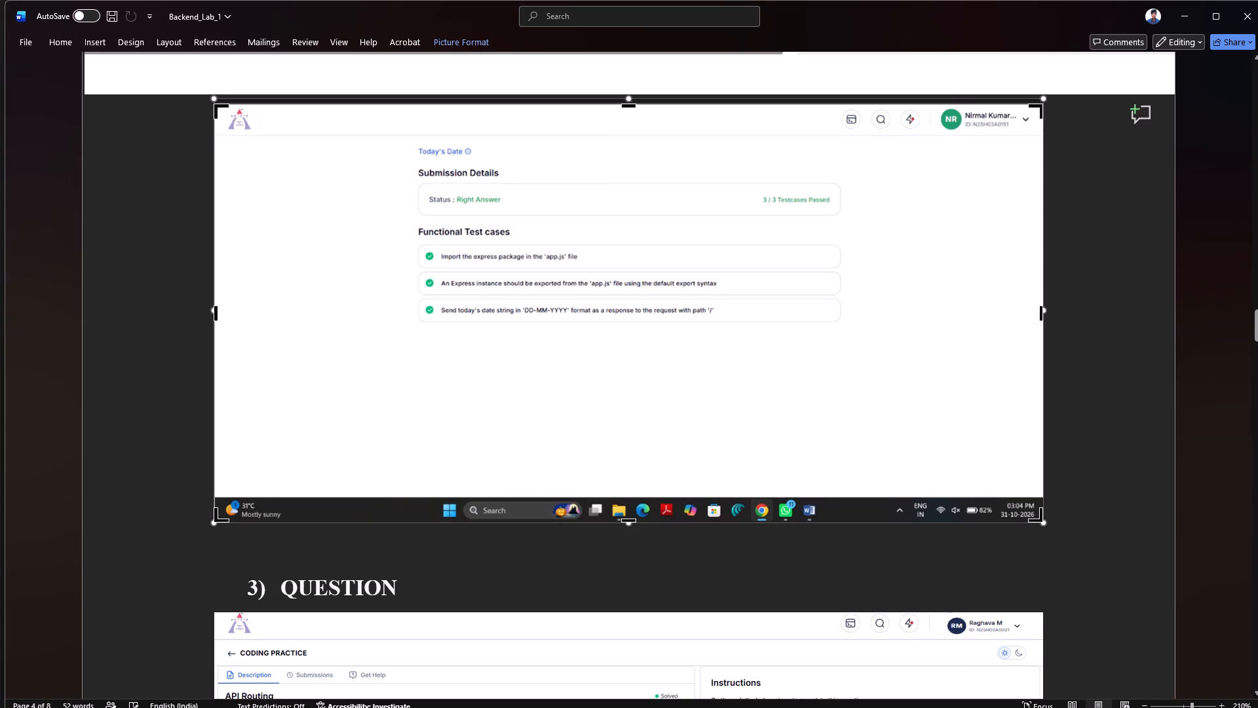
pyautogui.press('Return')
# Move the replacement RM profile badge down over the old NR badge in the Today's Date submission screenshot's header.
pyautogui.moveTo(1006, 125); pyautogui.dragTo(1008, 136)
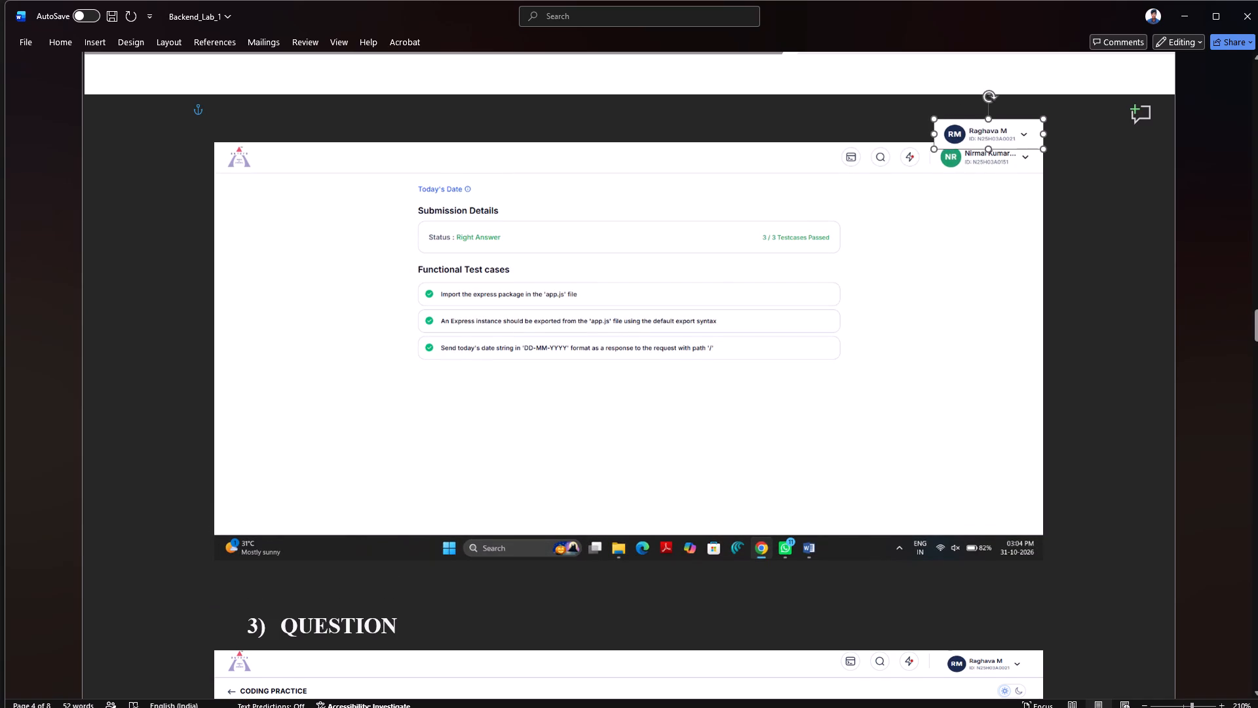
pyautogui.moveTo(1008, 136); pyautogui.dragTo(1008, 159)
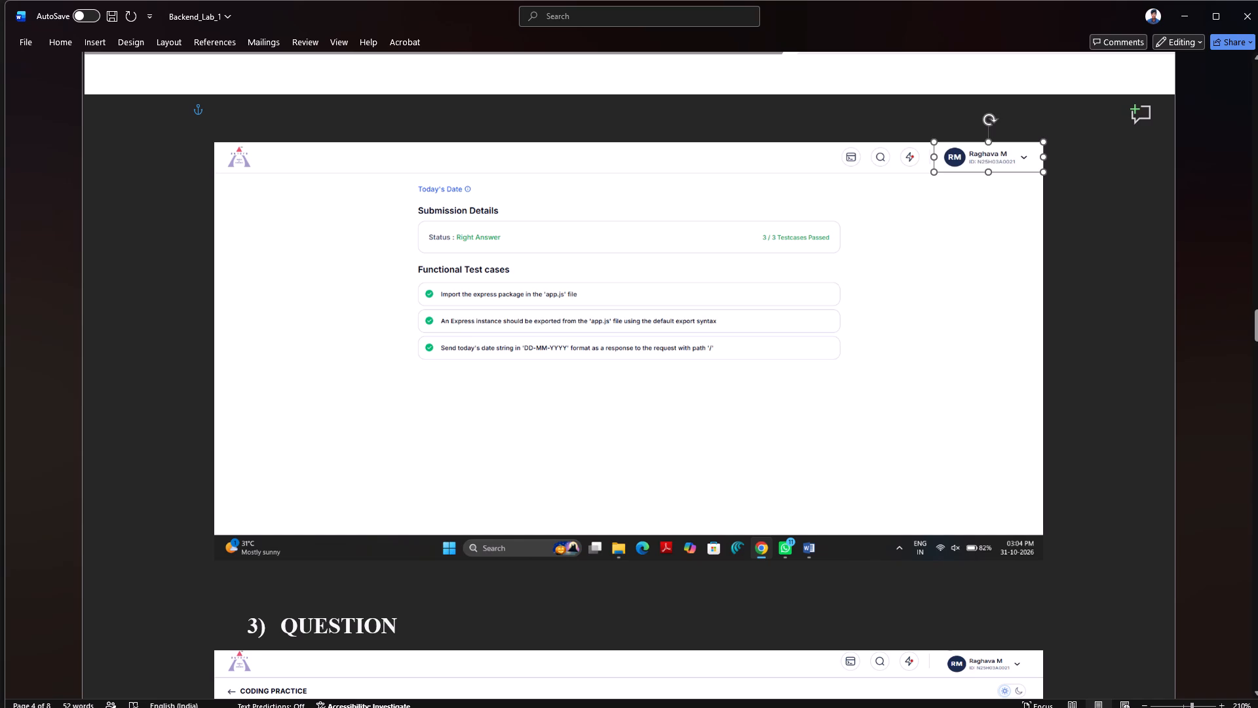
pyautogui.moveTo(1008, 159); pyautogui.dragTo(1008, 159)
pyautogui.click(1102, 187)
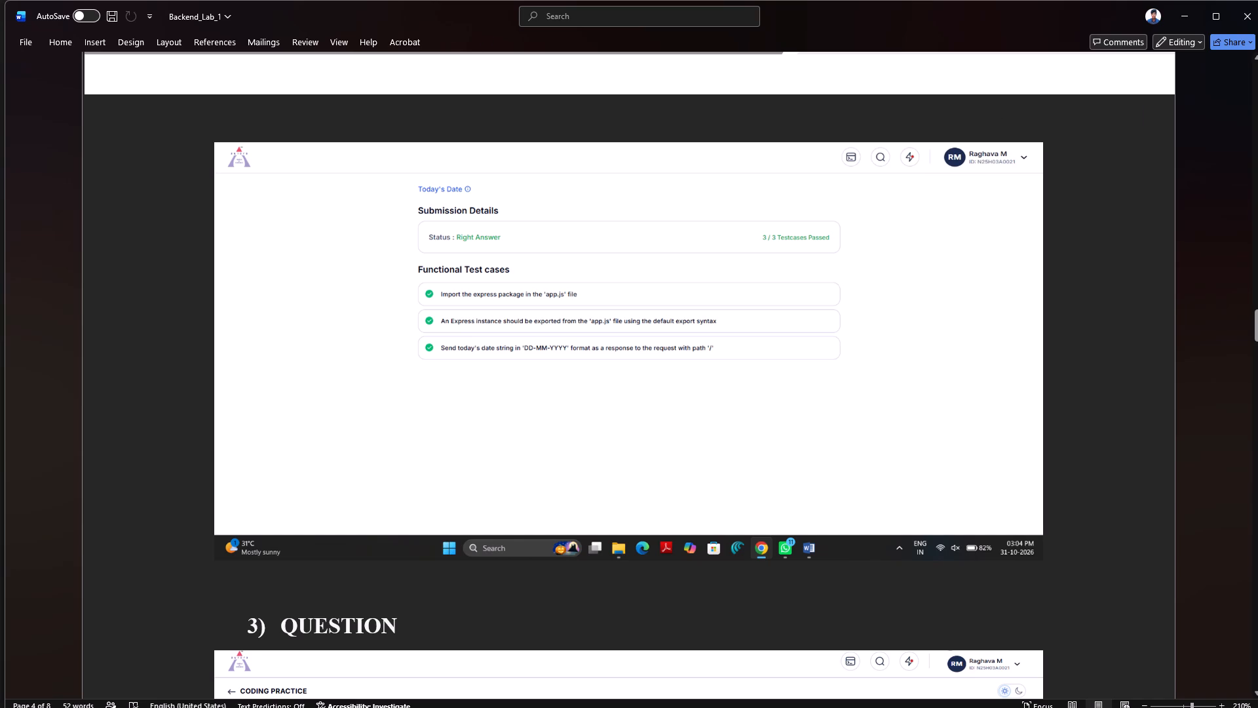
# Crop the browser address bar off the top of the Today's Date code screenshot on page 3.
pyautogui.scroll(1, 1021, 161)
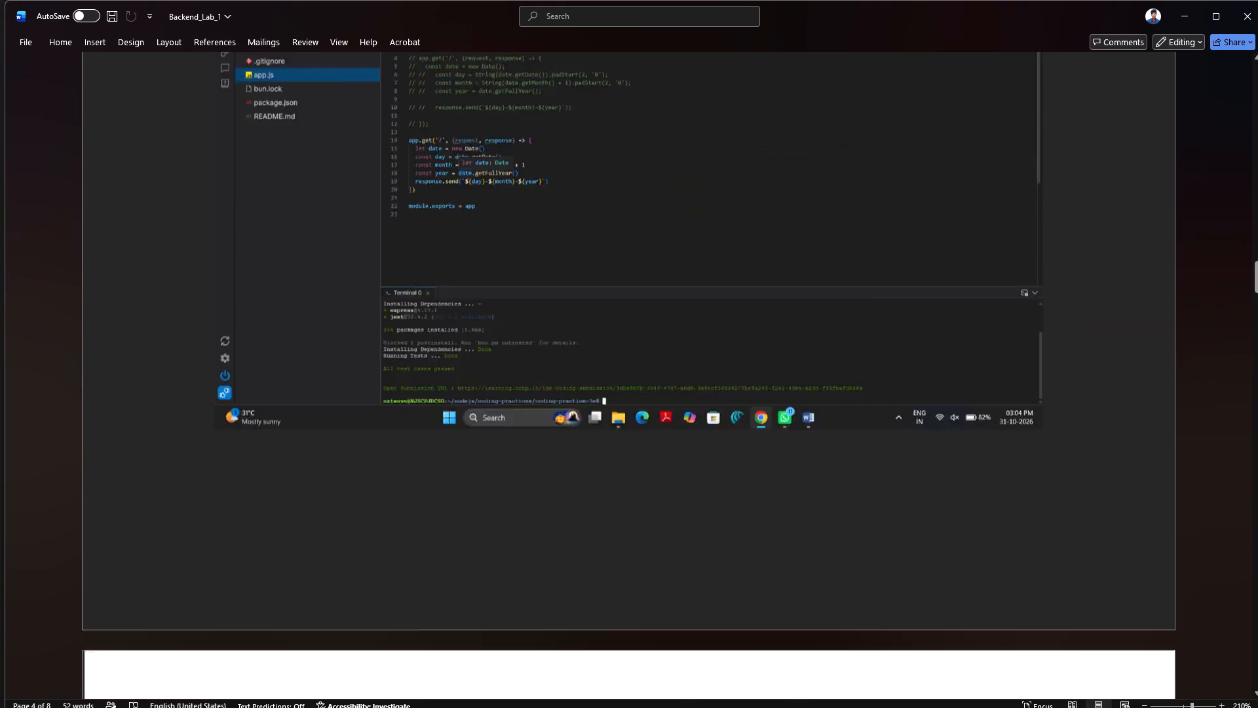
pyautogui.scroll(1, 999, 166)
pyautogui.rightClick(865, 397)
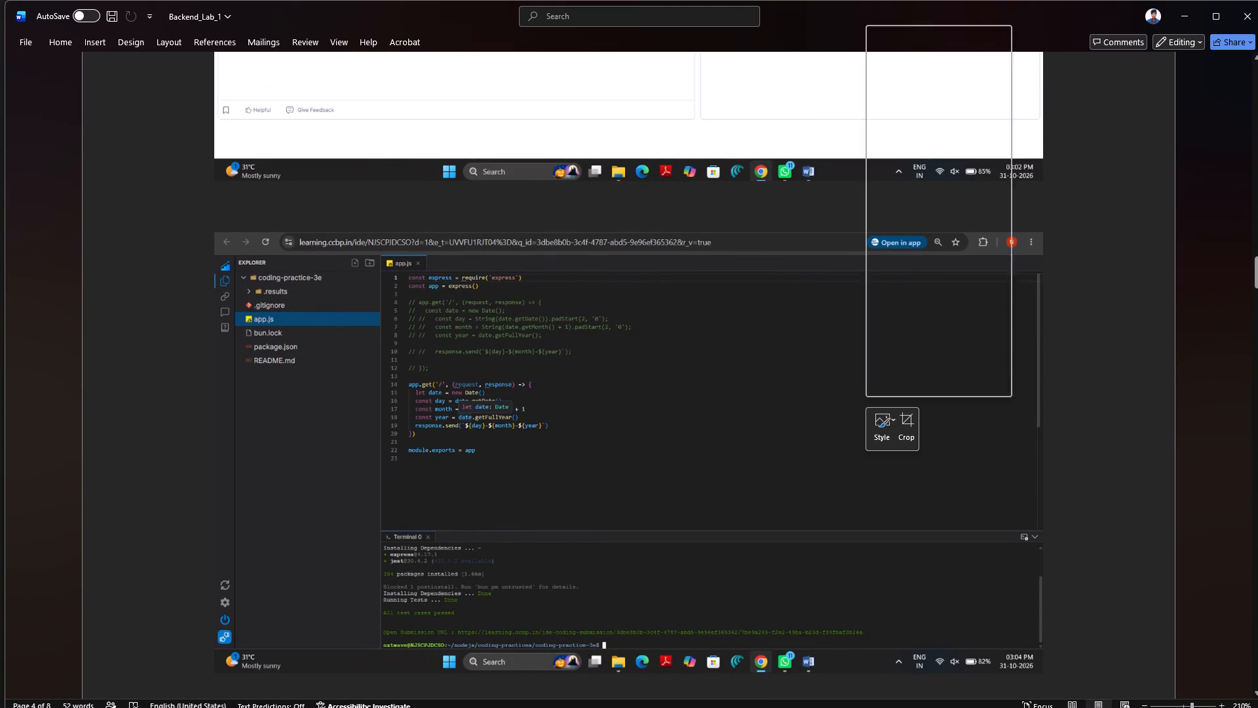
pyautogui.click(905, 430)
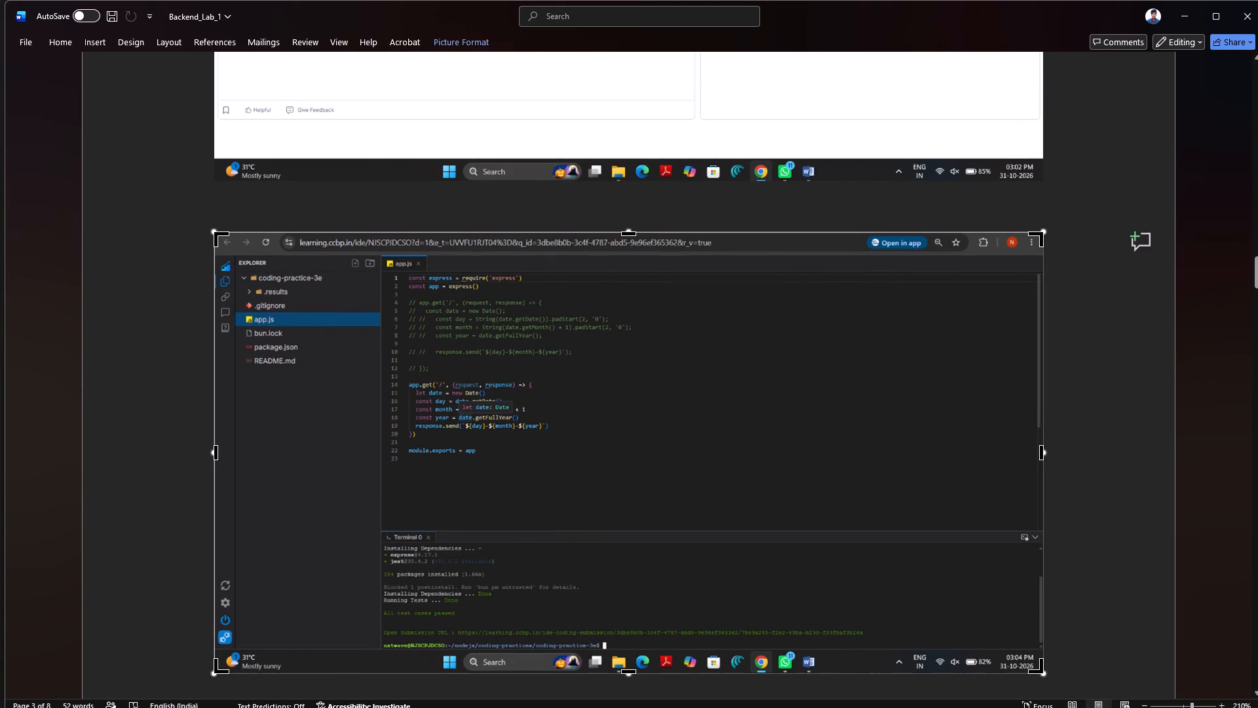
pyautogui.moveTo(628, 233); pyautogui.dragTo(630, 254)
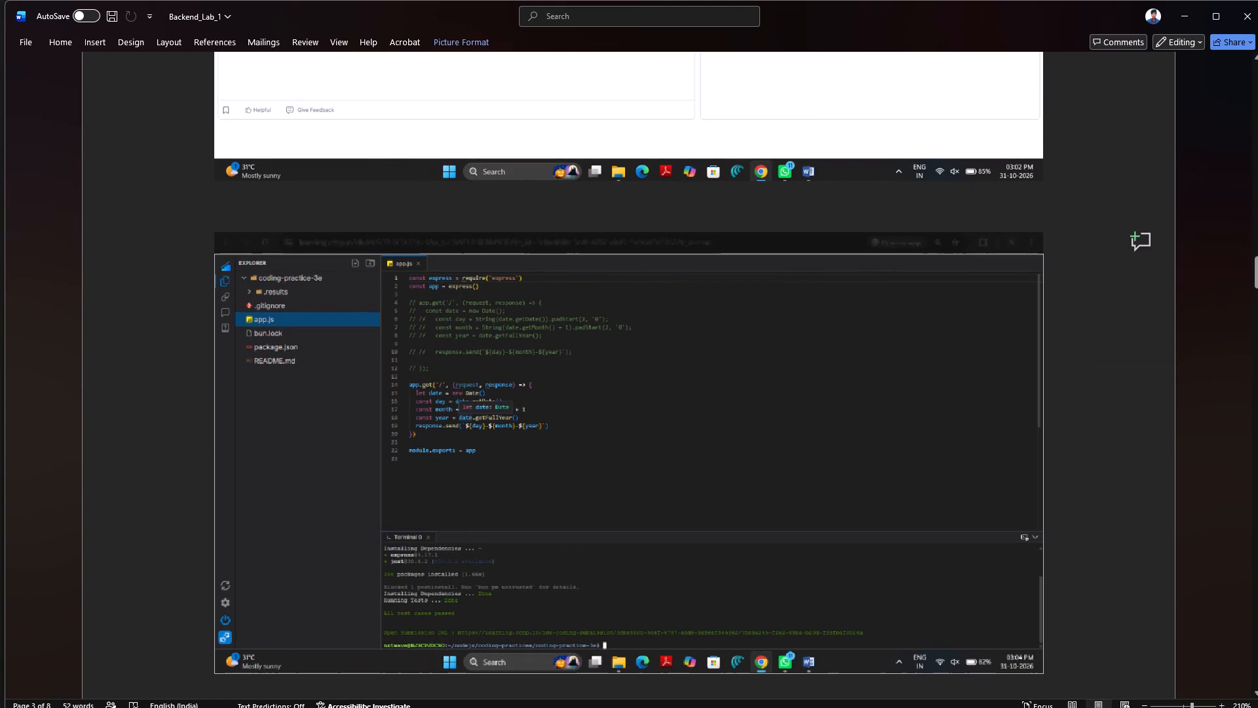
pyautogui.moveTo(630, 254); pyautogui.dragTo(632, 256)
pyautogui.press('Return')
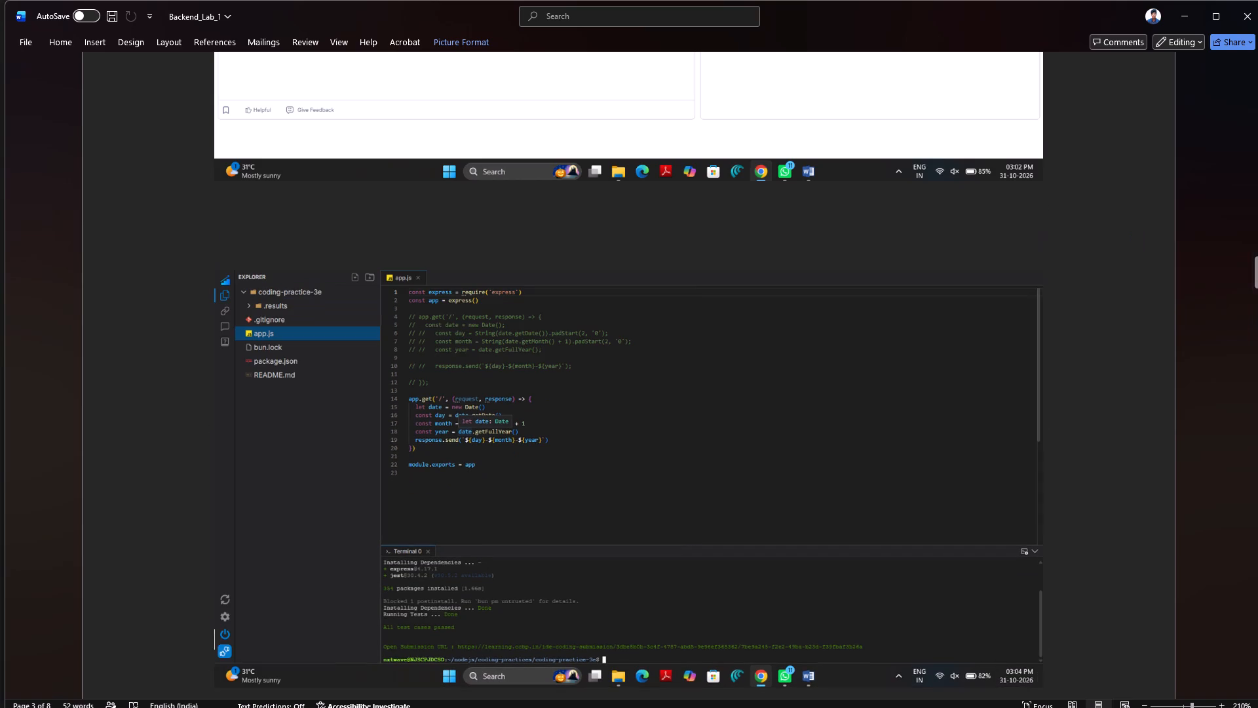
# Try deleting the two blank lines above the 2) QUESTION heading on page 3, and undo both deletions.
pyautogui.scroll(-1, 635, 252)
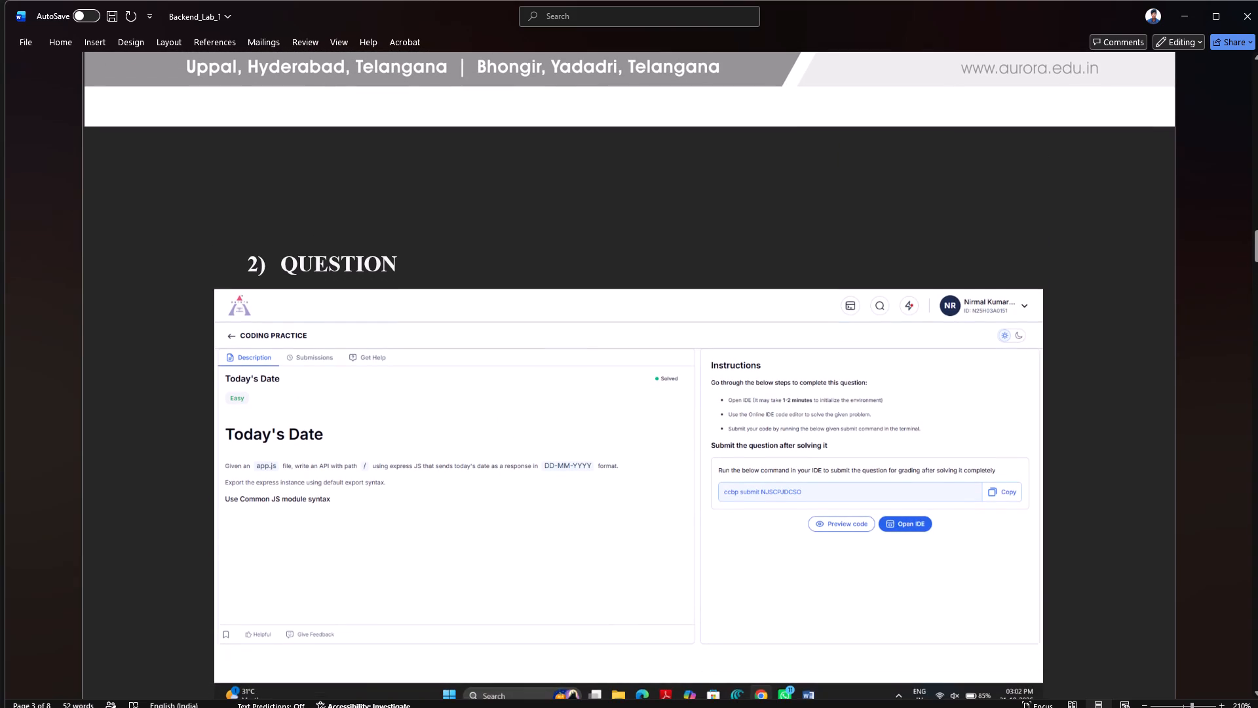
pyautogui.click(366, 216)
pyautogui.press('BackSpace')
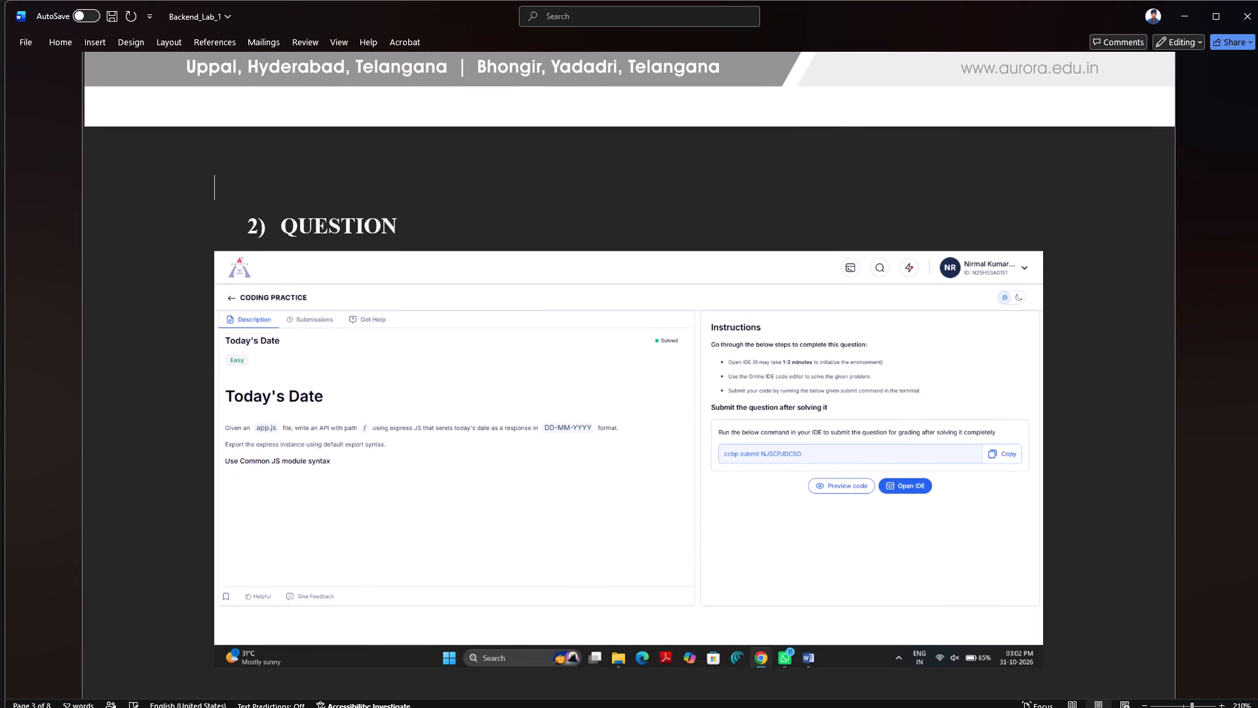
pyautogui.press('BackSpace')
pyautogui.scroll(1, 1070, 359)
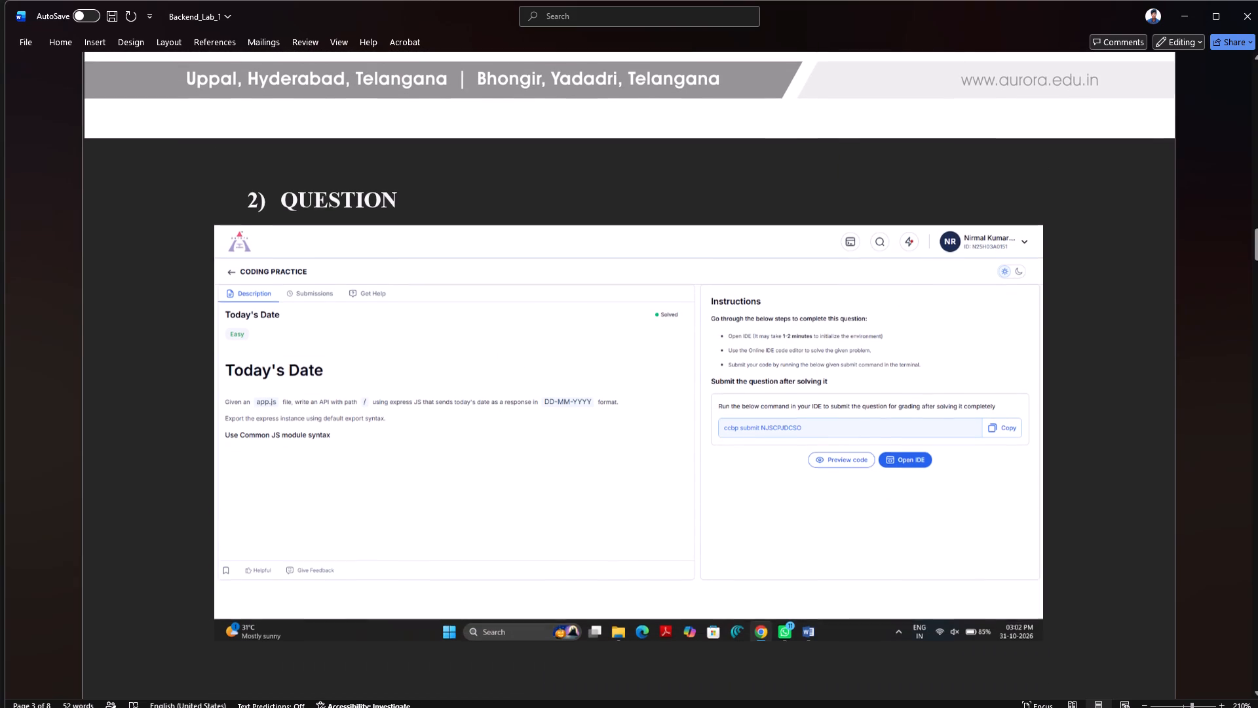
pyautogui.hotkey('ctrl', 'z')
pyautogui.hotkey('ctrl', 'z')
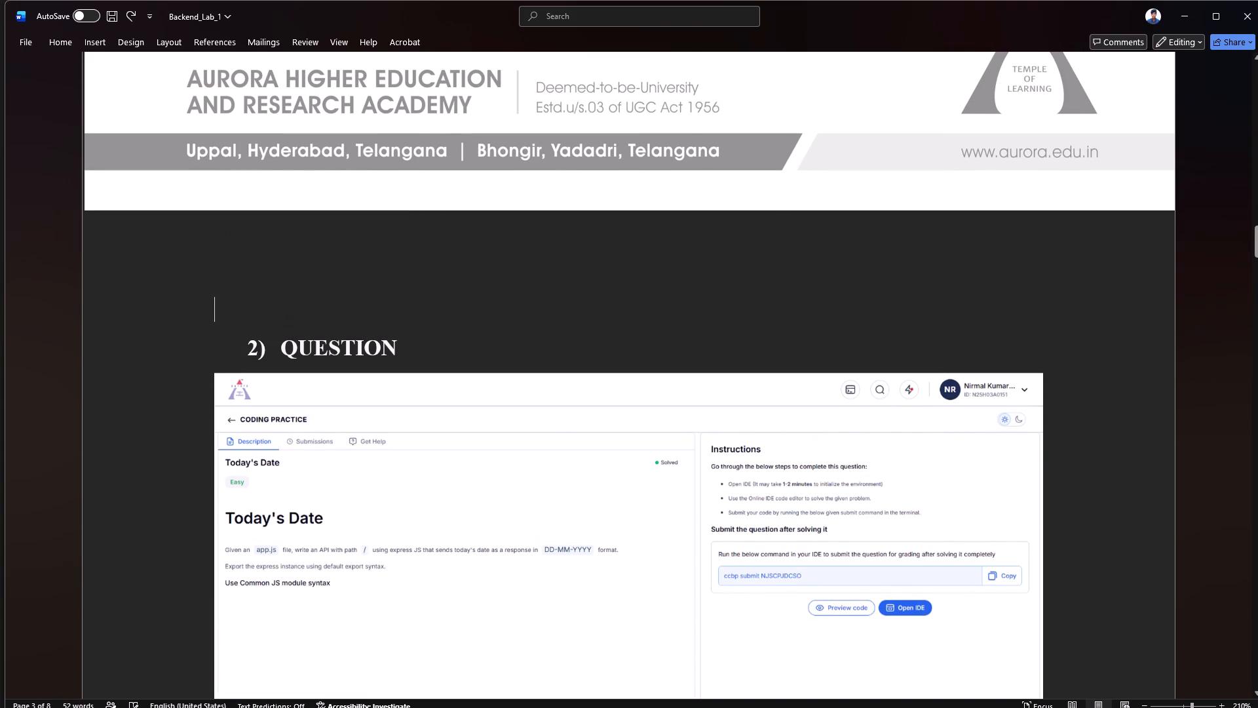
# Delete the blank lines above the 2) QUESTION heading on page 3.
pyautogui.press('BackSpace')
pyautogui.press('BackSpace')
pyautogui.press('BackSpace')
pyautogui.press('BackSpace')
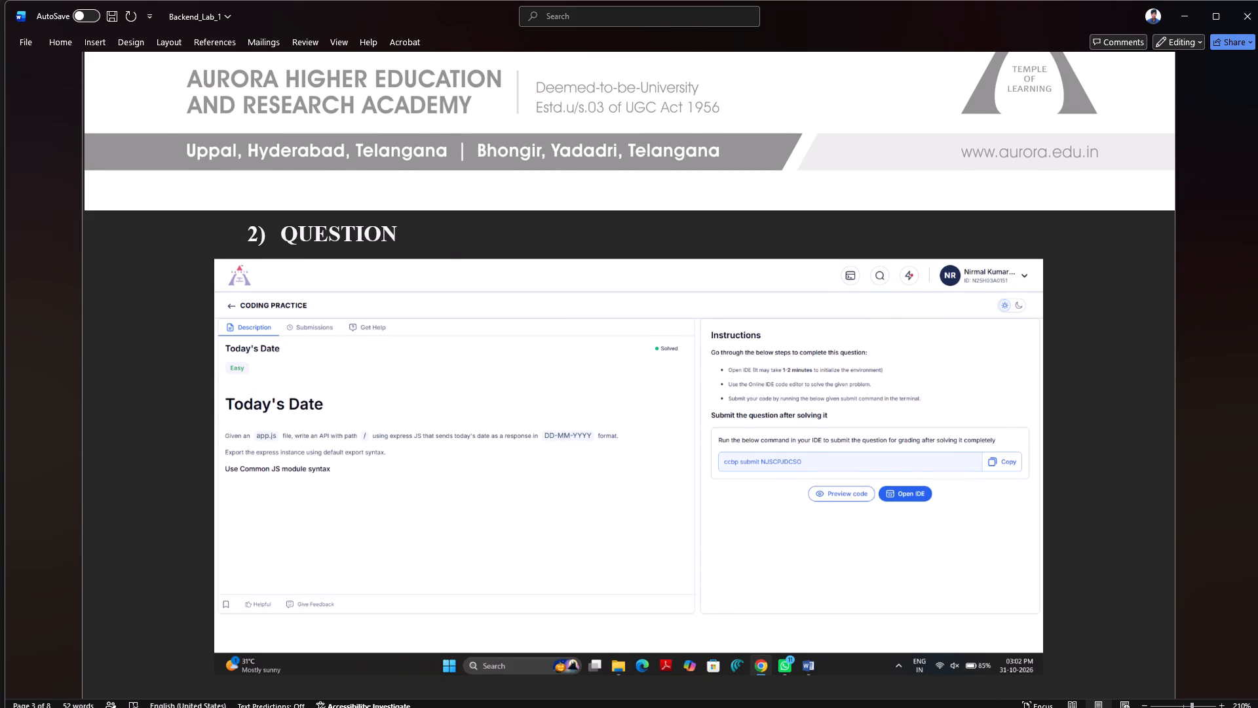
# Paste the replacement RM profile badge and place it over the old NR badge in the Today's Date question screenshot's header.
pyautogui.press('super+v')
pyautogui.click(369, 334)
pyautogui.hotkey('ctrl', 'v')
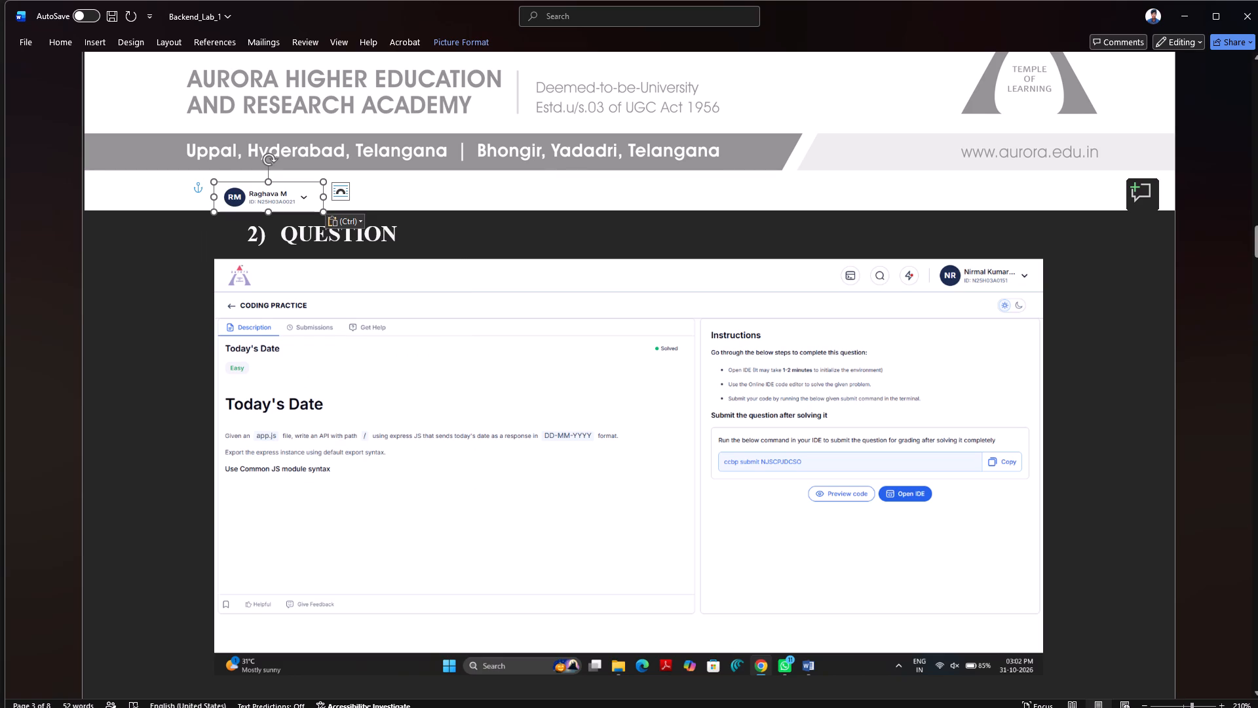
pyautogui.moveTo(276, 191); pyautogui.dragTo(937, 275)
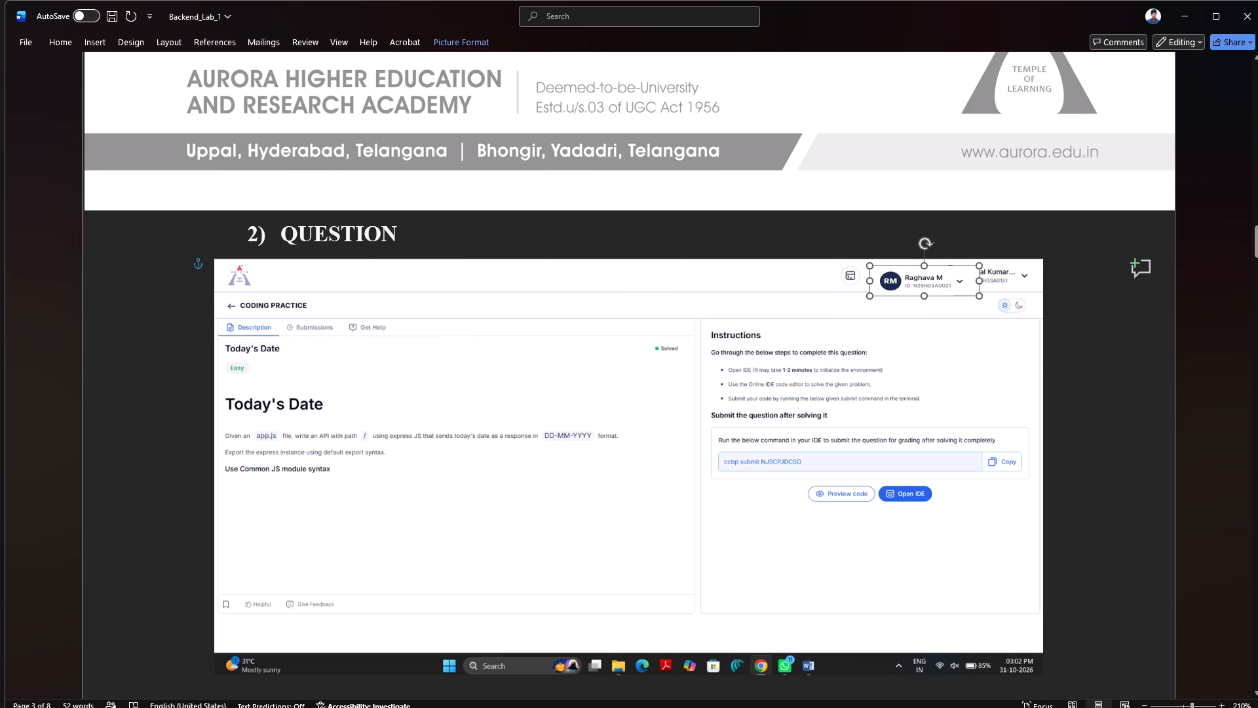
pyautogui.moveTo(937, 275); pyautogui.dragTo(994, 268)
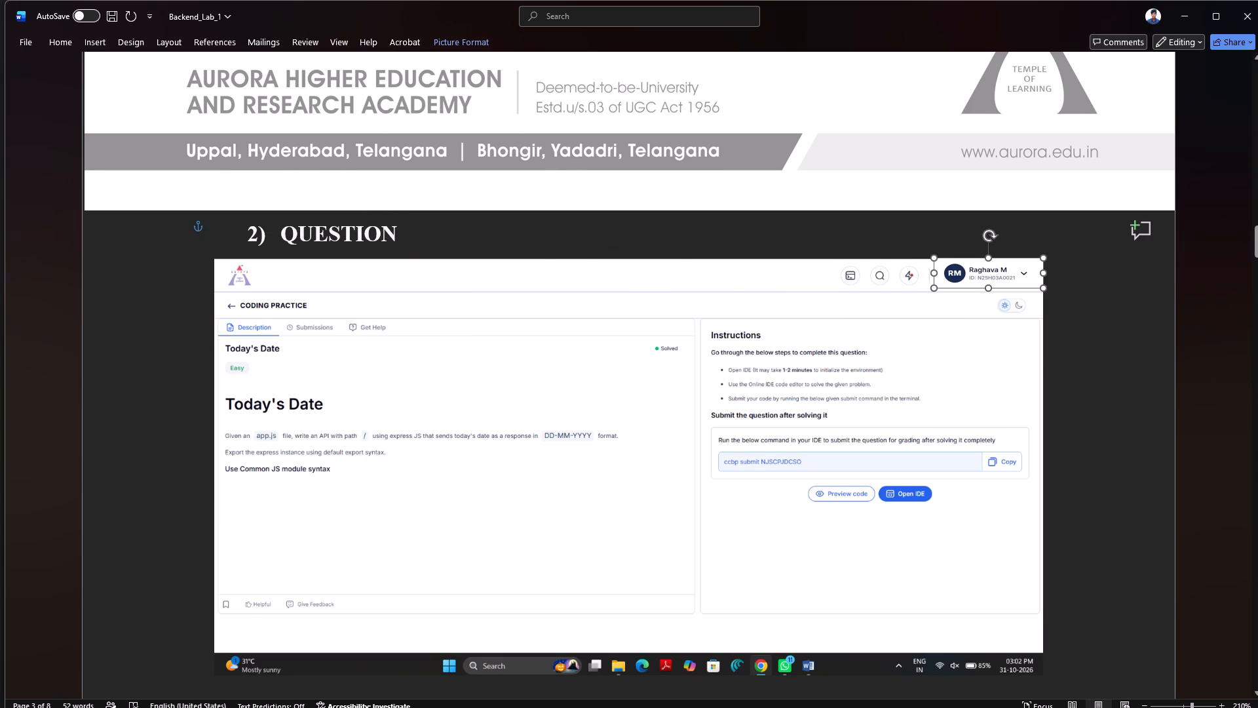
pyautogui.moveTo(994, 268); pyautogui.dragTo(991, 269)
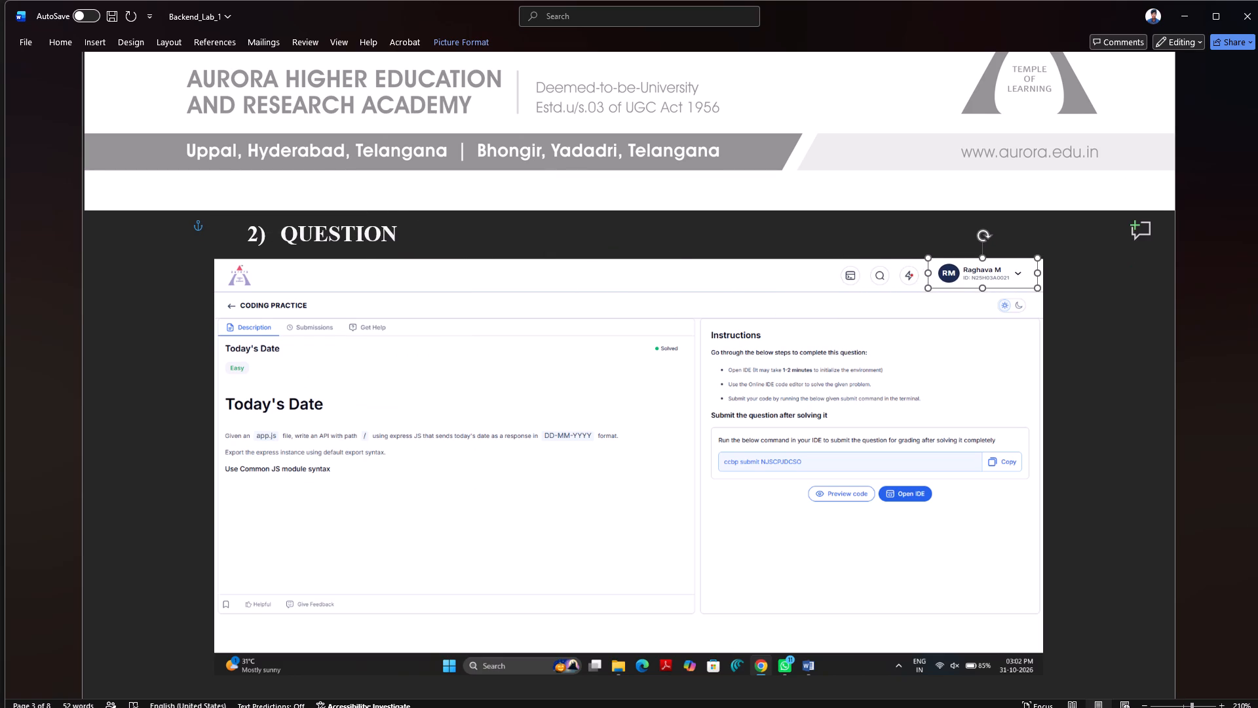
pyautogui.moveTo(991, 269); pyautogui.dragTo(995, 270)
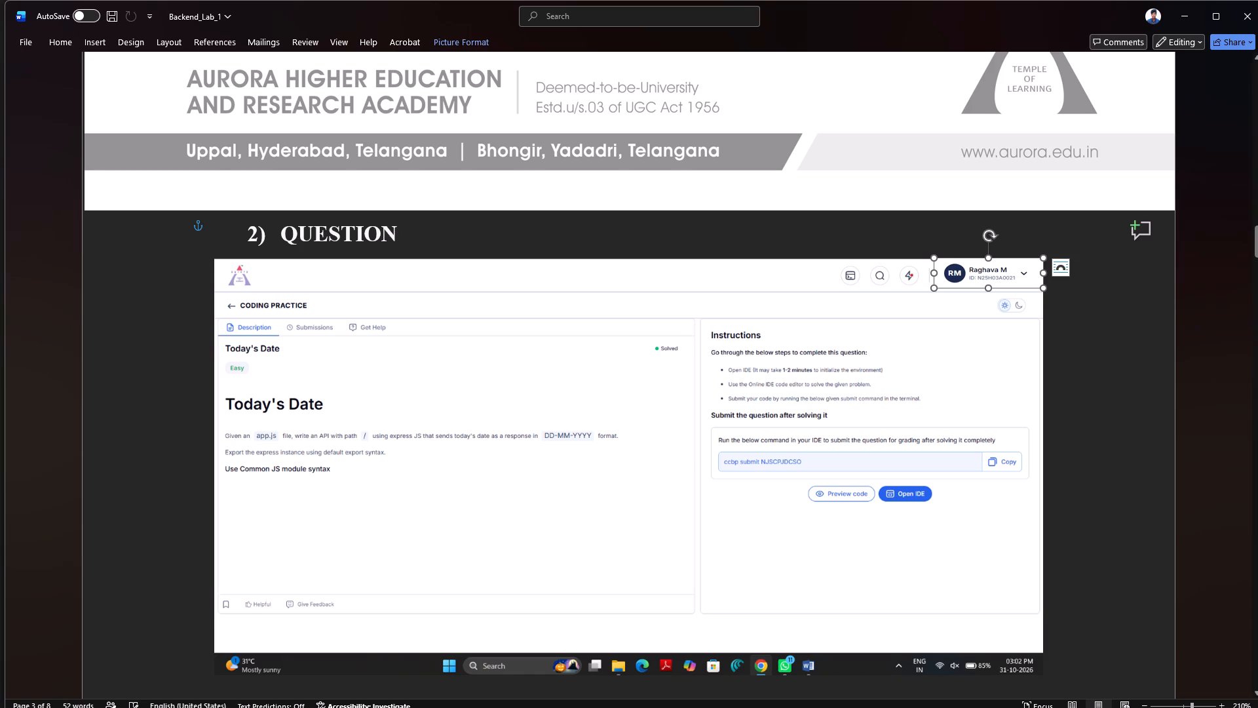
pyautogui.click(1103, 273)
pyautogui.click(1013, 274)
# Fine-tune the RM badge's position in the Today's Date question screenshot so it lines up with the header icons.
pyautogui.keyDown('ctrl'); pyautogui.scroll(14, 994, 262); pyautogui.keyUp('ctrl')
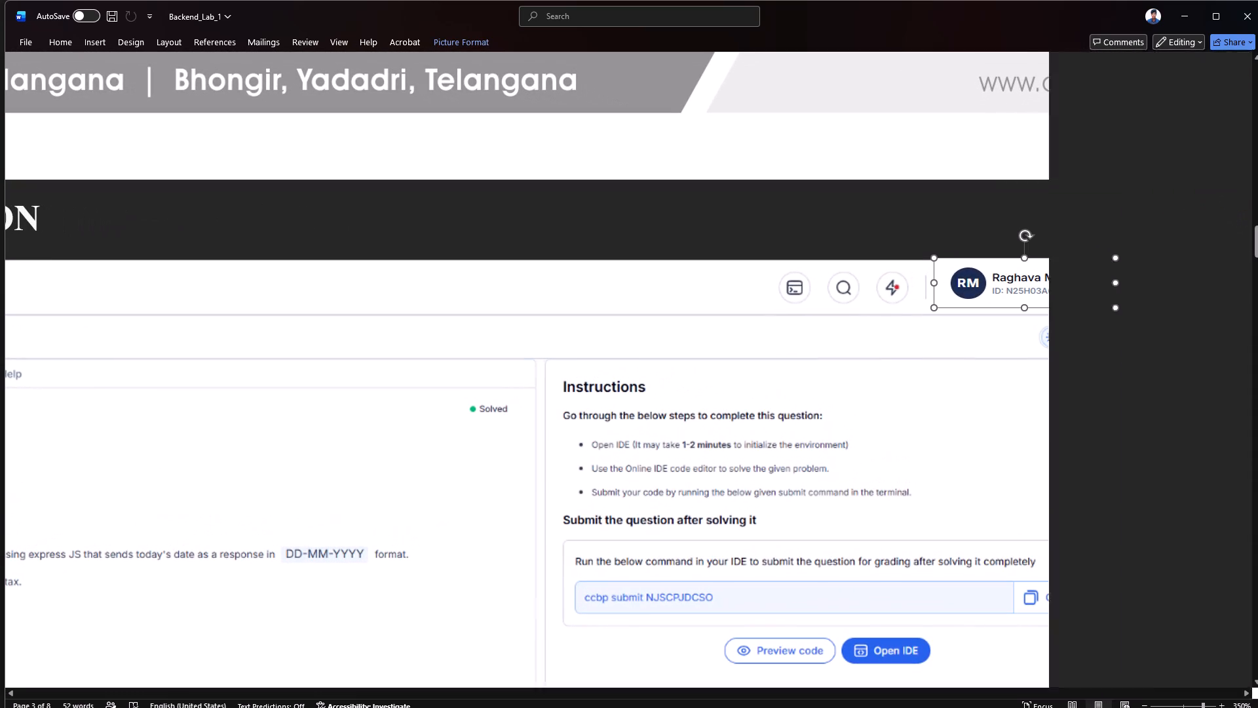
pyautogui.click(987, 216)
pyautogui.moveTo(963, 265); pyautogui.dragTo(962, 266)
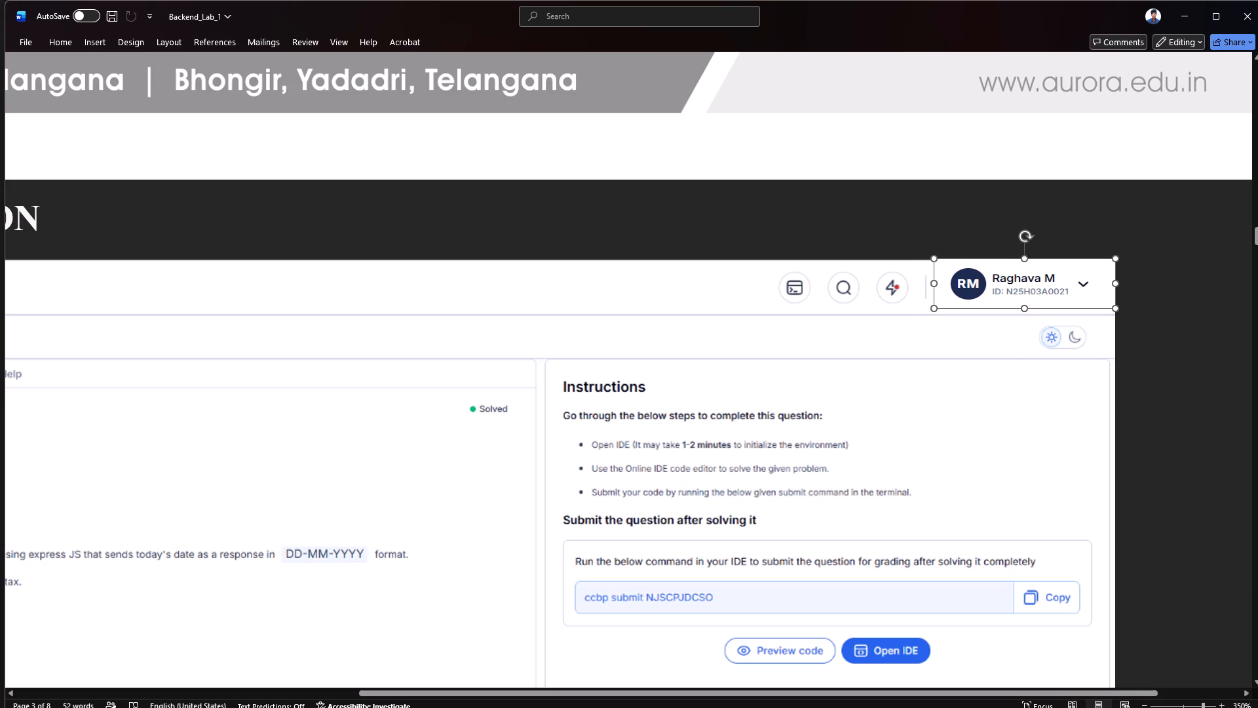
pyautogui.moveTo(962, 266); pyautogui.dragTo(966, 273)
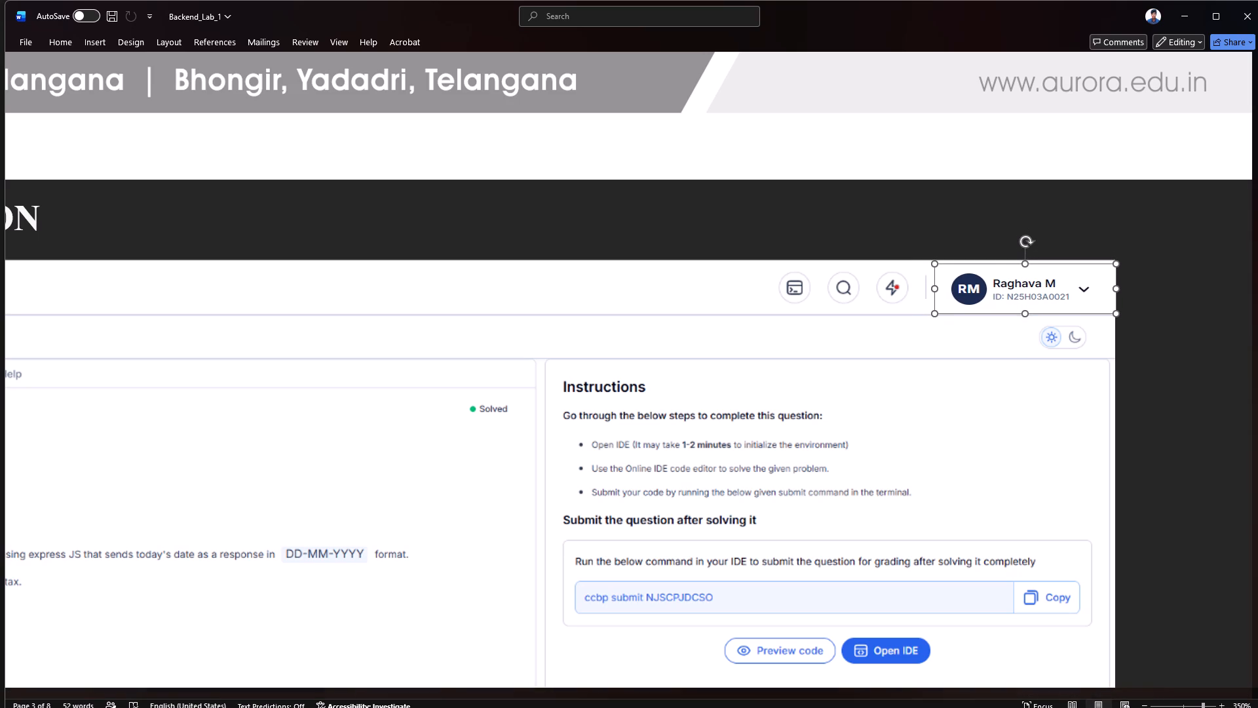
pyautogui.moveTo(966, 273); pyautogui.dragTo(966, 272)
pyautogui.click(988, 294)
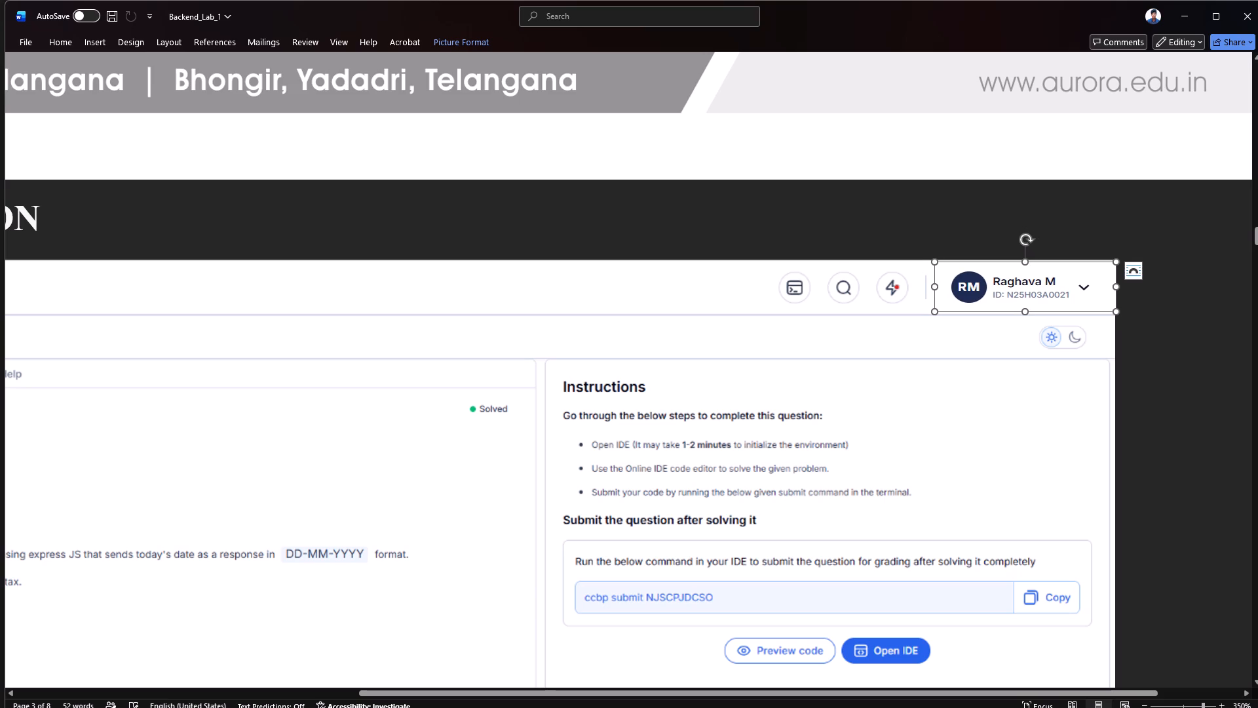
pyautogui.click(974, 186)
# Review the edited pages from the 2) QUESTION section back to the student details table, checking the badges and layout.
pyautogui.hscroll(-1, 974, 186)
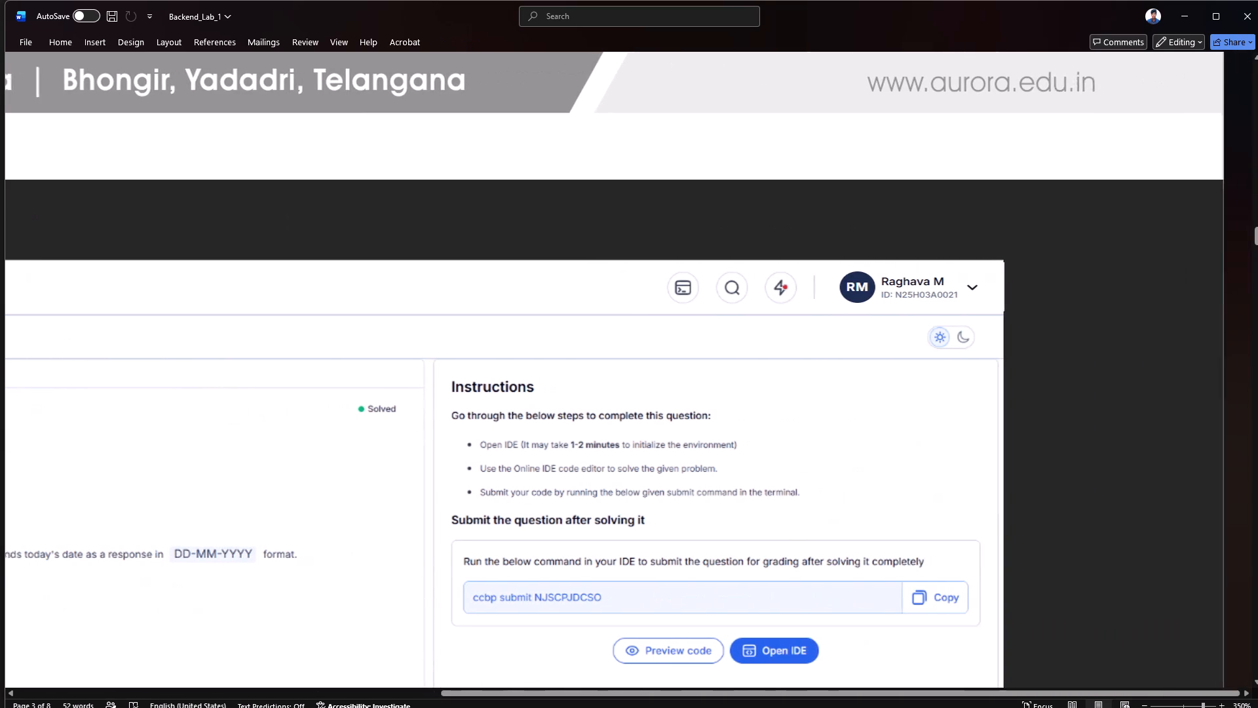
pyautogui.hscroll(-1, 974, 186)
pyautogui.keyDown('ctrl'); pyautogui.scroll(-14, 974, 186); pyautogui.keyUp('ctrl')
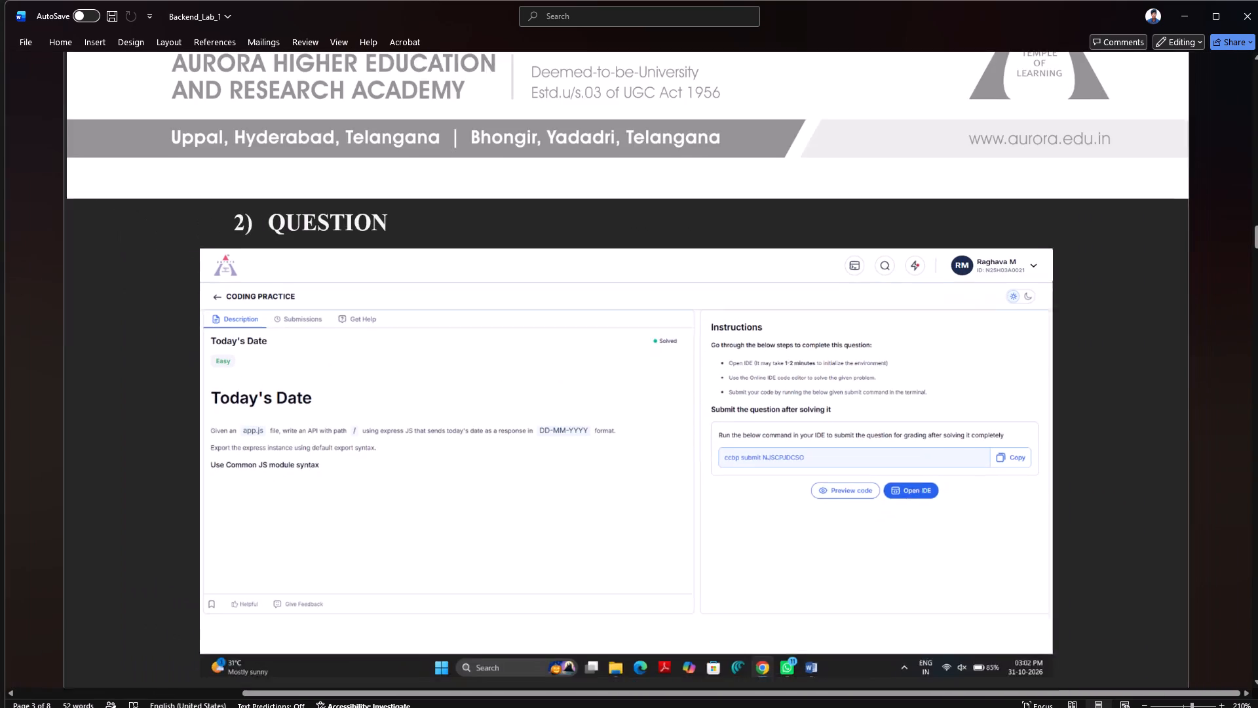
pyautogui.scroll(1, 974, 186)
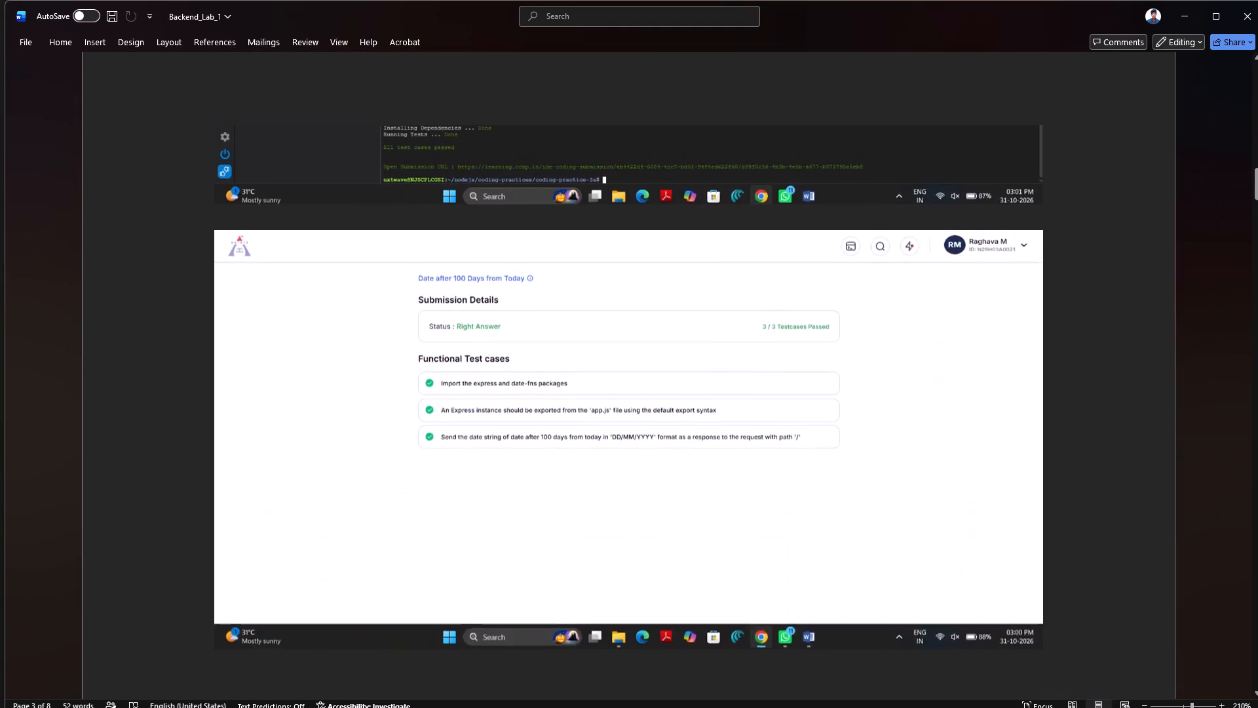
pyautogui.scroll(1, 944, 262)
pyautogui.scroll(1, 894, 334)
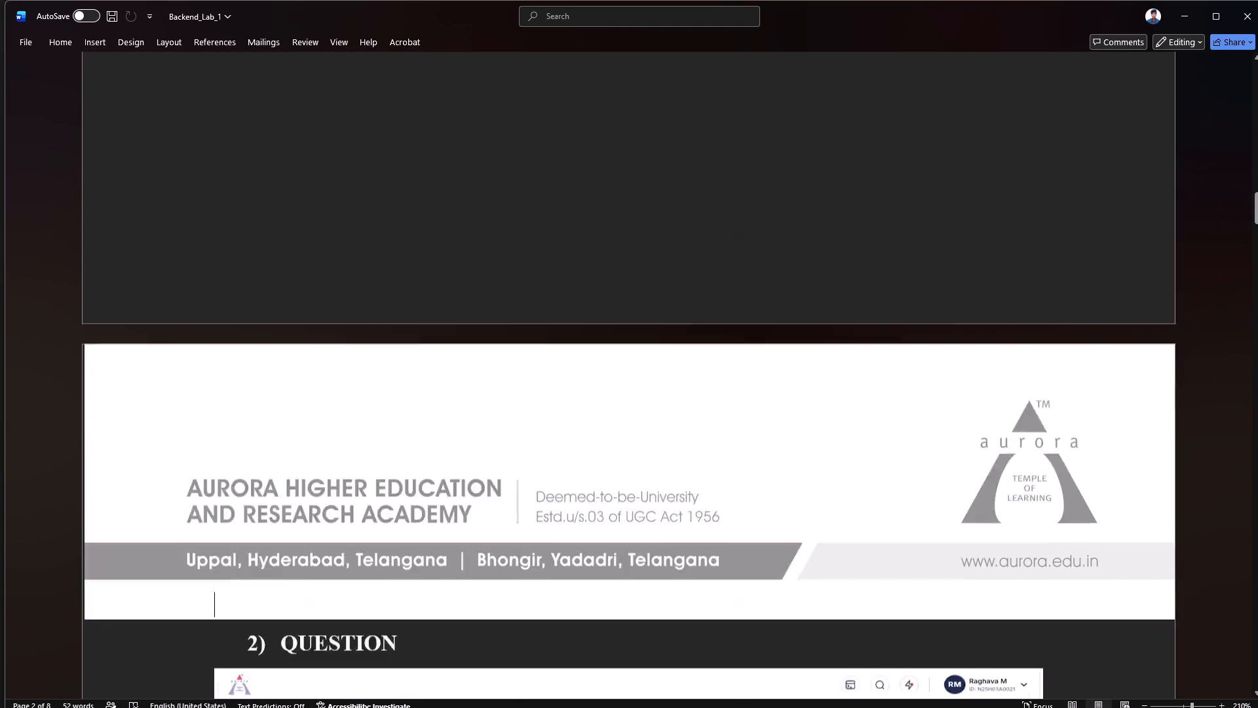
pyautogui.scroll(1, 894, 334)
pyautogui.rightClick(794, 345)
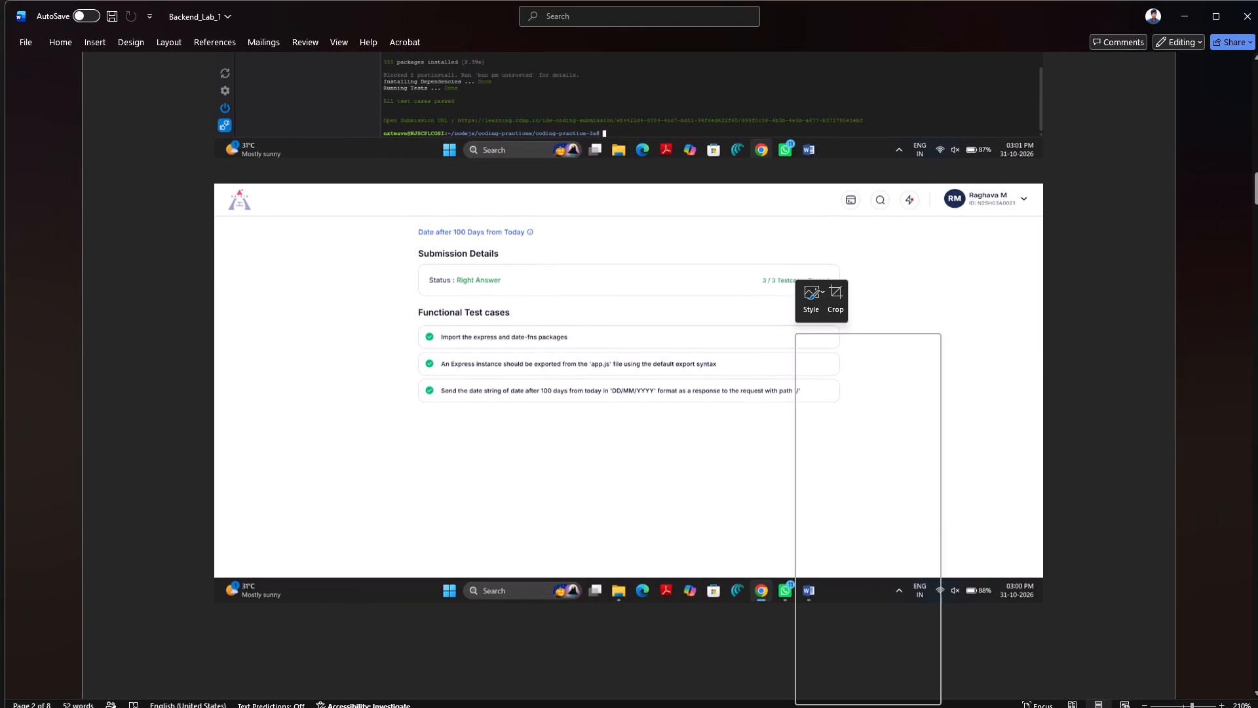
pyautogui.click(1106, 159)
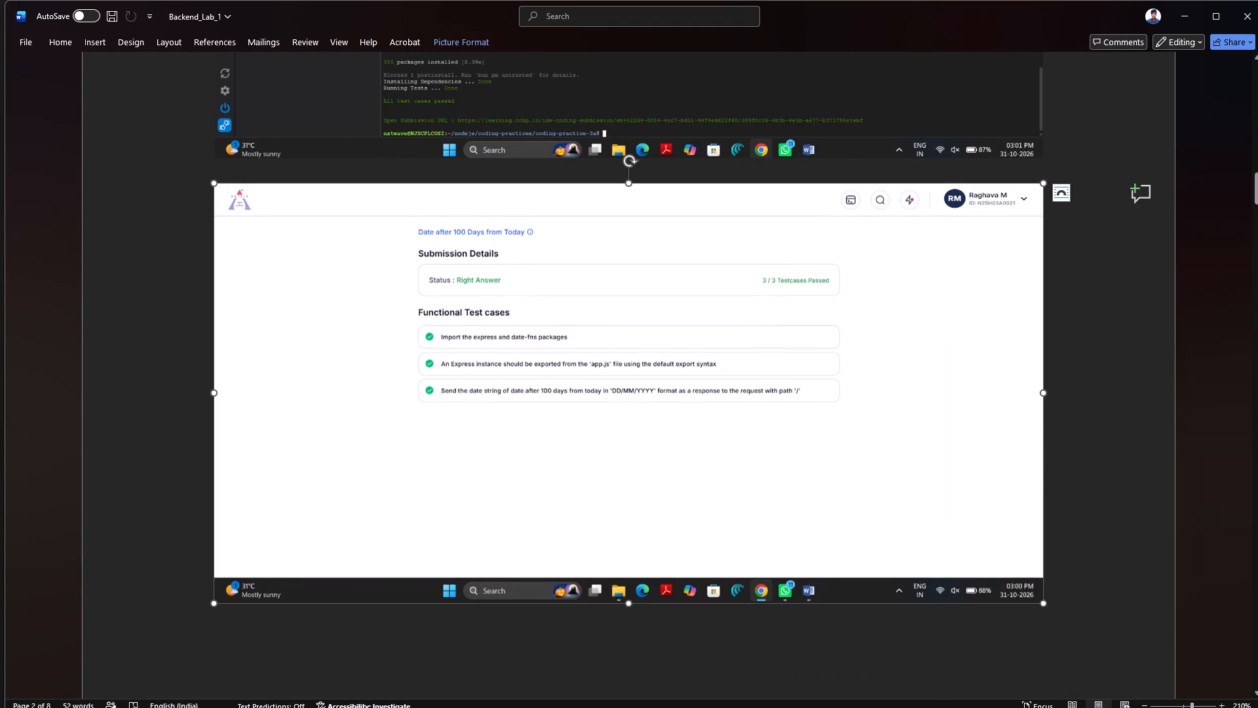
pyautogui.scroll(2, 1105, 159)
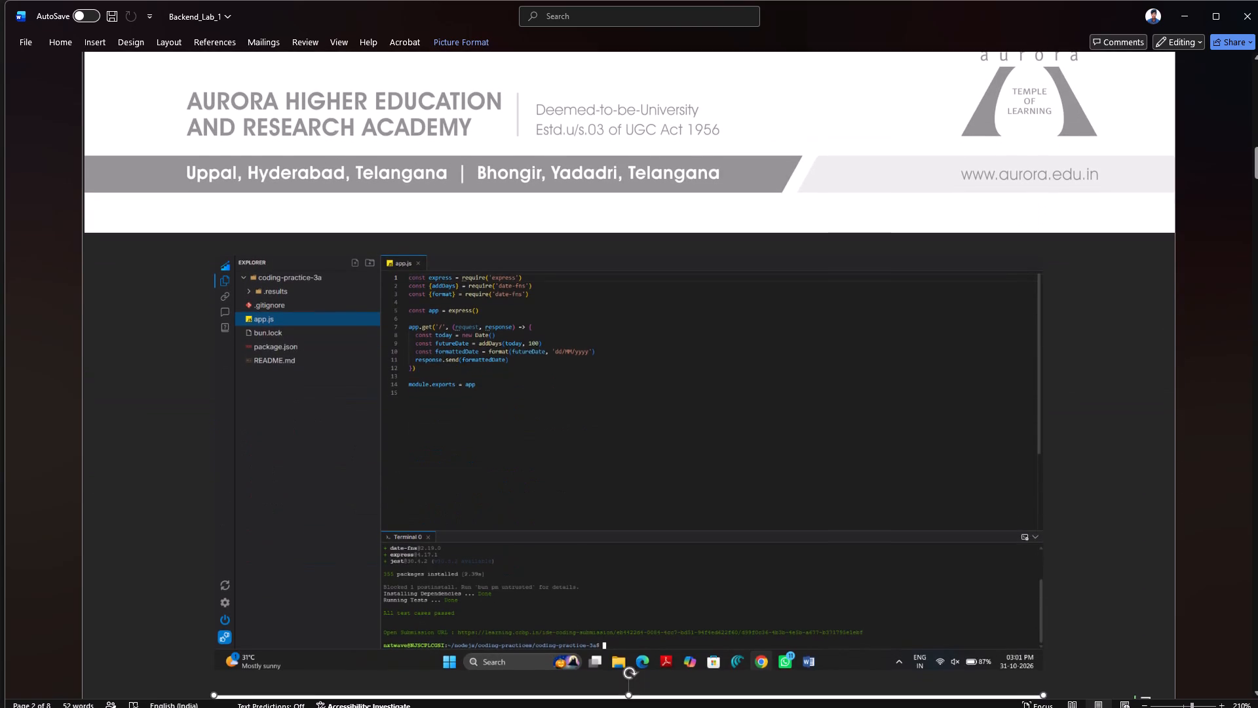
pyautogui.scroll(2, 1091, 164)
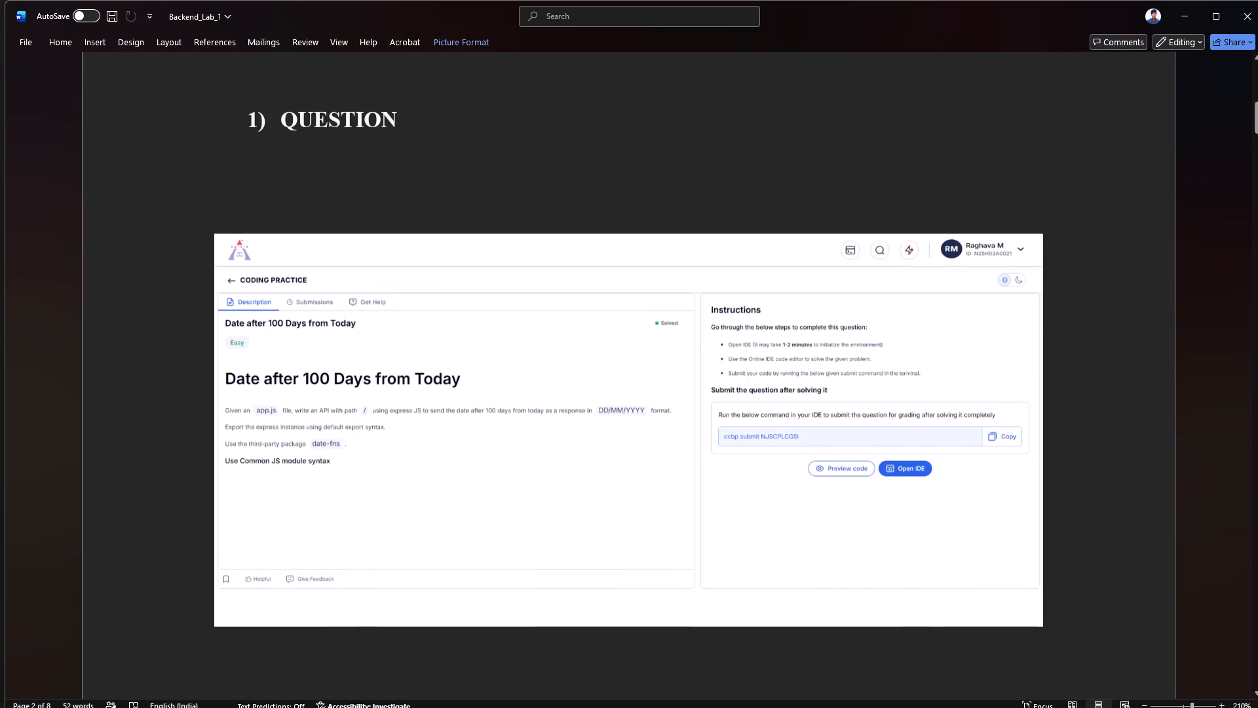
pyautogui.scroll(1, 1058, 182)
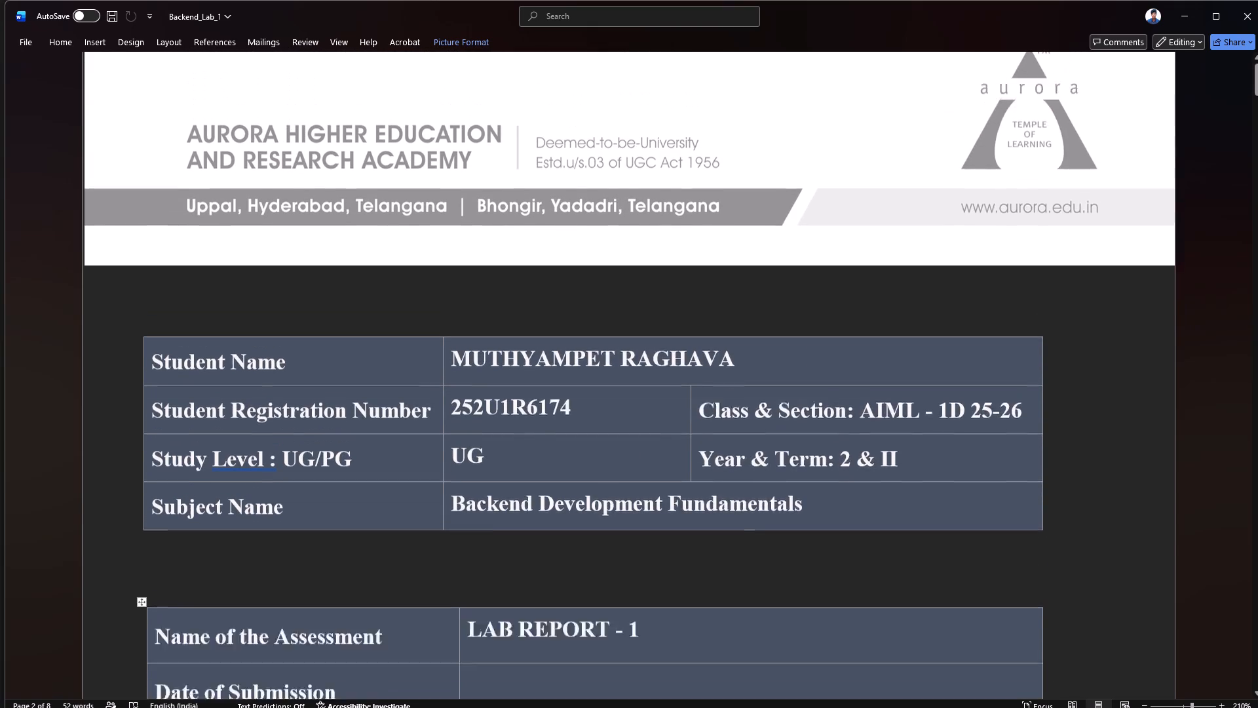
pyautogui.scroll(1, 409, 108)
# Save the report as a PDF named Backend_Lab_1 in the BDF folder on drive D, and close the PDF preview.
pyautogui.click(22, 44)
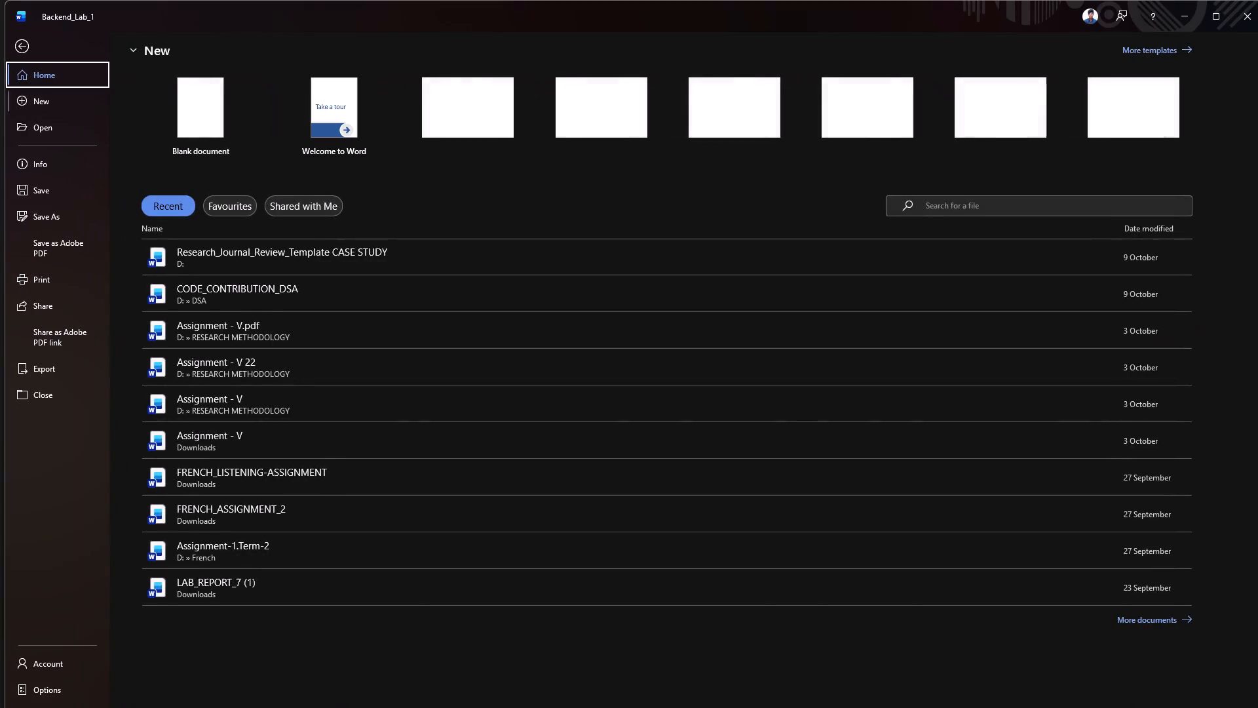
pyautogui.click(58, 216)
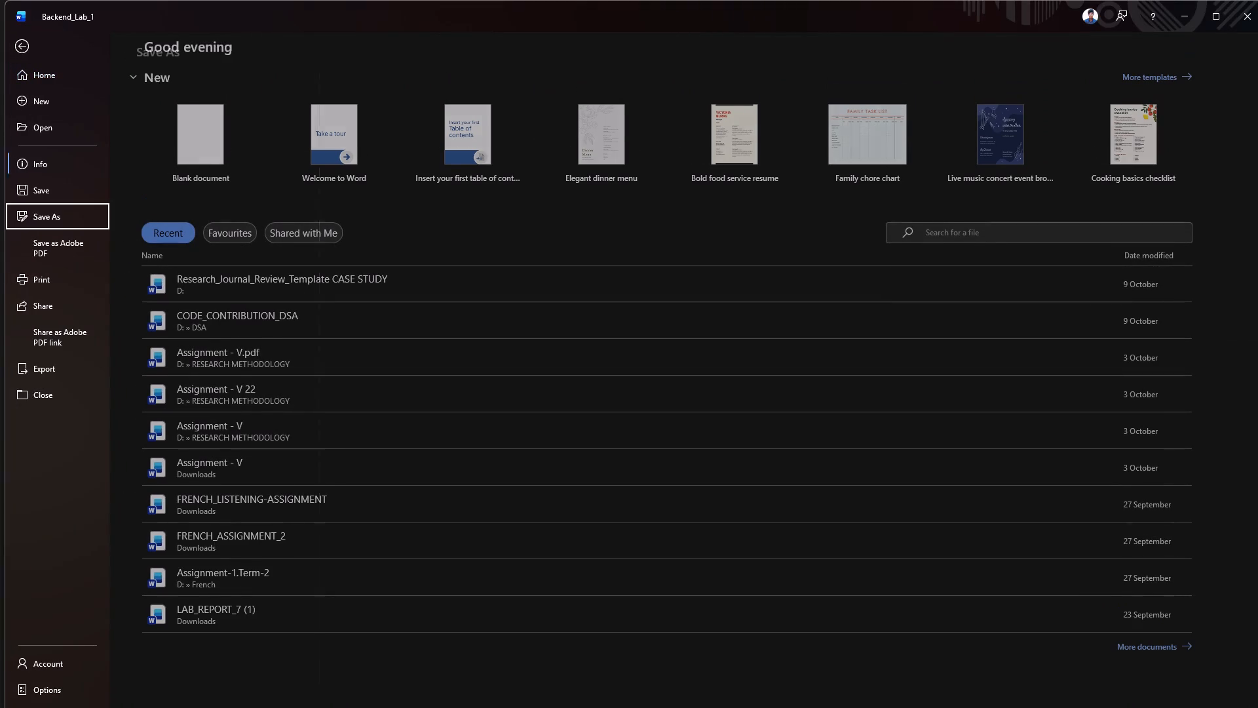
pyautogui.doubleClick(233, 247)
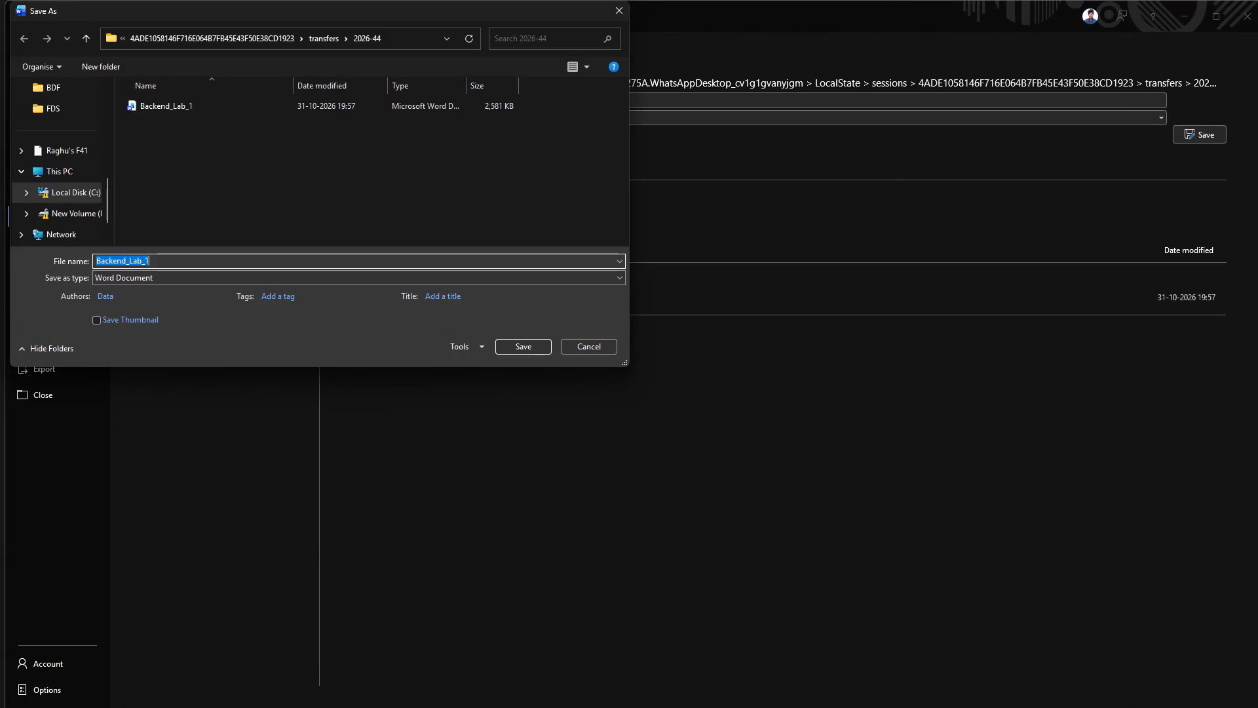
pyautogui.doubleClick(75, 90)
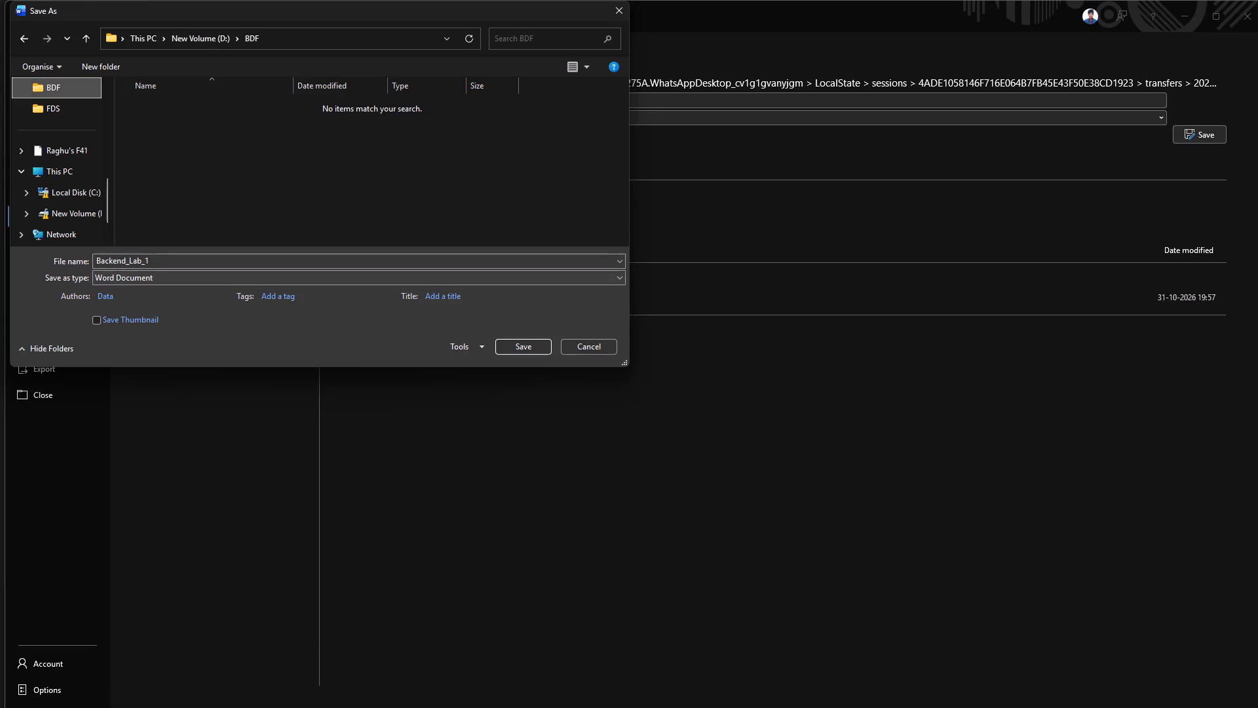
pyautogui.click(408, 275)
pyautogui.click(323, 349)
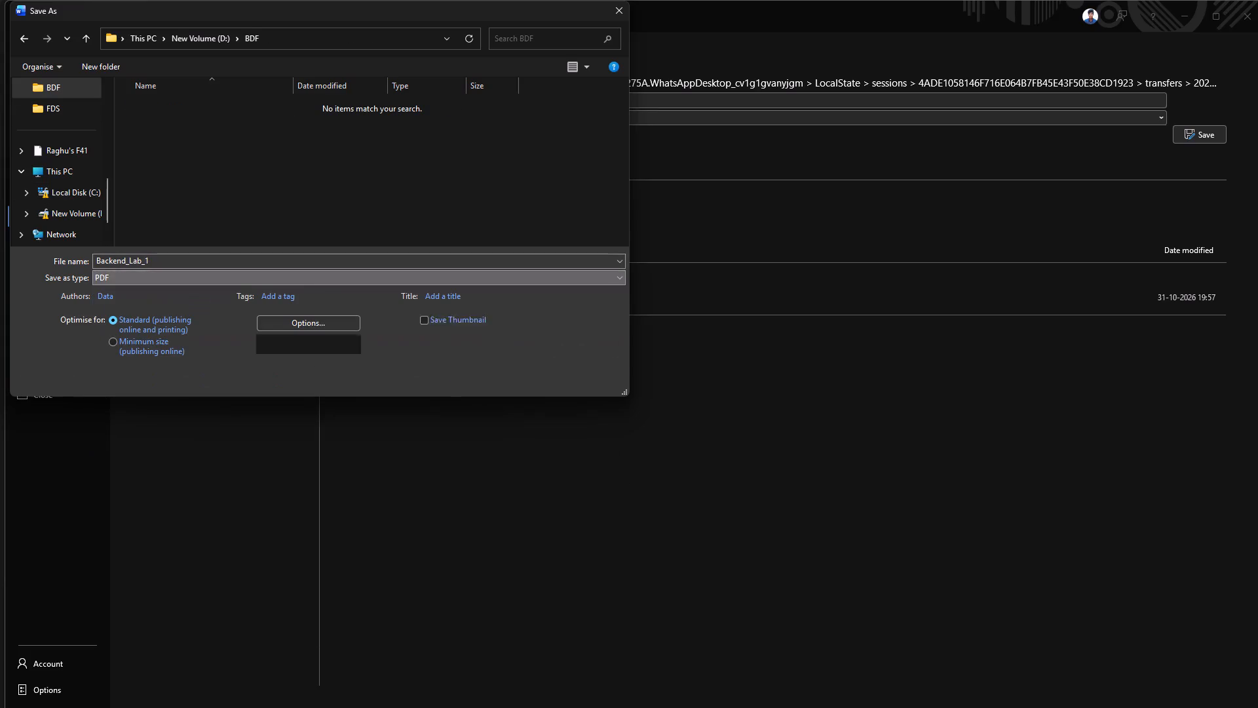
pyautogui.click(529, 383)
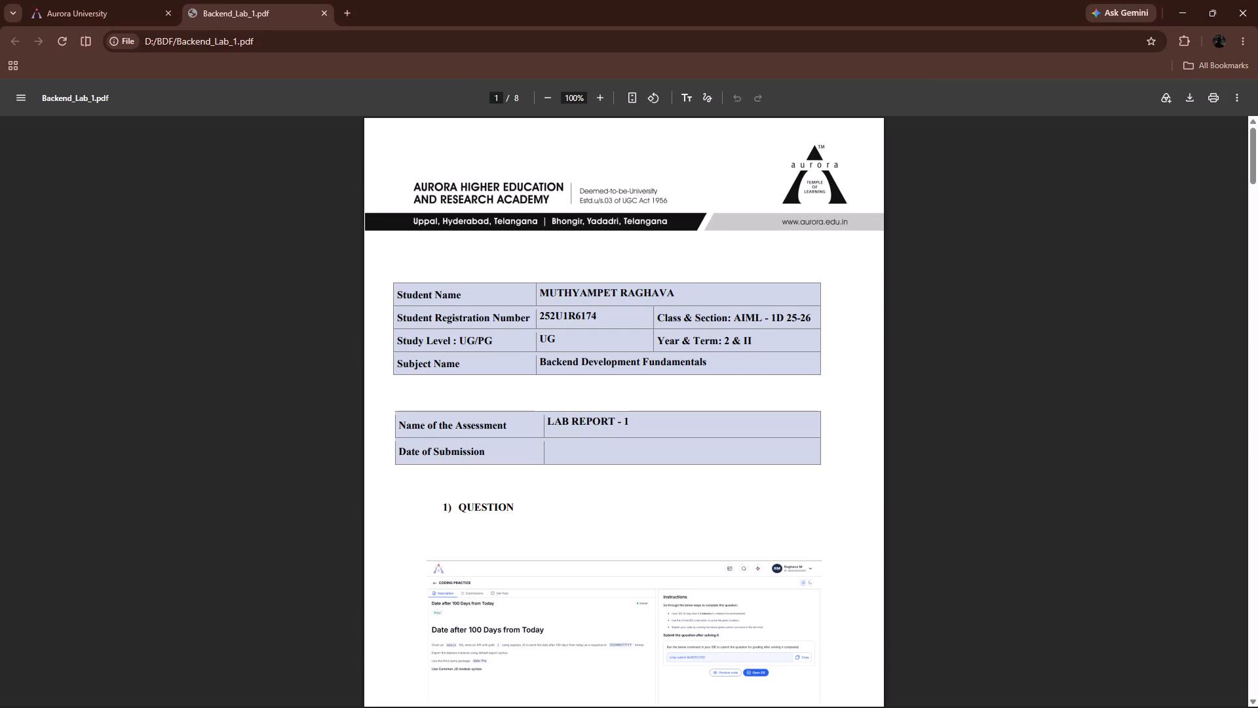
pyautogui.hotkey('ctrl', 'w')
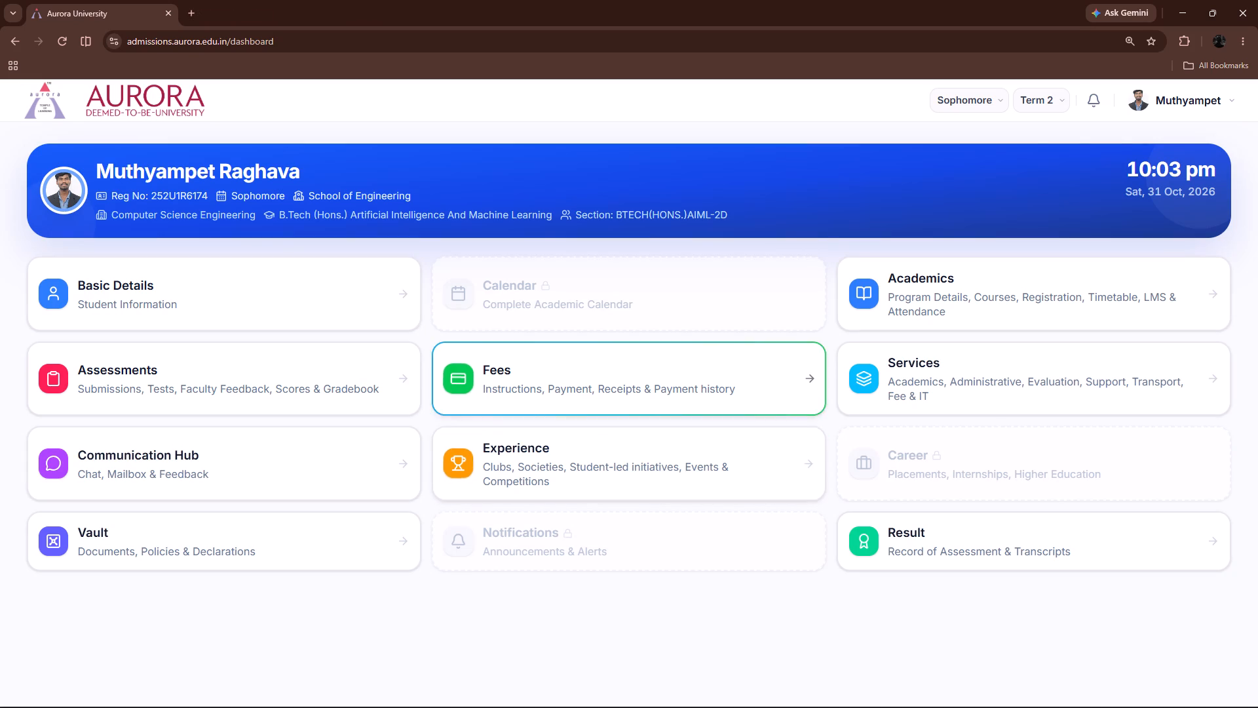
# In the Aurora University portal's assessments, open the file upload for Lab Report 1 under Backend Development Fundamentals.
pyautogui.click(128, 374)
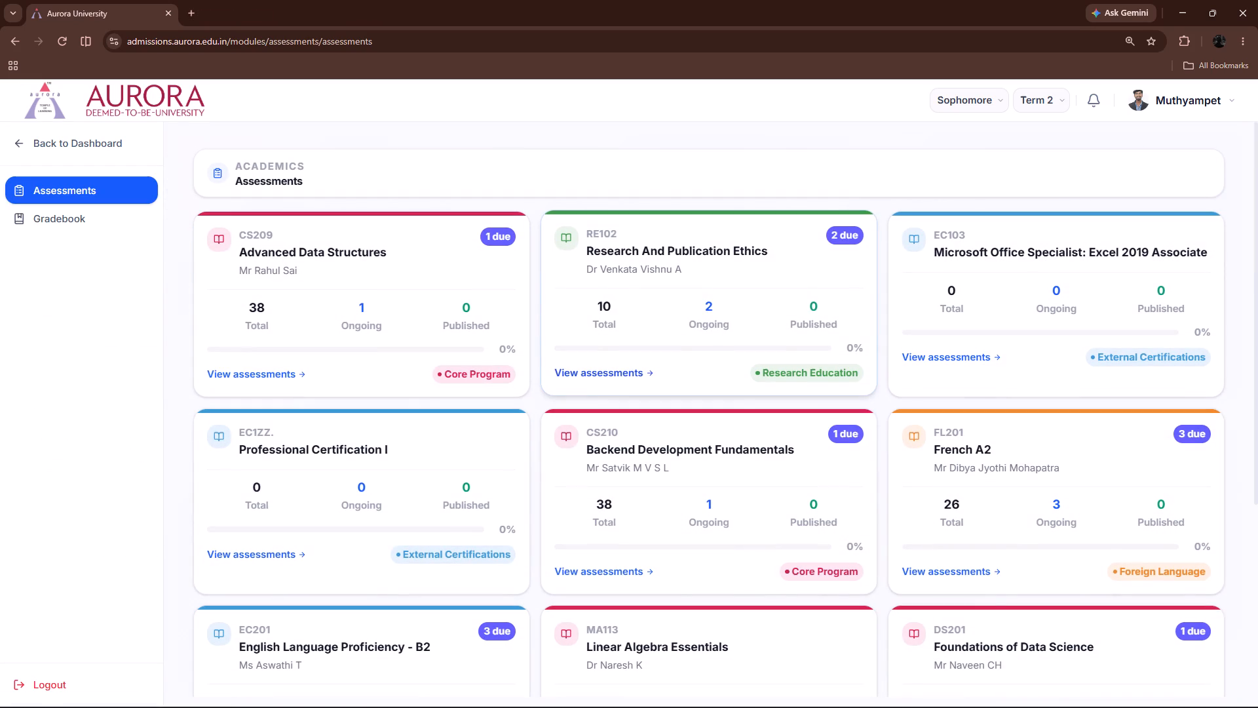
pyautogui.click(727, 481)
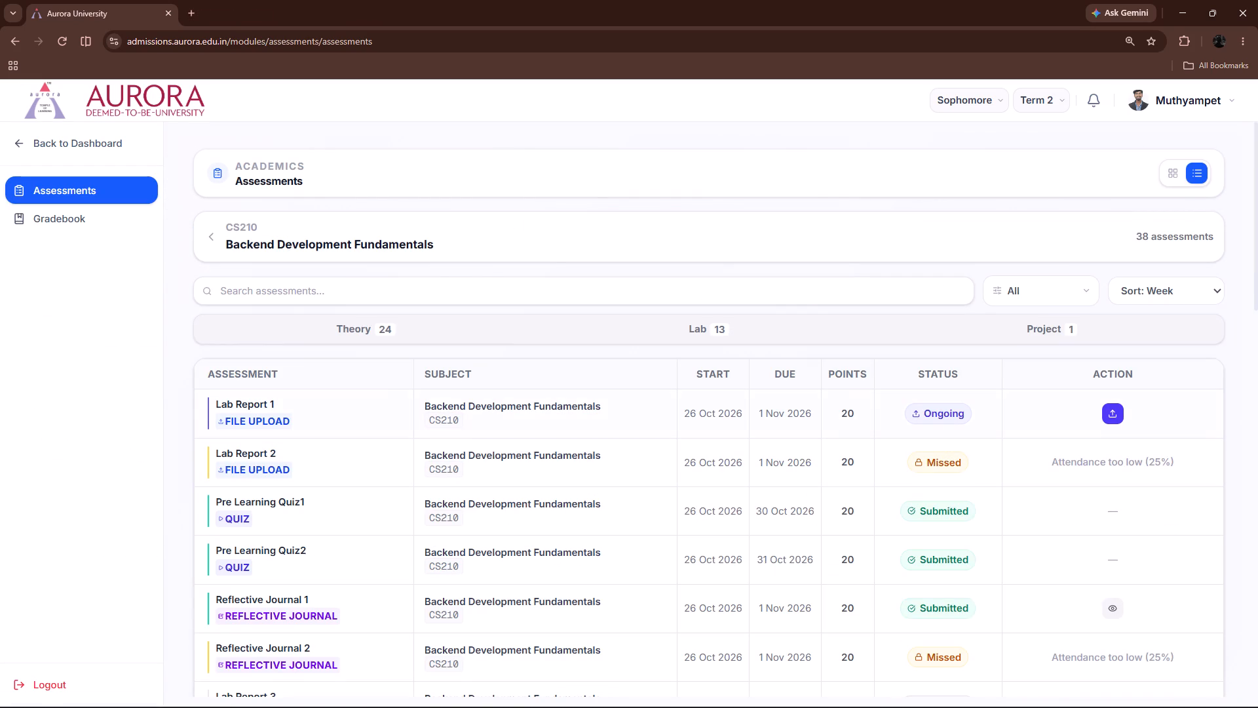
pyautogui.click(1116, 412)
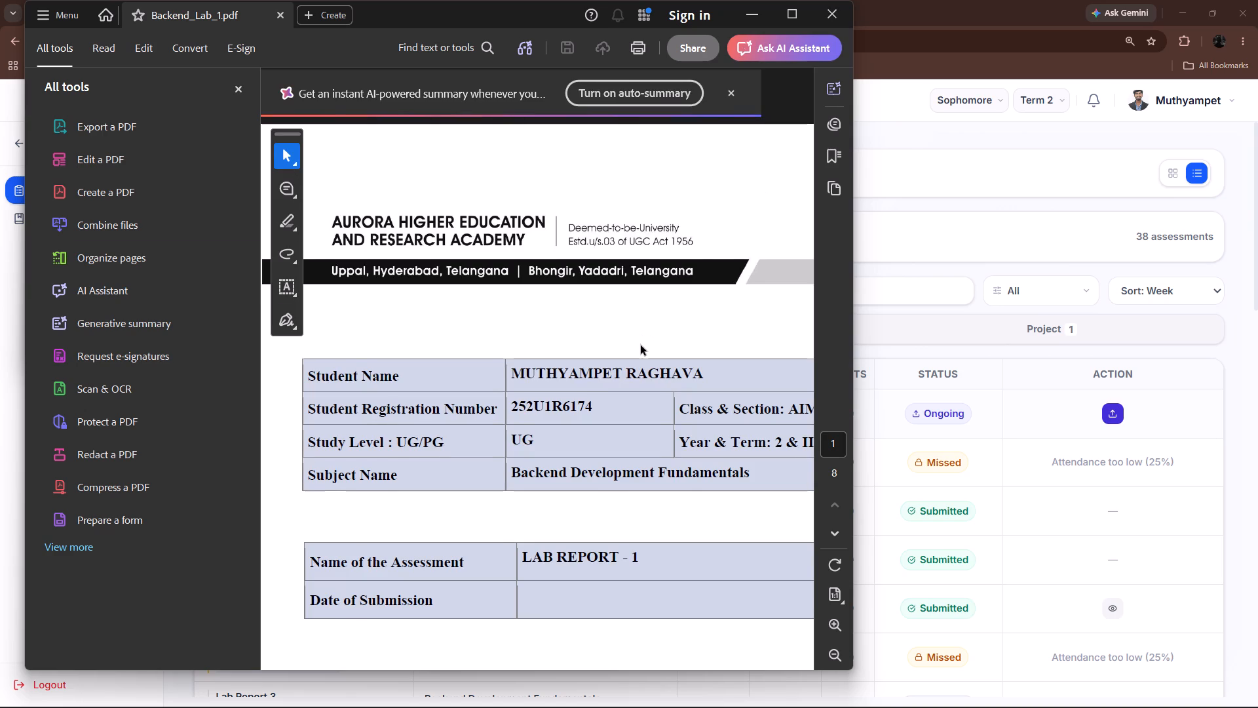
pyautogui.scroll(-5, 642, 345)
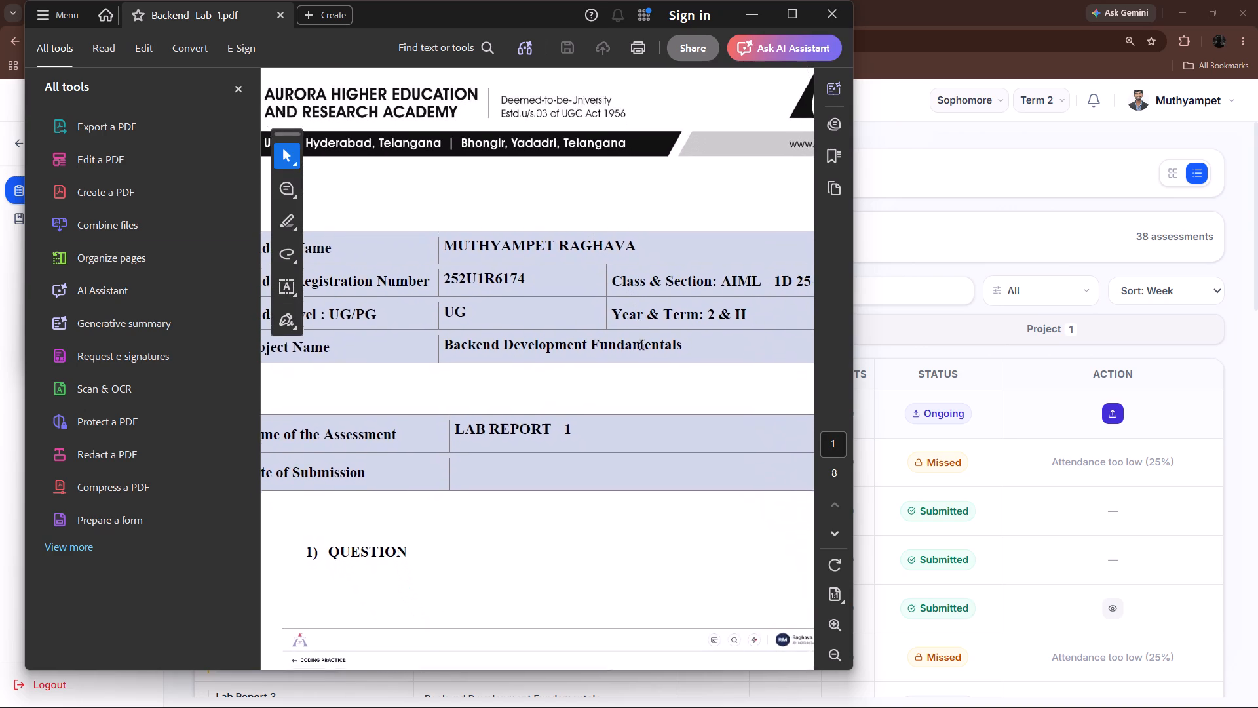
pyautogui.scroll(-6, 642, 345)
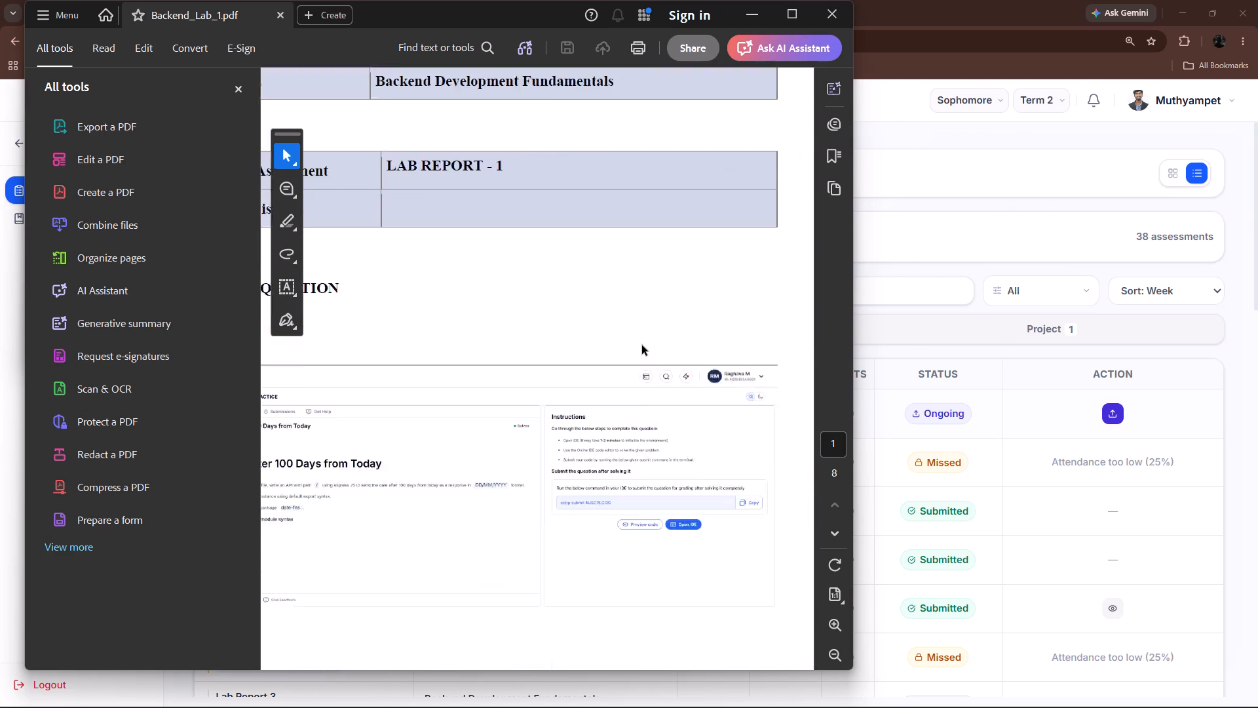
pyautogui.scroll(-11, 642, 345)
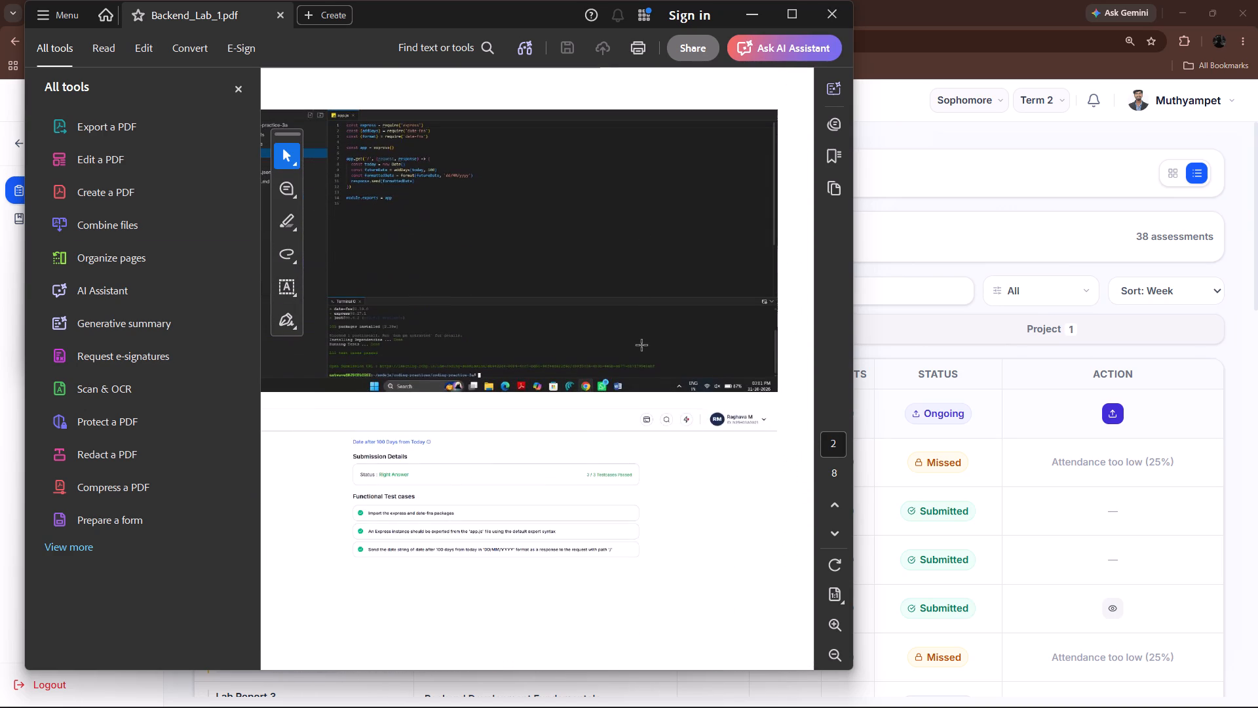
pyautogui.scroll(-1, 642, 345)
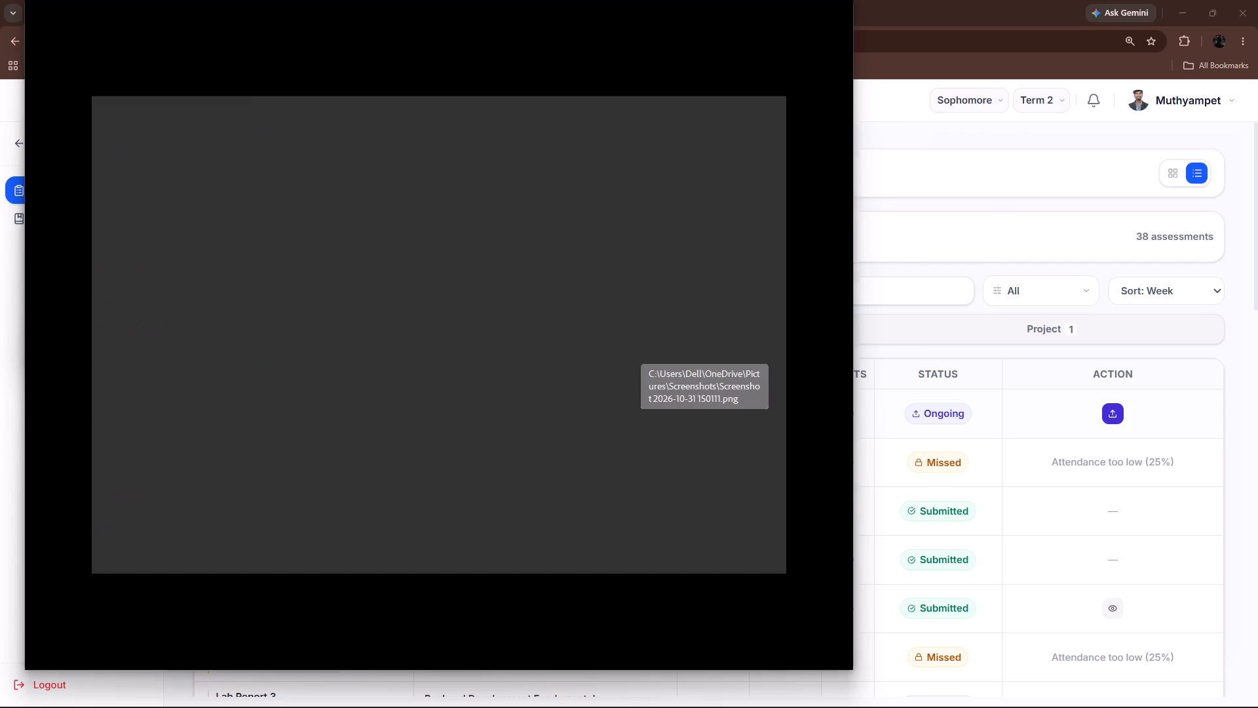
pyautogui.scroll(-1, 642, 345)
pyautogui.press('Escape')
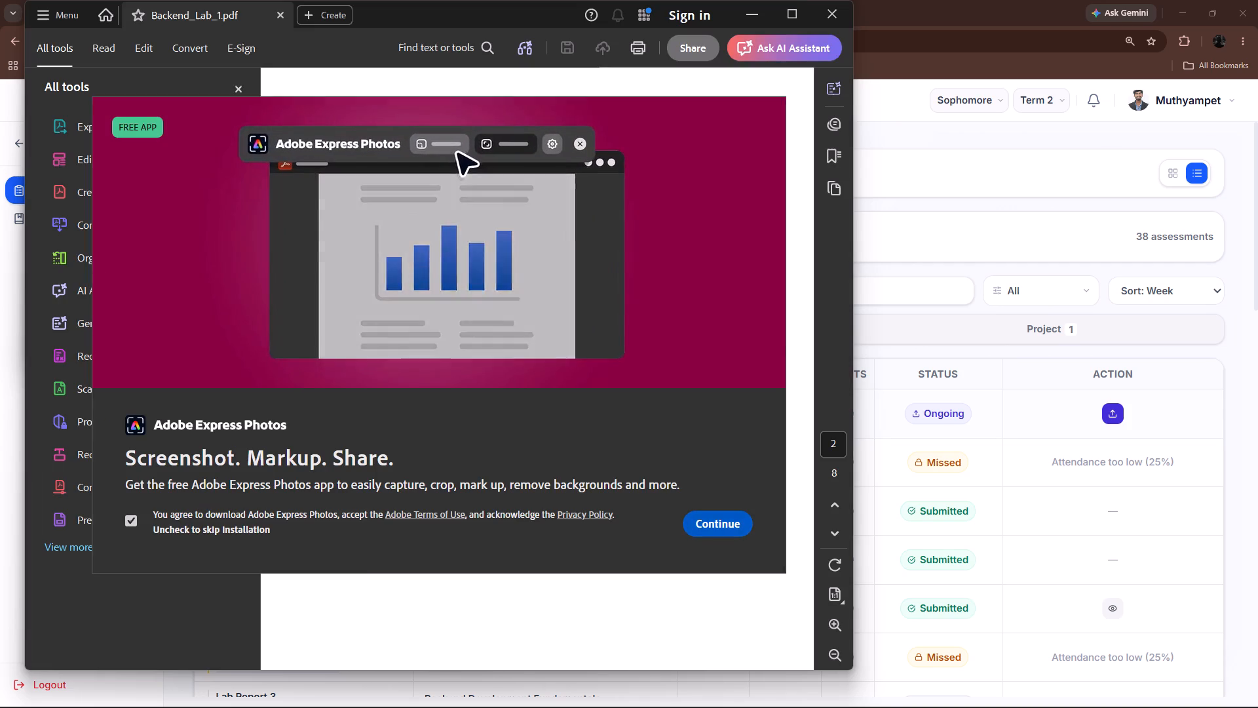
pyautogui.scroll(-3, 725, 462)
pyautogui.click(729, 456)
pyautogui.scroll(-1, 727, 448)
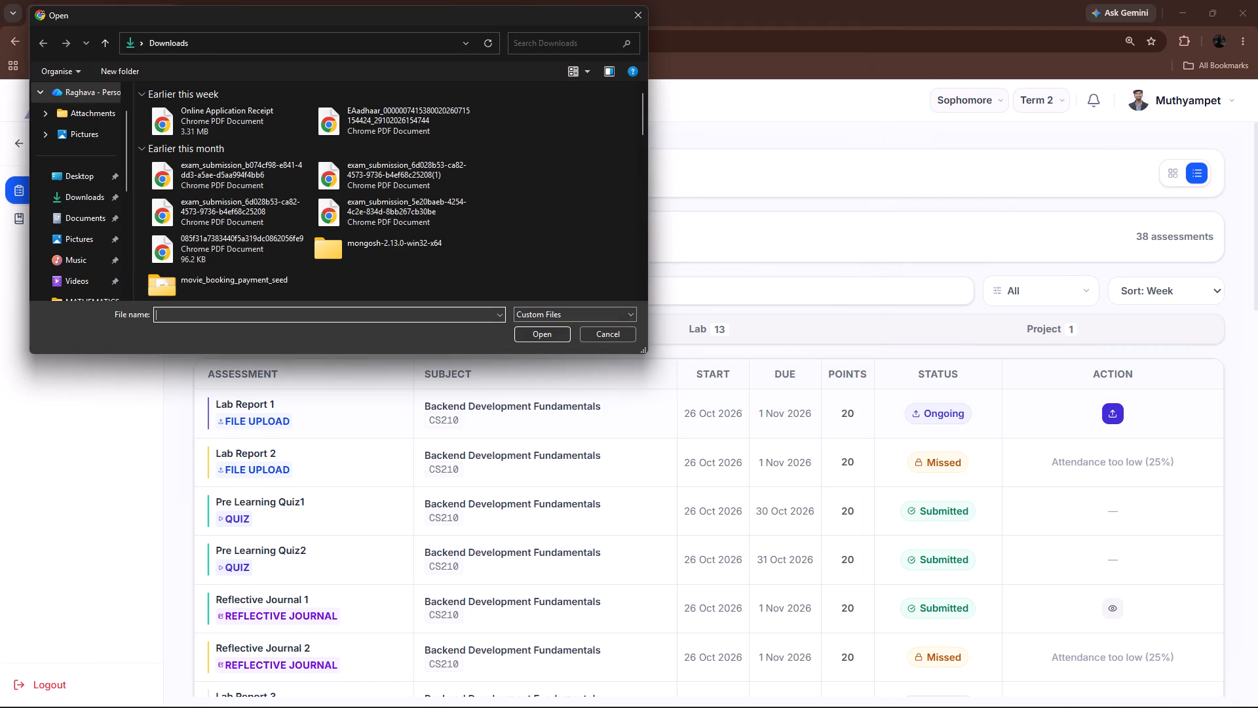
# Cancel the portal's file selection and switch back to the Backend_Lab_1 document in Word.
pyautogui.click(641, 24)
pyautogui.hotkey('alt', 'Tab')
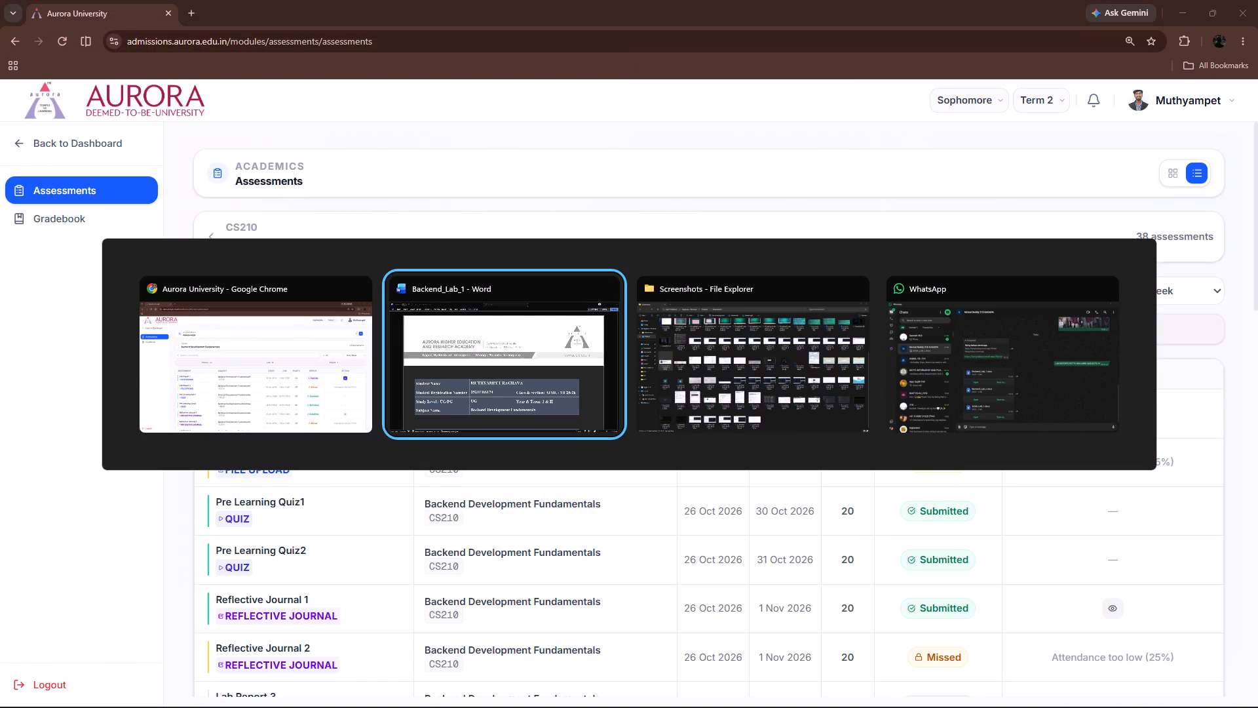
pyautogui.click(792, 443)
# Move the stray RM badge below the Today's Date code screenshot onto the NR badge in the submission details screenshot on page 4.
pyautogui.scroll(-1, 789, 442)
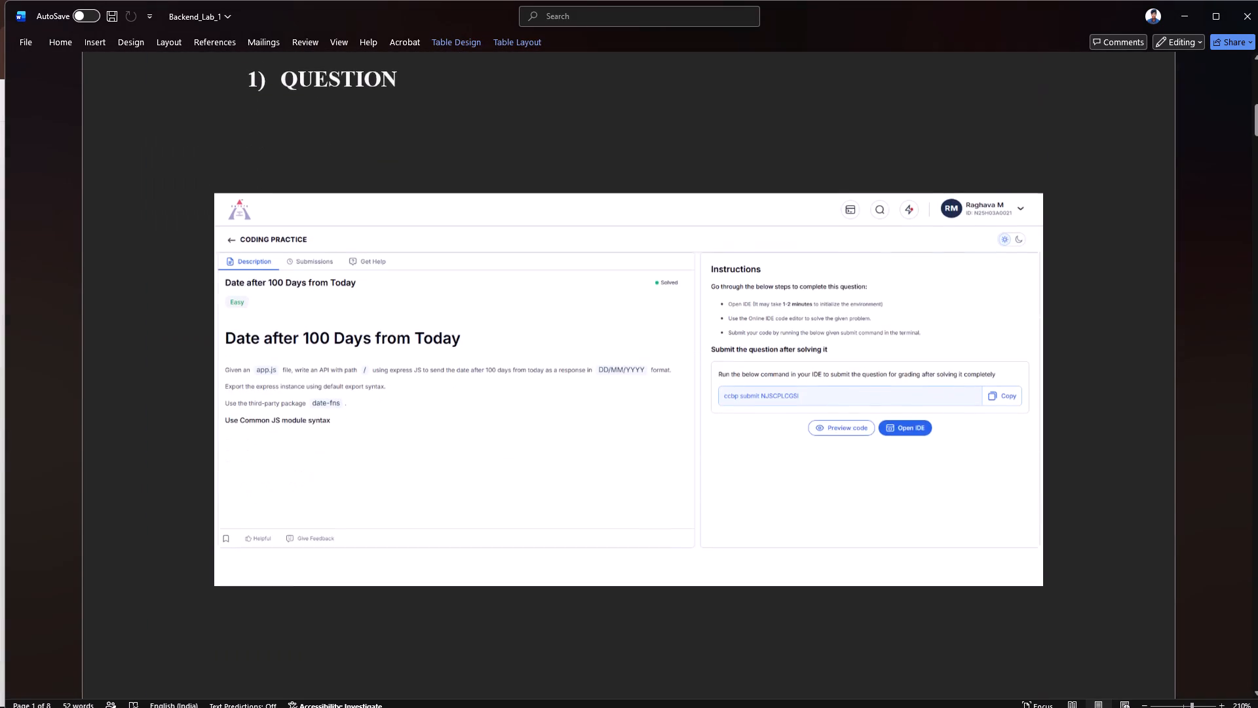
pyautogui.scroll(-1, 788, 435)
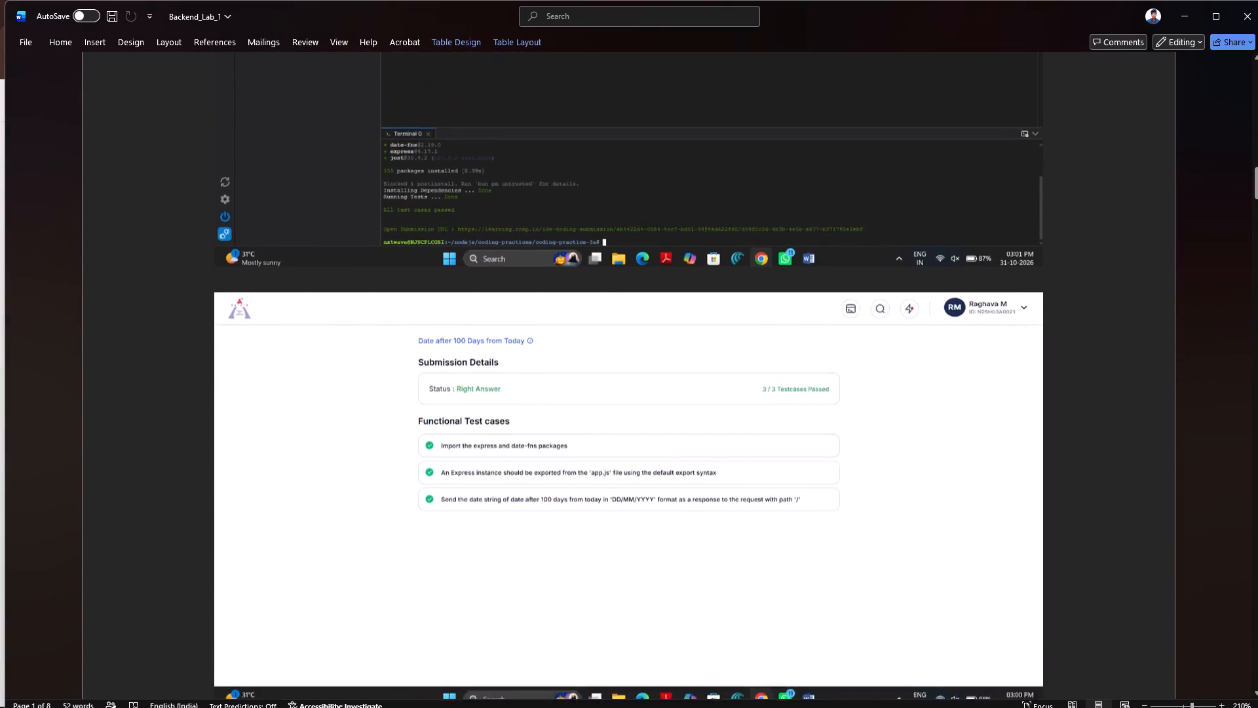
pyautogui.scroll(-2, 784, 407)
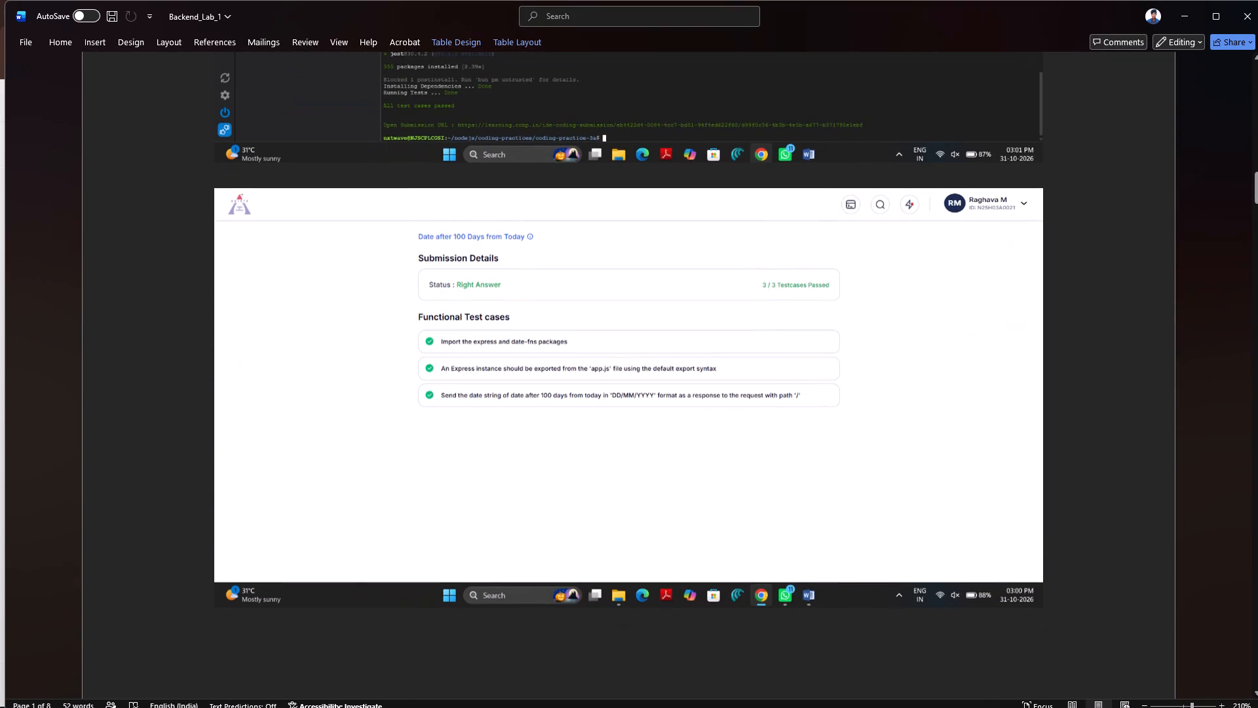
pyautogui.scroll(-1, 784, 407)
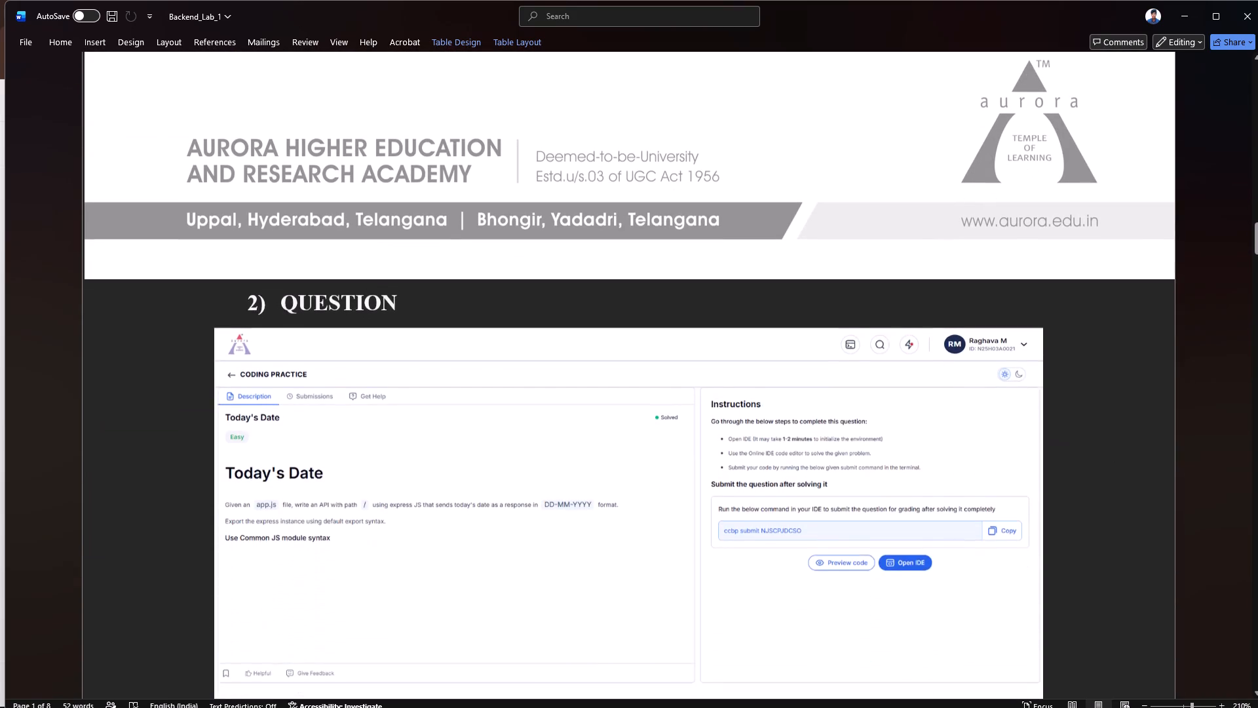
pyautogui.scroll(-1, 784, 406)
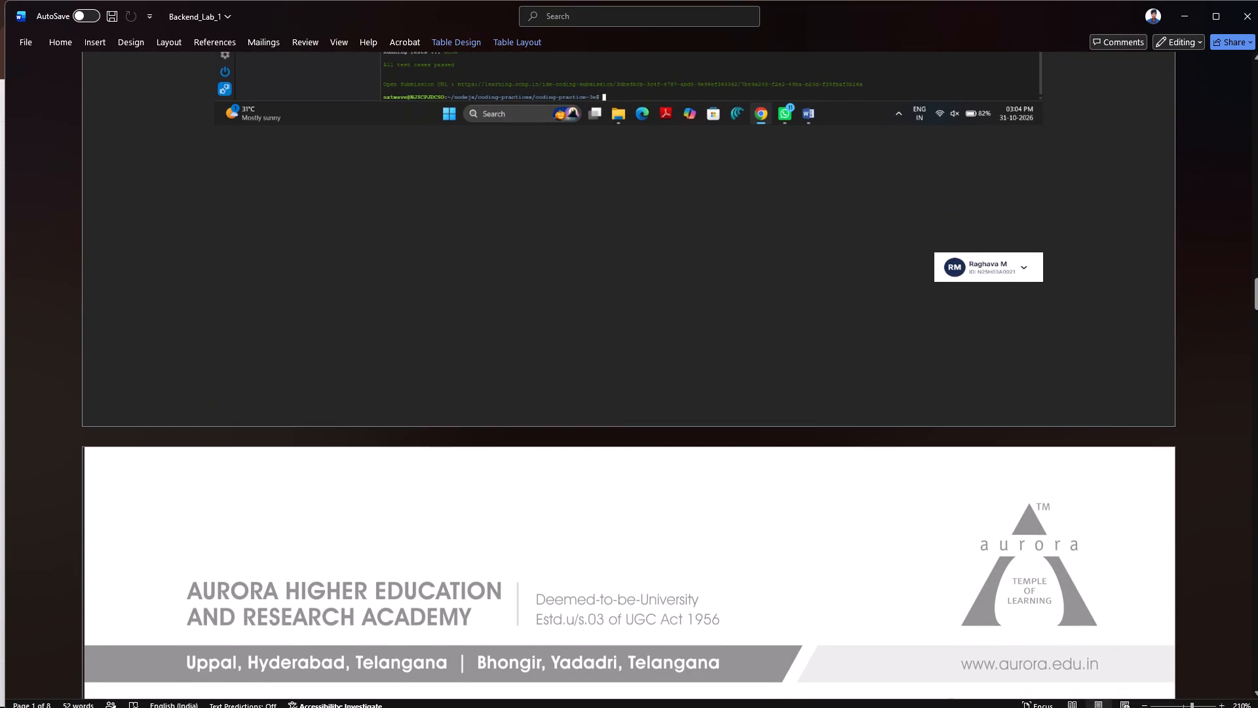
pyautogui.scroll(-1, 785, 401)
pyautogui.moveTo(1006, 262); pyautogui.dragTo(983, 484)
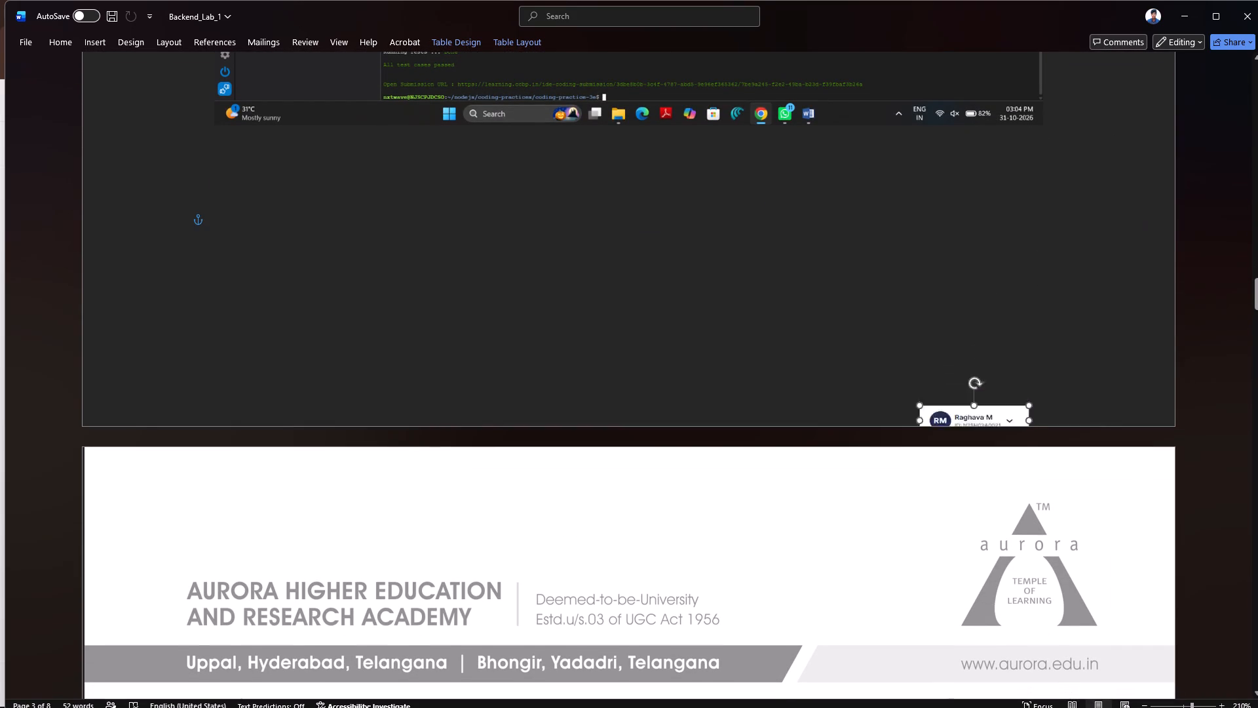
pyautogui.moveTo(983, 484); pyautogui.dragTo(968, 590)
pyautogui.hscroll(-1, 950, 437)
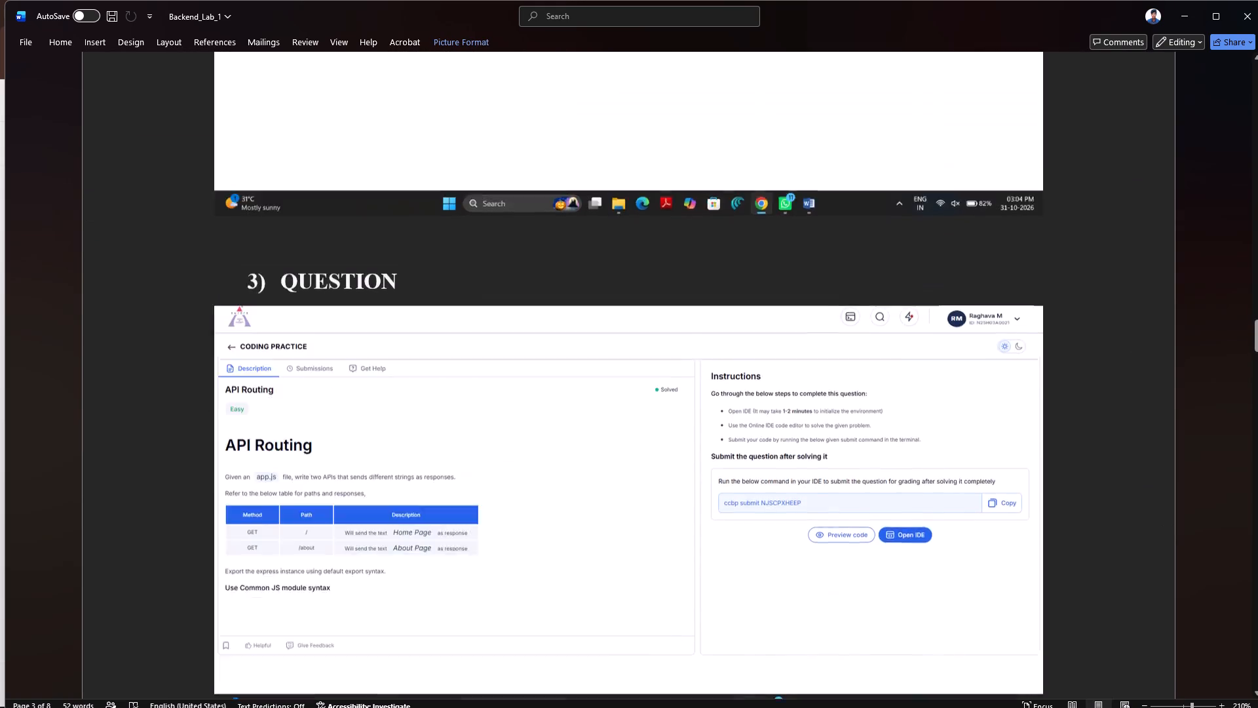
pyautogui.hscroll(-1, 945, 408)
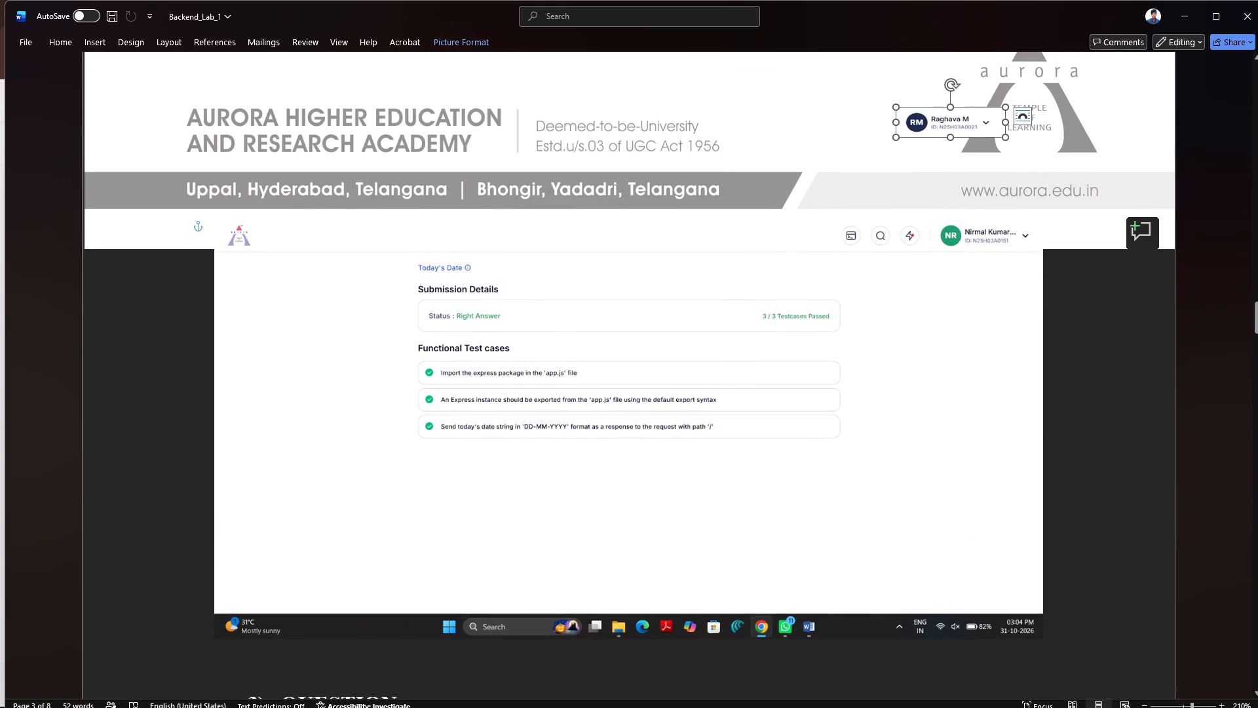
pyautogui.moveTo(935, 123); pyautogui.dragTo(958, 245)
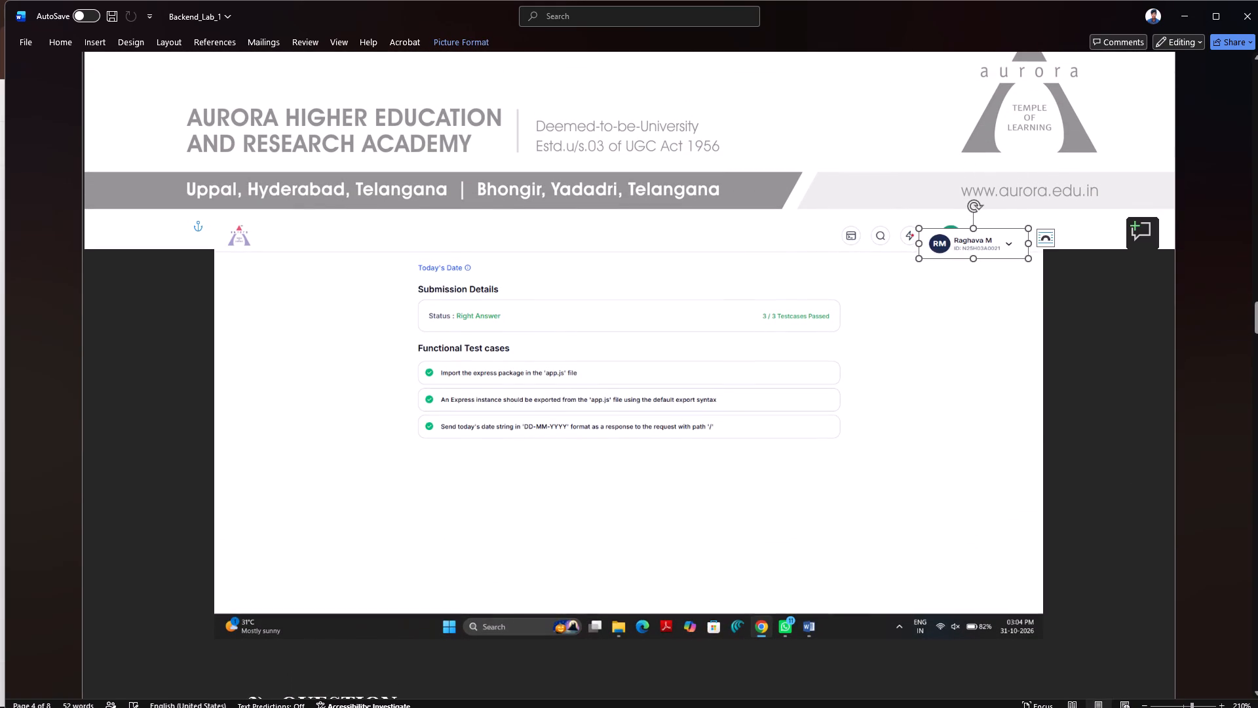
# Insert two blank lines below the Today's Date code screenshot to push the submission details screenshot clear of the page banner.
pyautogui.click(892, 475)
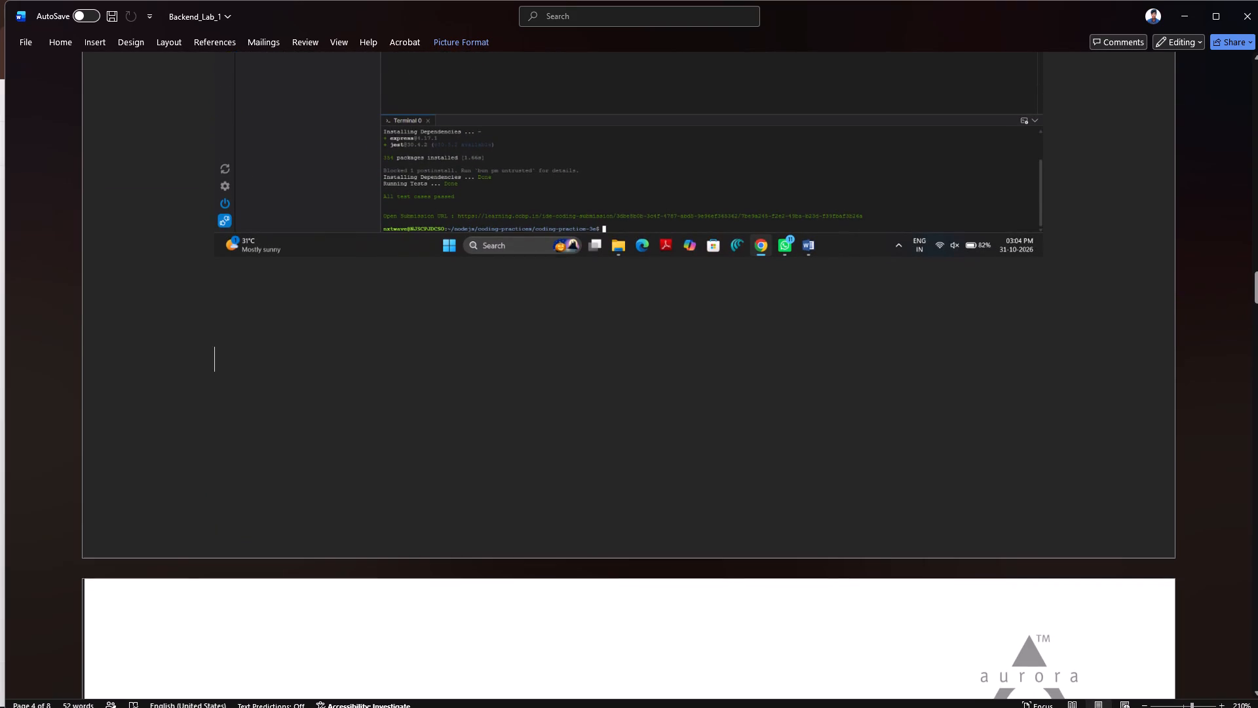
pyautogui.press('Return')
pyautogui.press('Return')
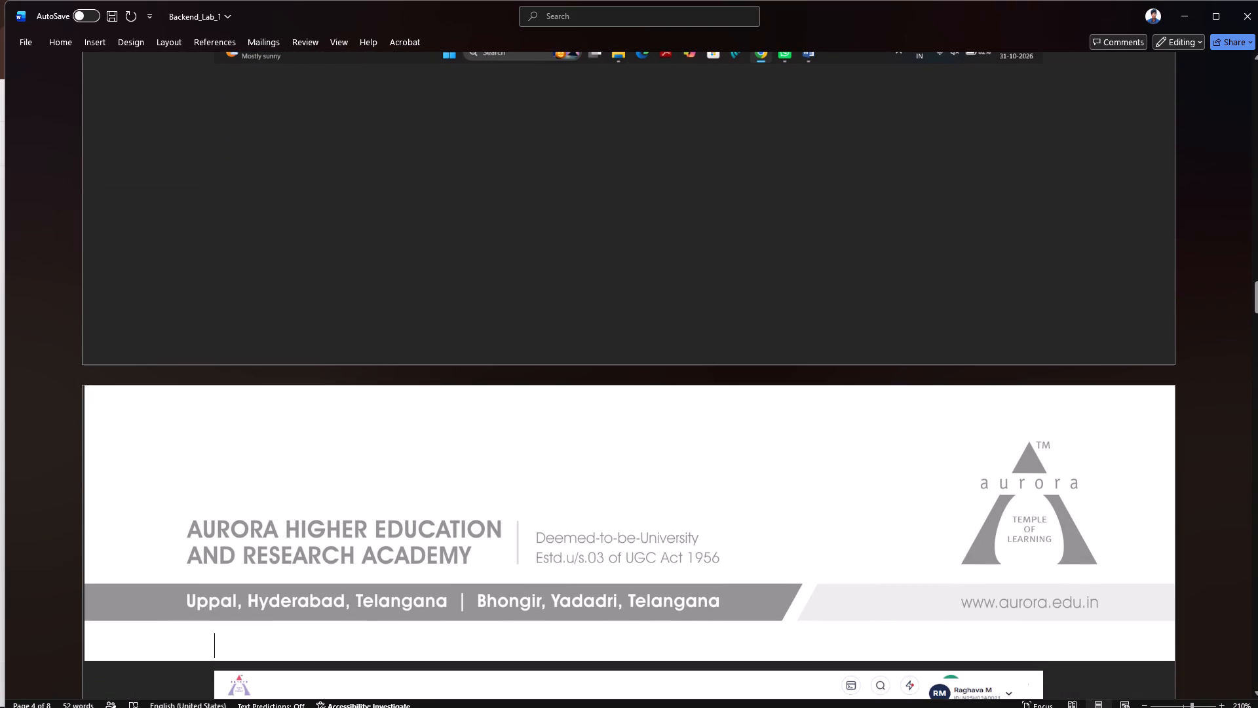
# Align the RM badge with the header icons in the Today's Date submission screenshot, fully covering the NR badge.
pyautogui.scroll(-1, 892, 469)
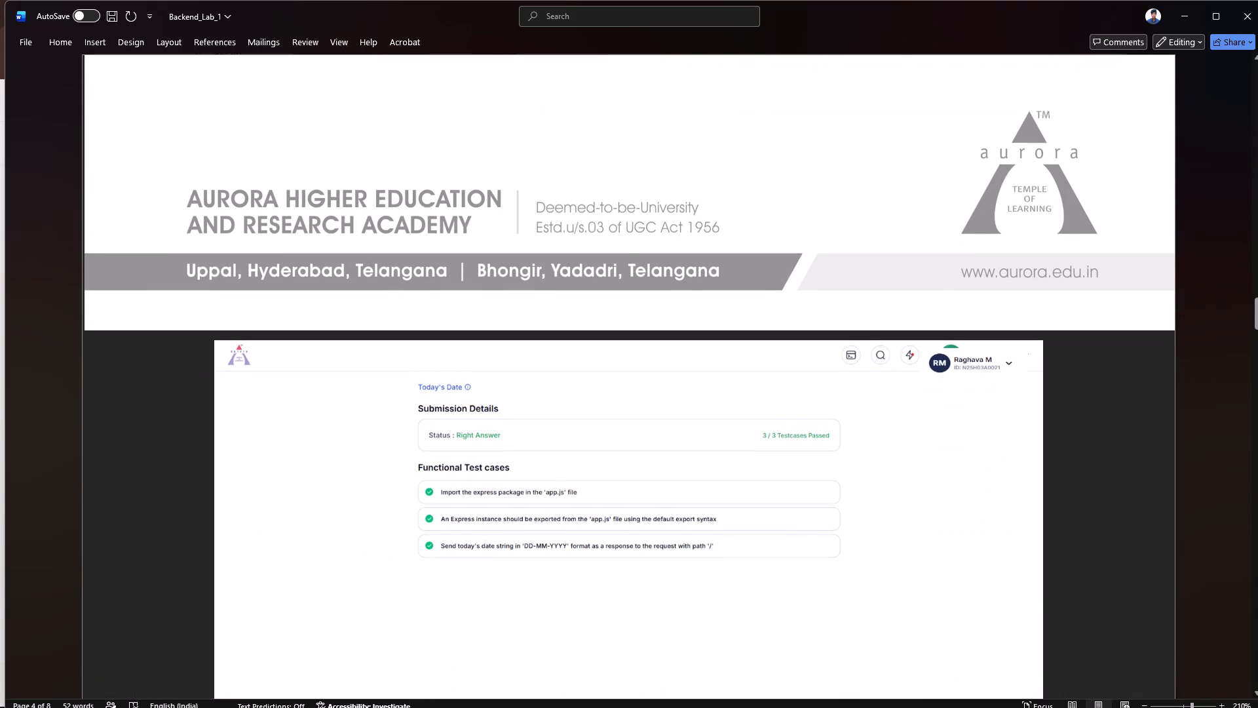
pyautogui.moveTo(950, 364); pyautogui.dragTo(953, 355)
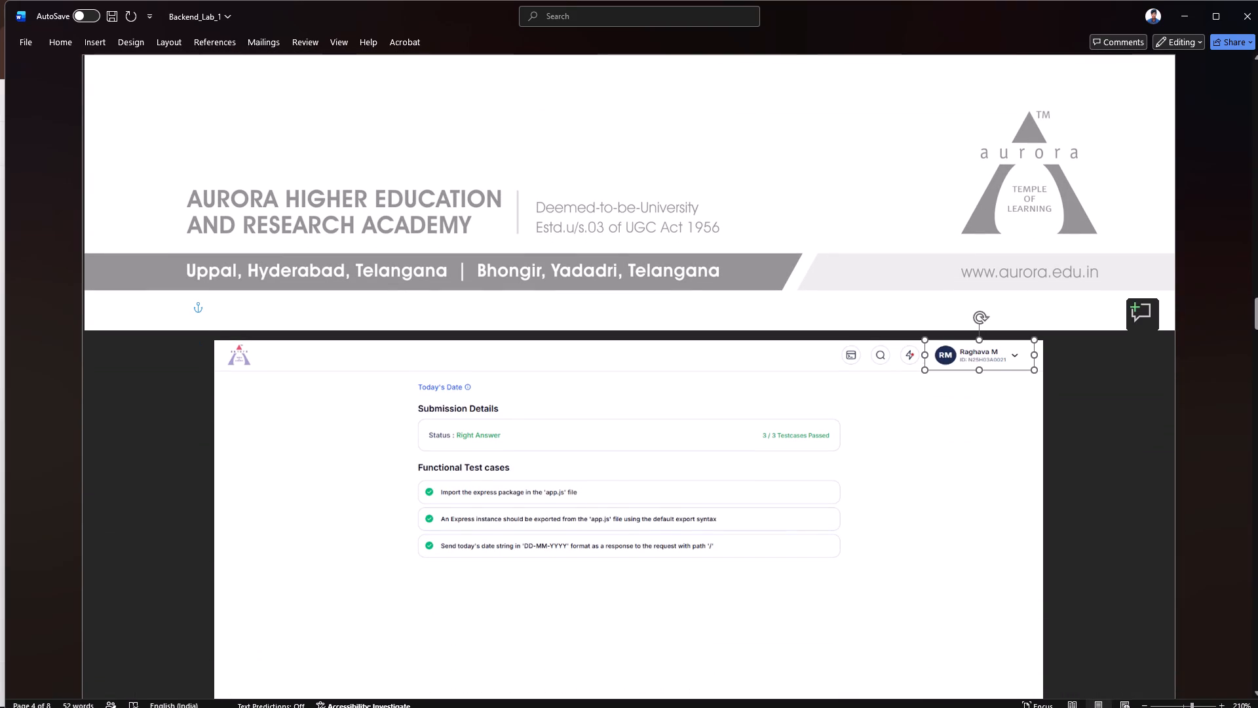
pyautogui.moveTo(953, 355); pyautogui.dragTo(962, 355)
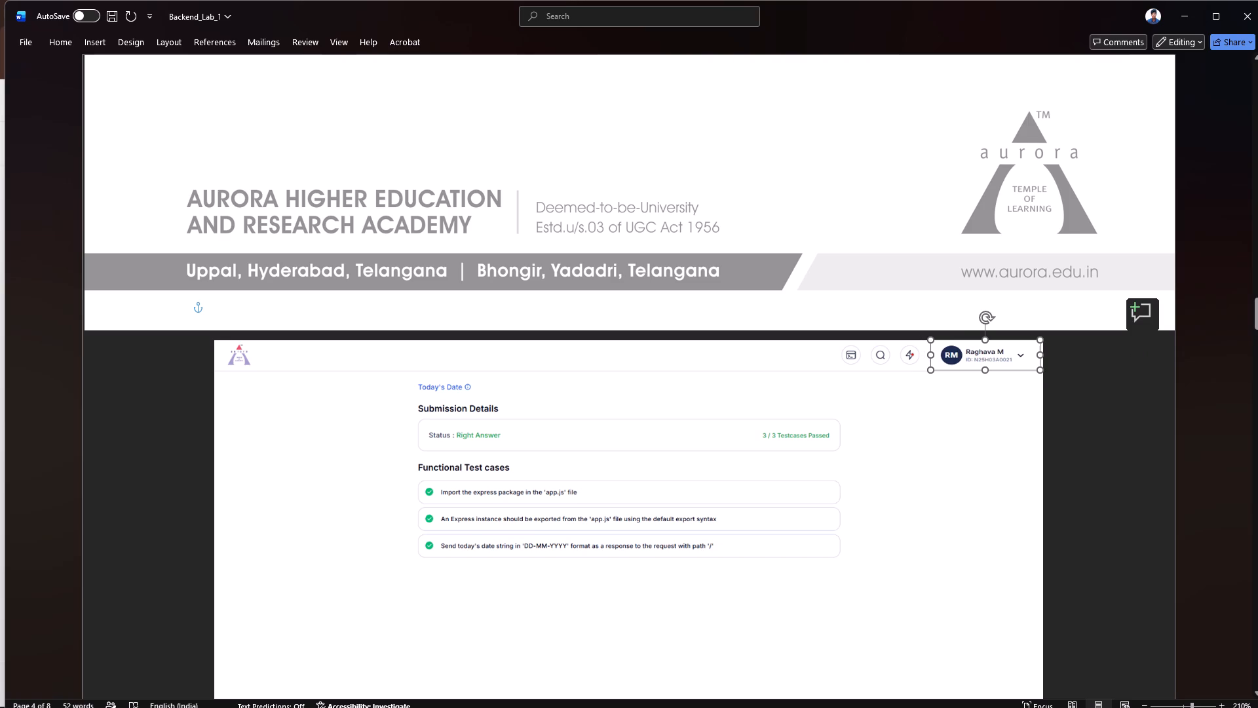
pyautogui.moveTo(962, 355); pyautogui.dragTo(964, 355)
pyautogui.click(1114, 374)
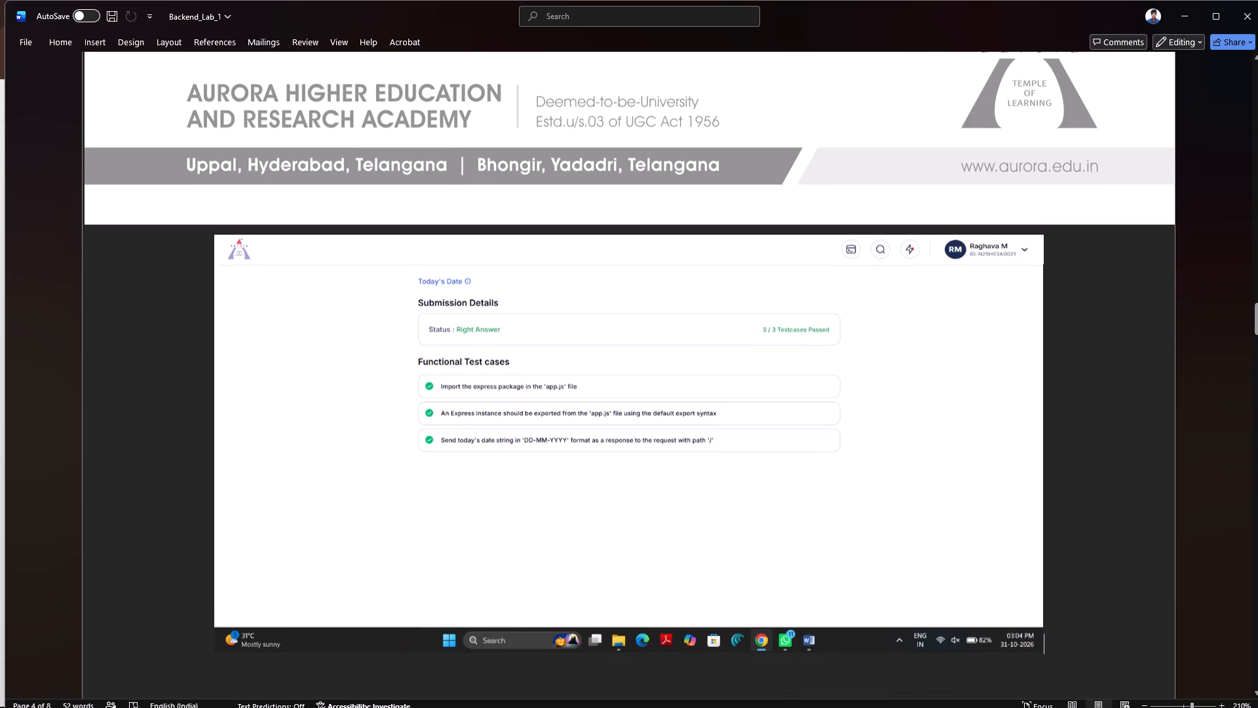
# Insert two blank lines below the API Routing submission screenshot to push the 4) QUESTION heading clear of the page banner.
pyautogui.scroll(-1, 1111, 370)
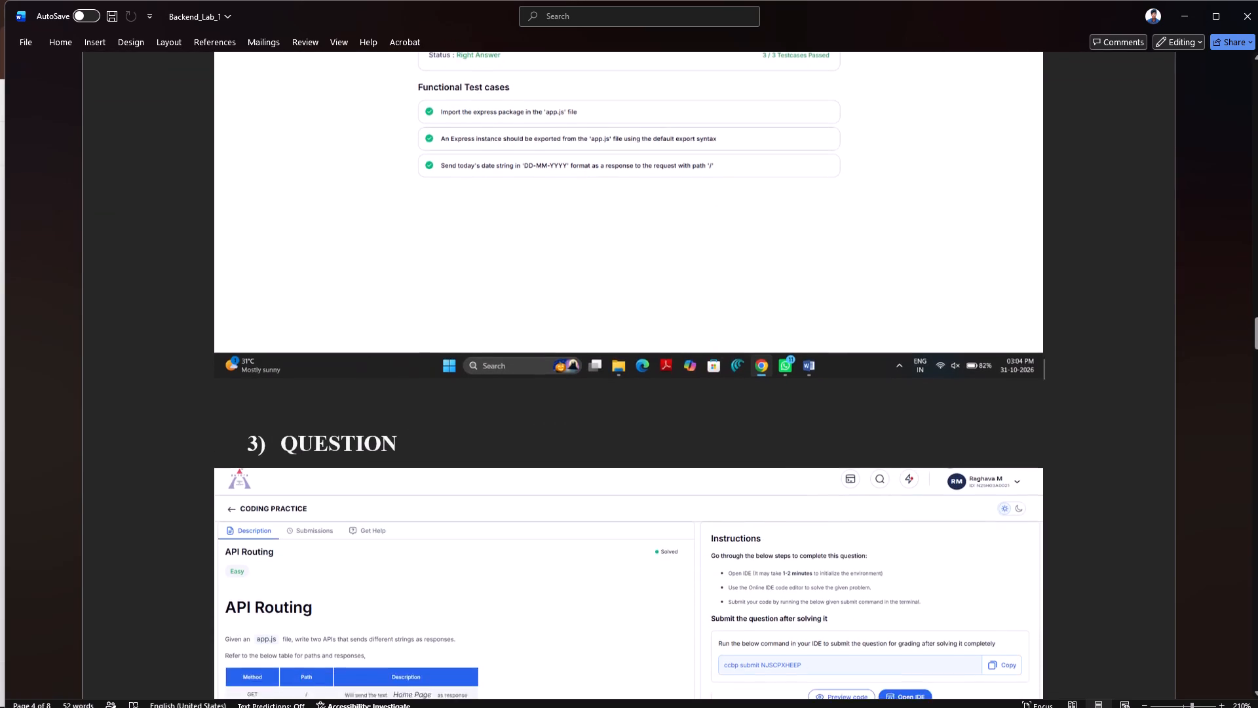
pyautogui.scroll(-1, 1096, 353)
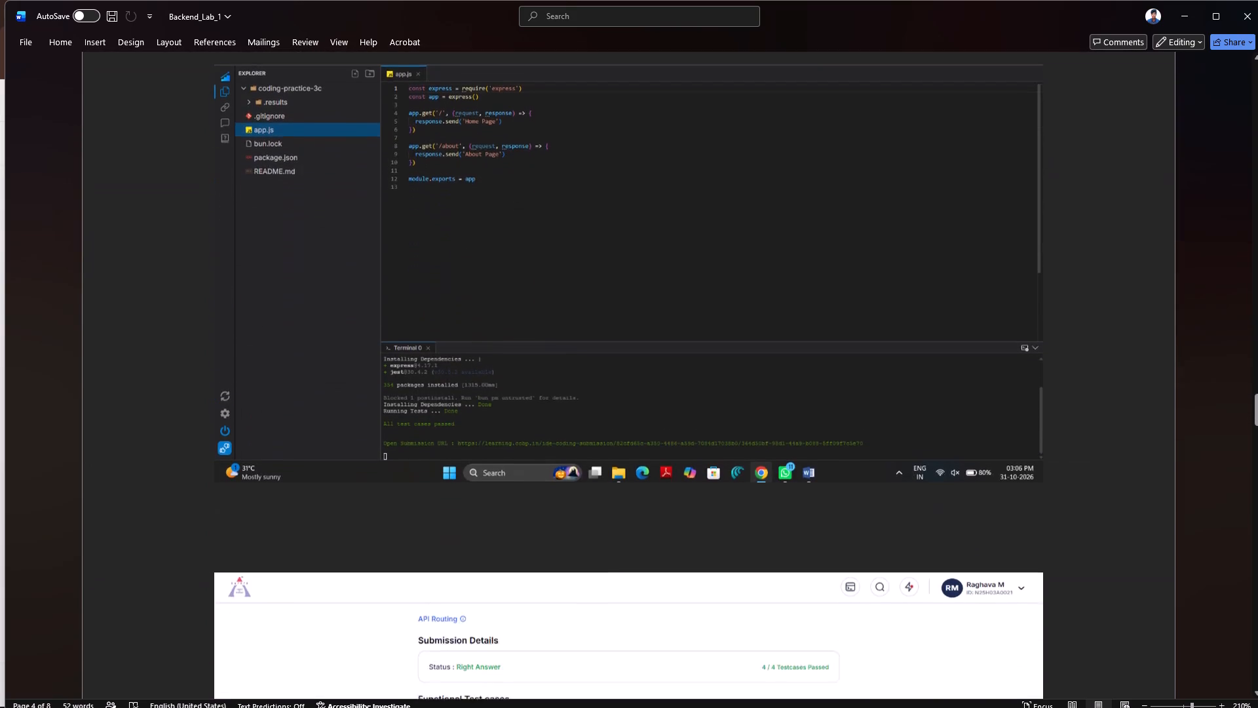
pyautogui.scroll(-2, 1091, 342)
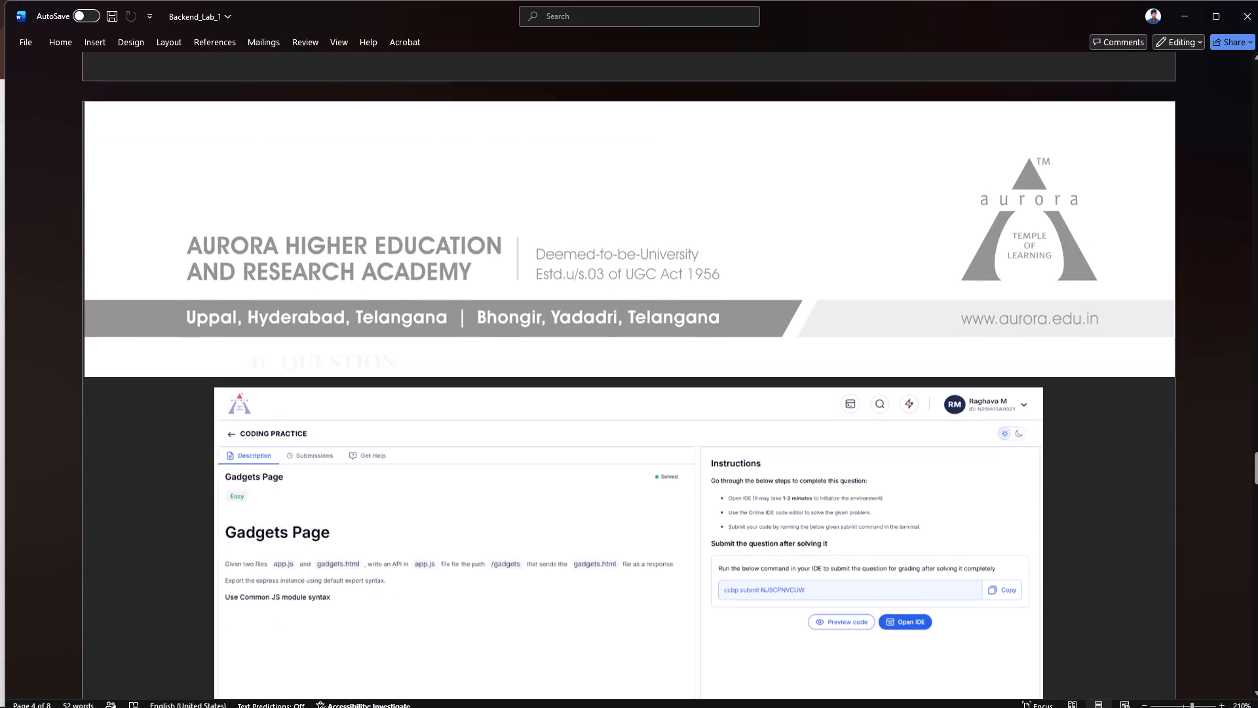
pyautogui.scroll(-1, 1090, 342)
pyautogui.scroll(1, 1090, 342)
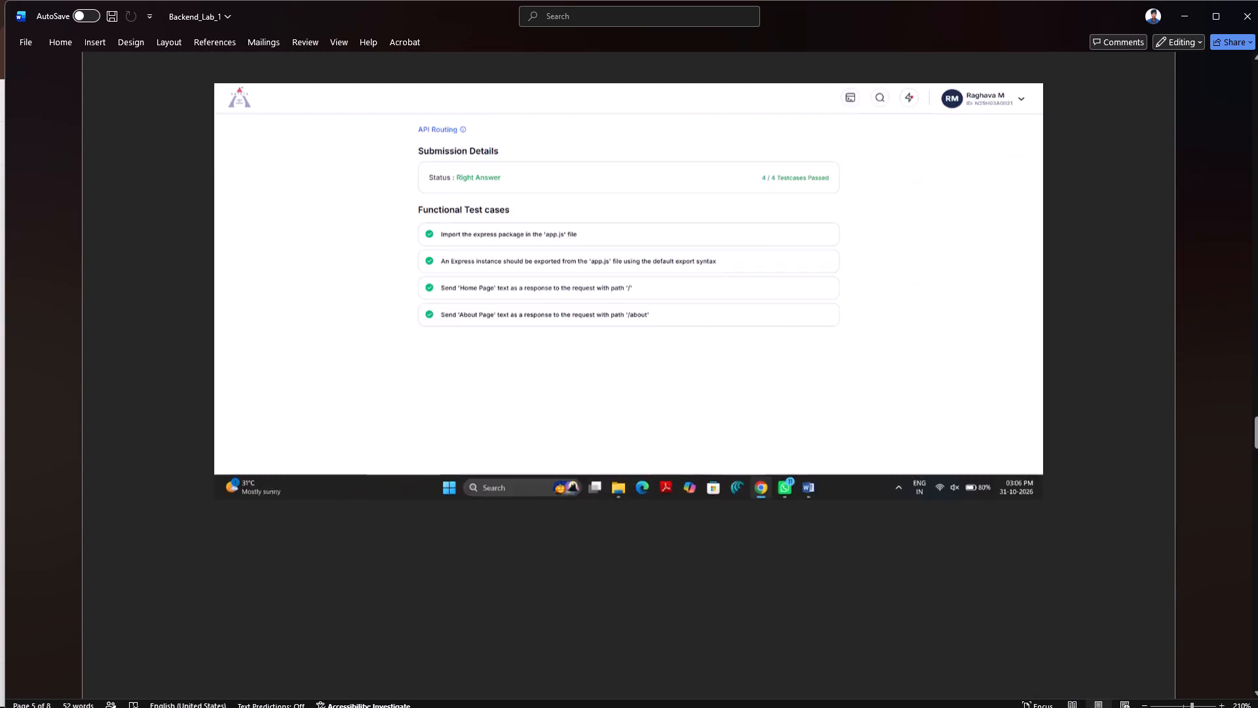
pyautogui.scroll(2, 1090, 342)
pyautogui.click(843, 416)
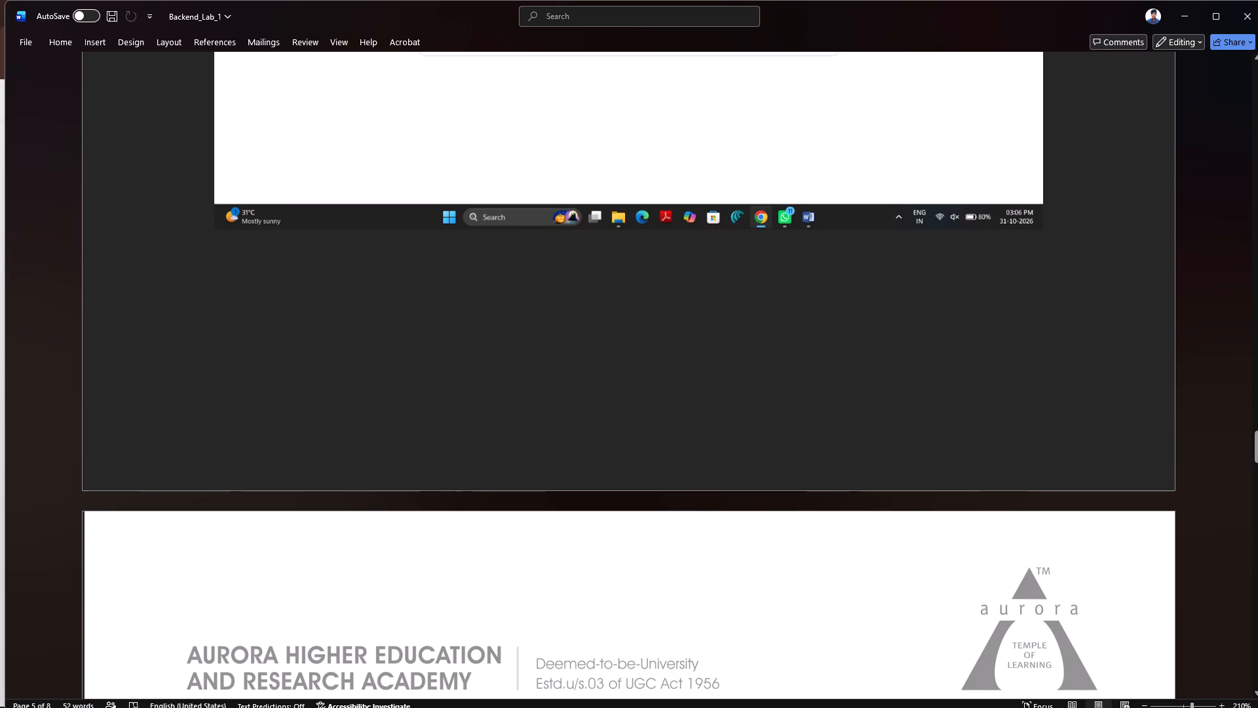
pyautogui.press('Return')
pyautogui.press('Return')
# Move the RM badge in the Get a String screenshot under 5) QUESTION onto the NR badge, aligned with the header icons.
pyautogui.scroll(-1, 840, 414)
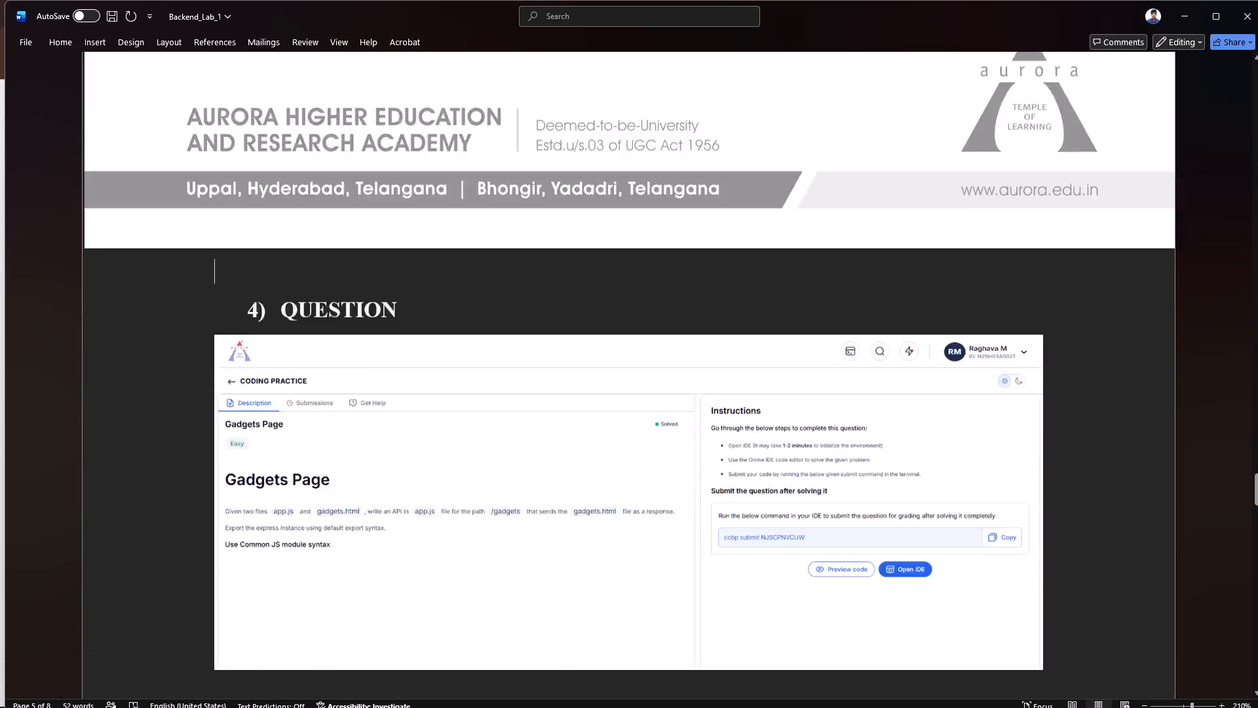
pyautogui.scroll(-2, 840, 414)
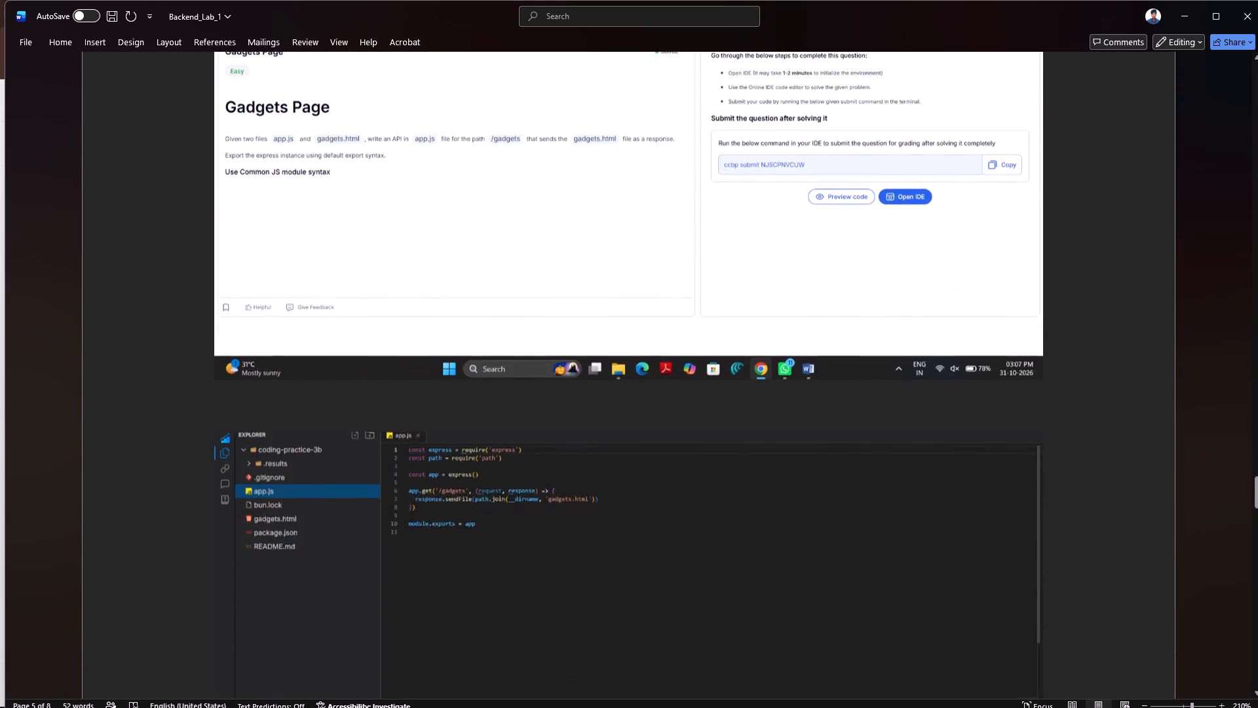
pyautogui.scroll(-1, 840, 412)
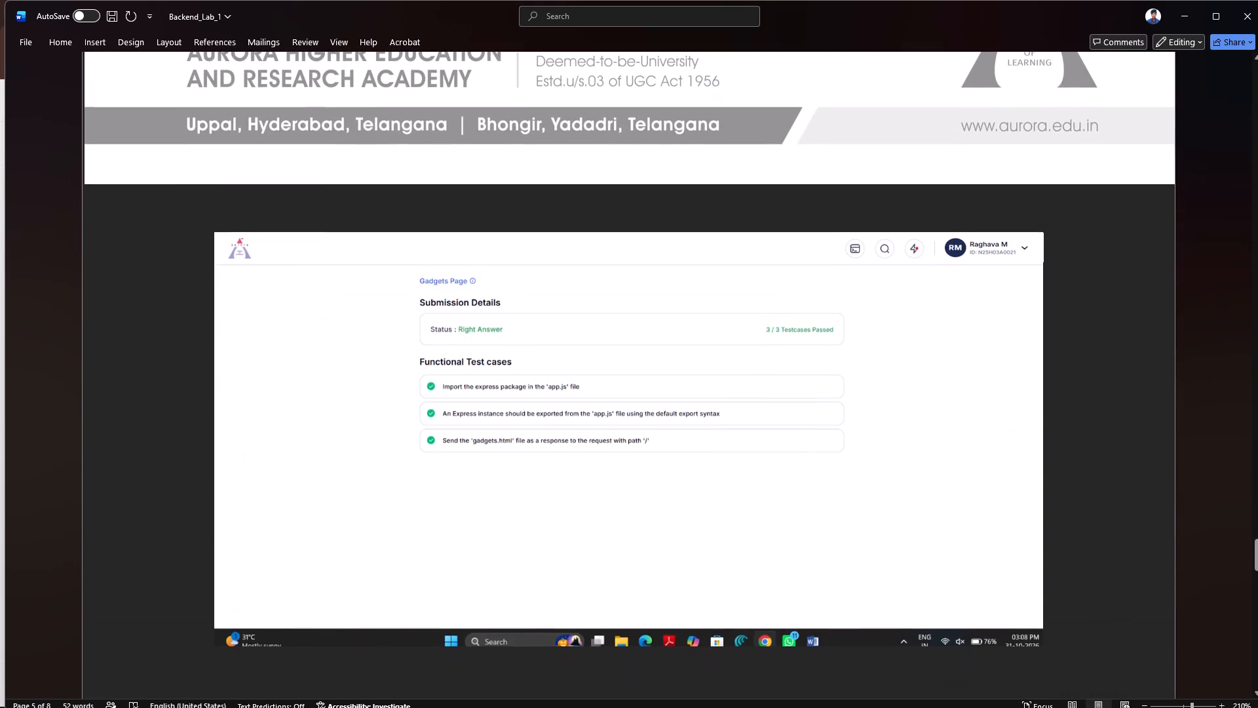
pyautogui.scroll(-1, 840, 412)
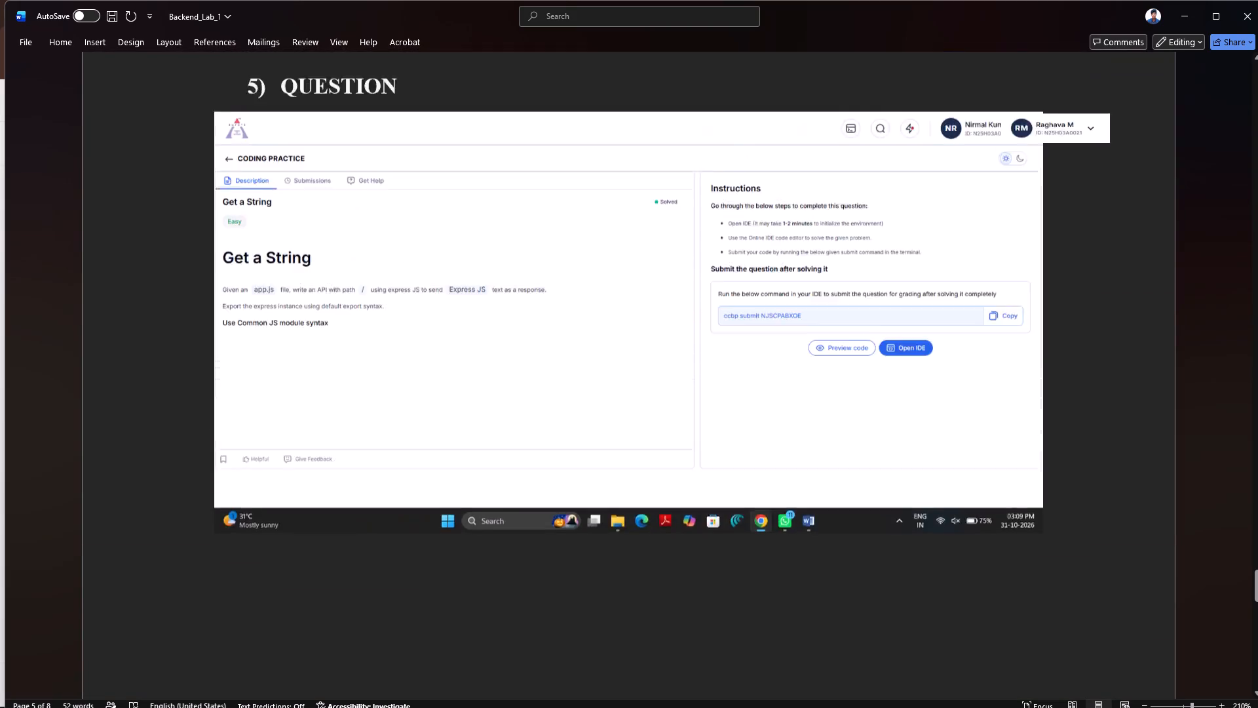
pyautogui.scroll(-2, 840, 412)
pyautogui.moveTo(1056, 248); pyautogui.dragTo(1029, 253)
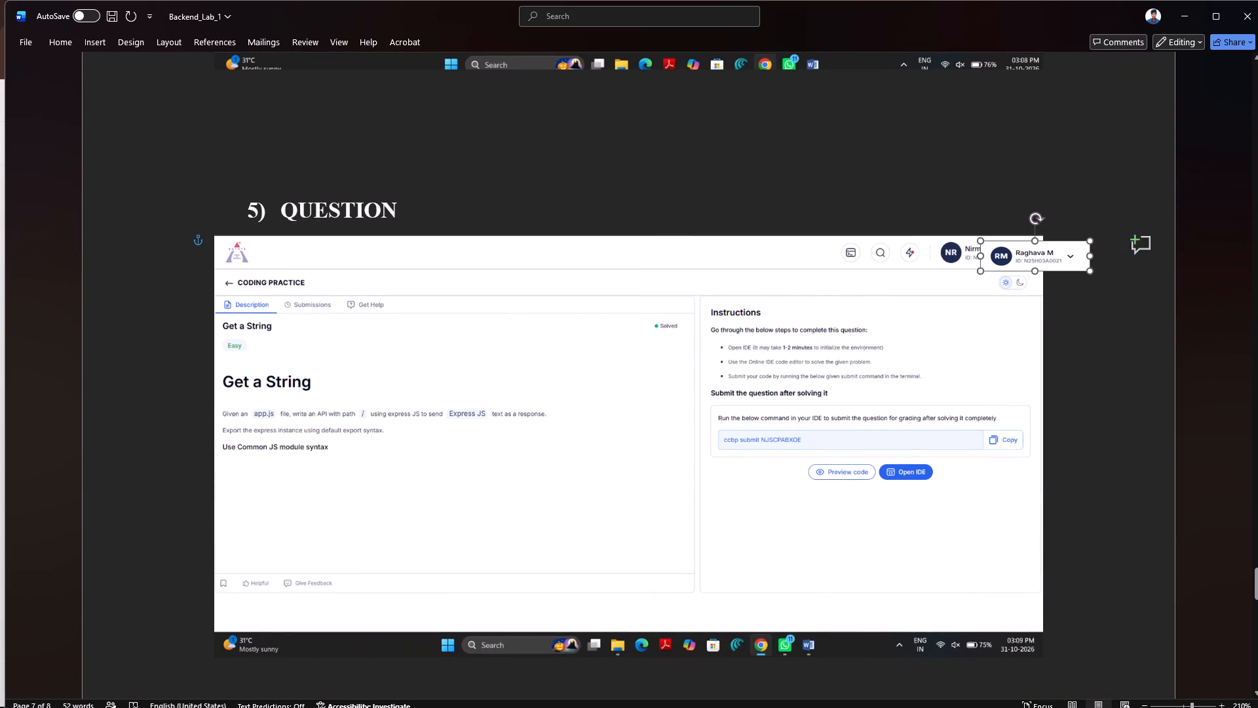
pyautogui.moveTo(1029, 253); pyautogui.dragTo(985, 247)
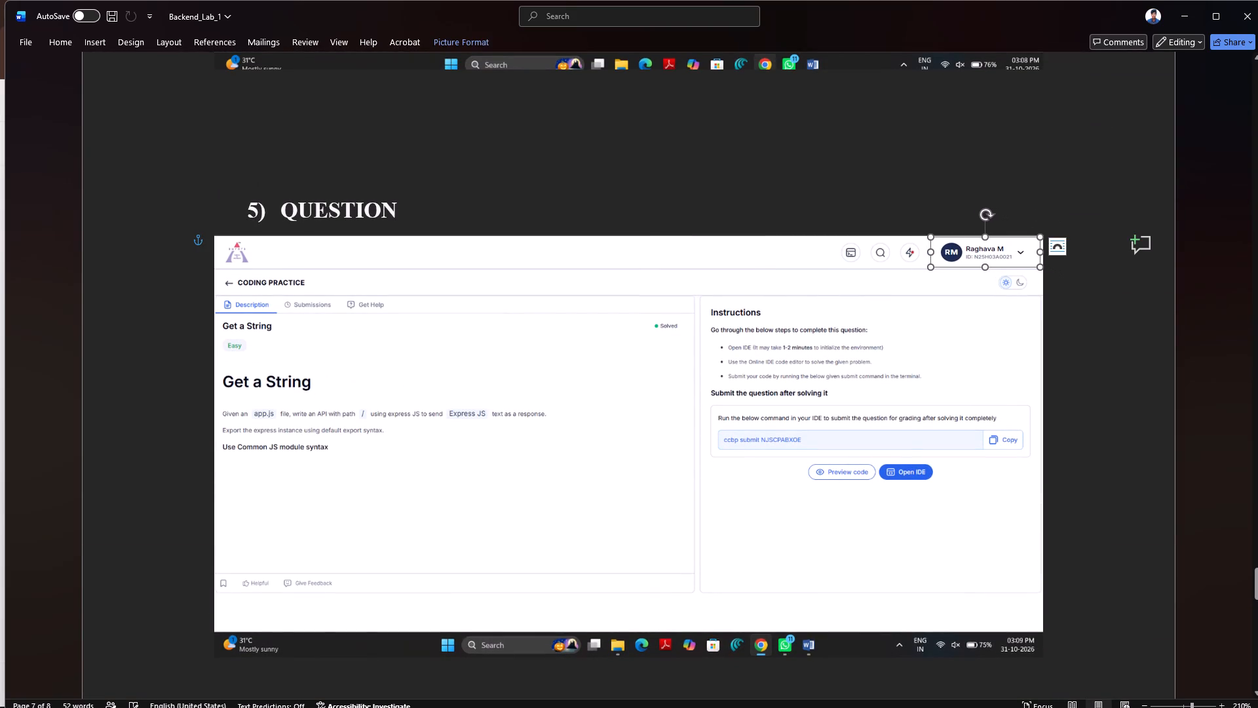
pyautogui.moveTo(991, 246); pyautogui.dragTo(999, 246)
pyautogui.click(1063, 196)
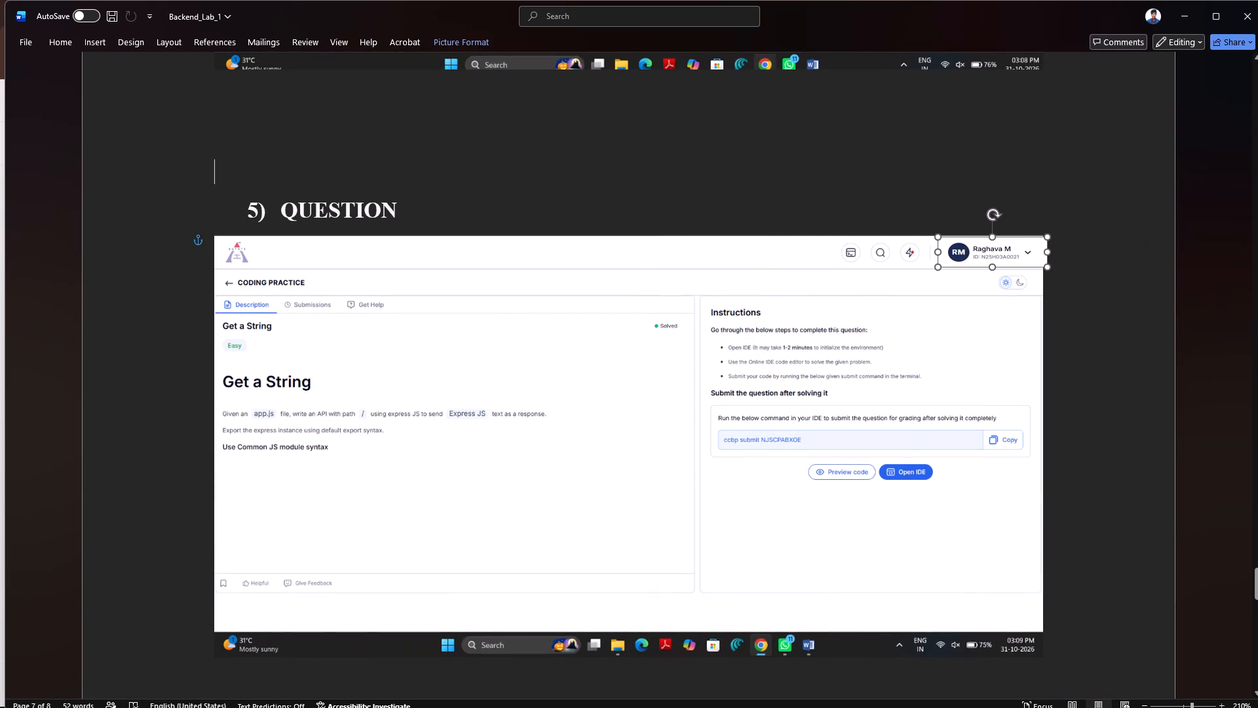
pyautogui.moveTo(1020, 254); pyautogui.dragTo(1014, 254)
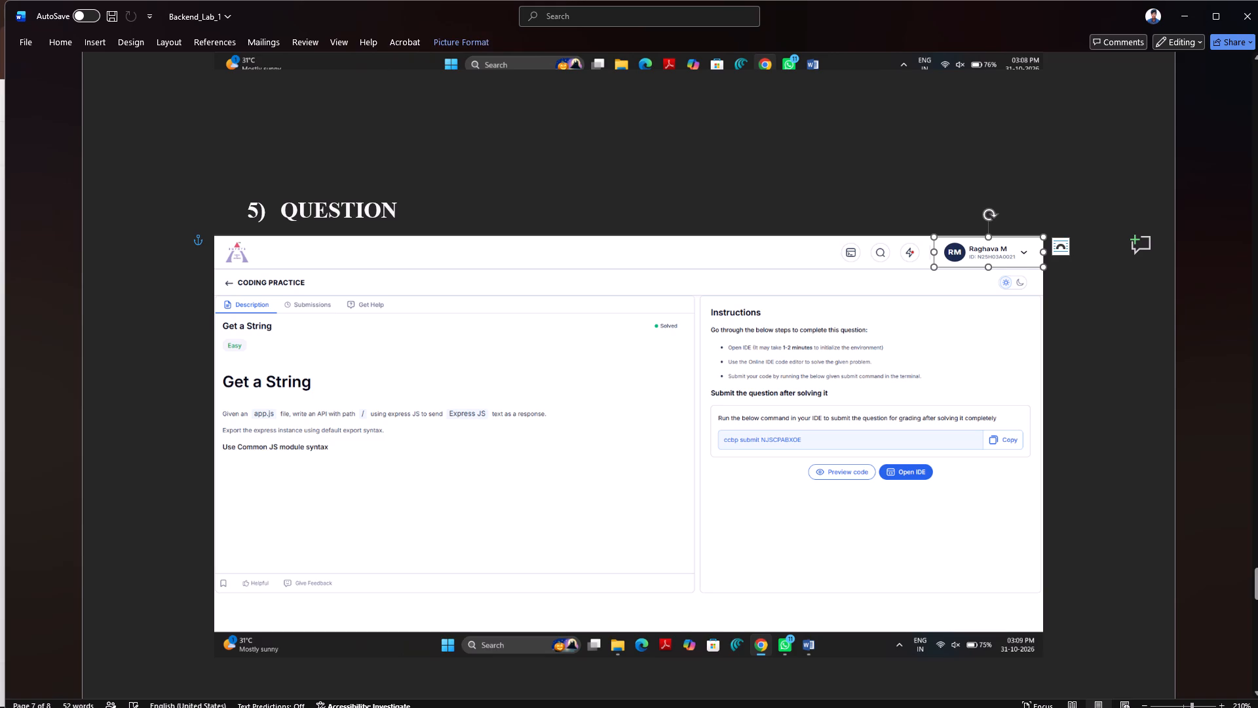
pyautogui.click(1074, 212)
# Export the report as a PDF named Backend_Lab_1 into the BDF folder, replacing the existing file, and close the opened PDF.
pyautogui.scroll(-1, 1055, 218)
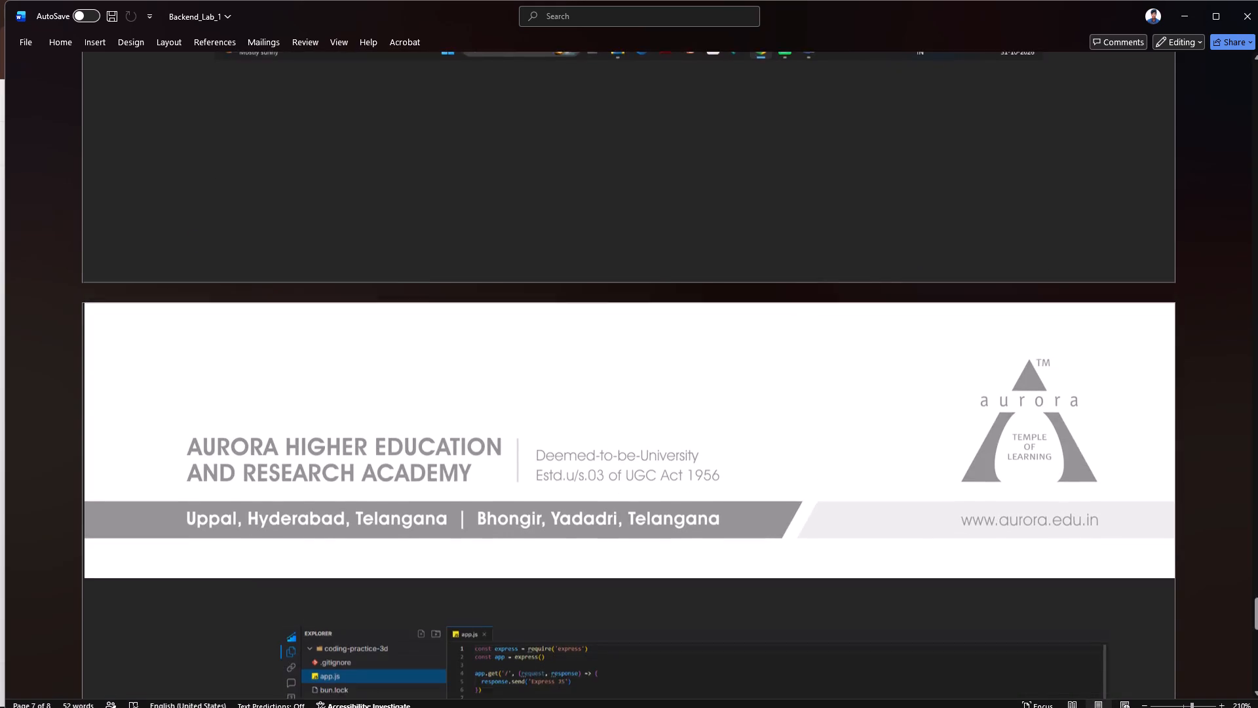
pyautogui.scroll(-2, 1052, 220)
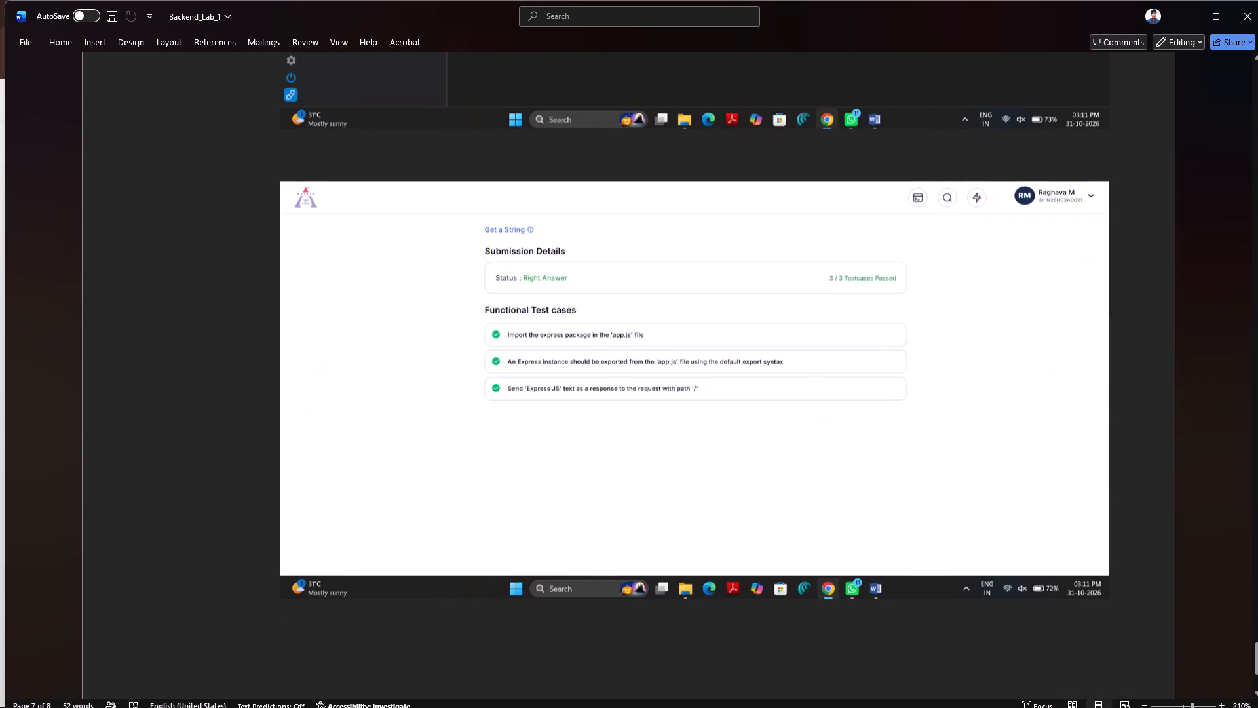
pyautogui.scroll(-1, 966, 247)
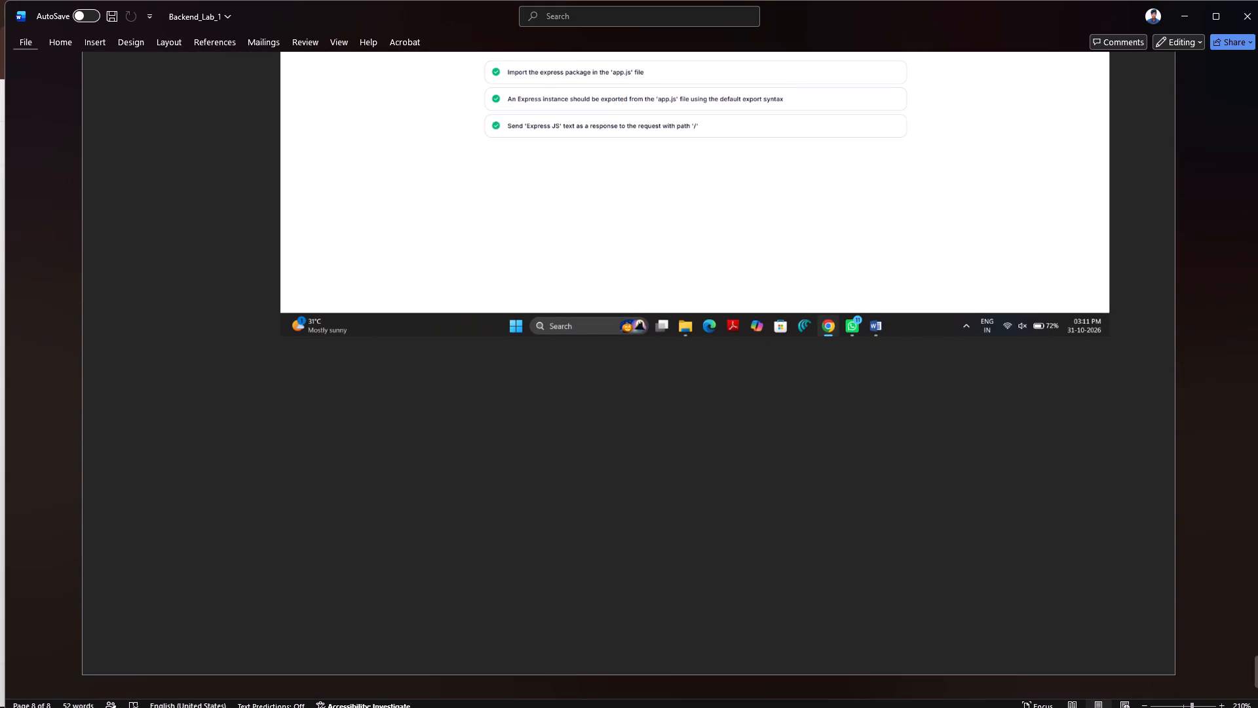
pyautogui.click(29, 44)
pyautogui.click(47, 213)
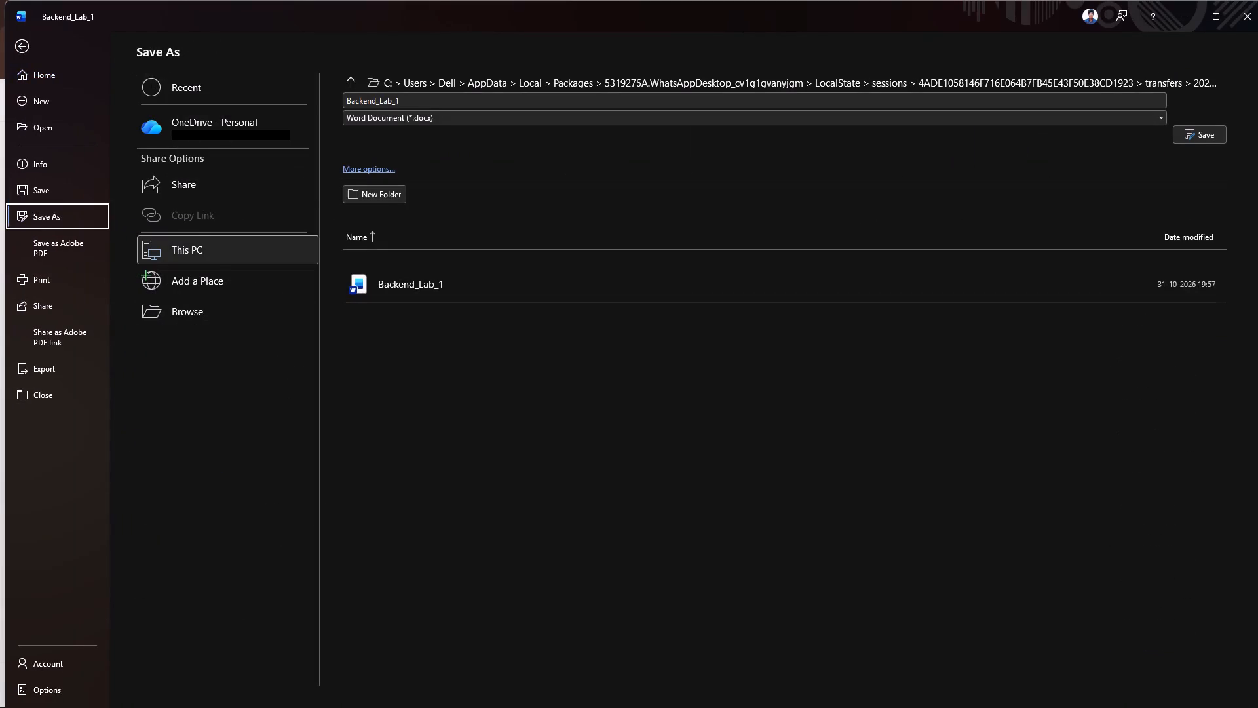
pyautogui.doubleClick(229, 239)
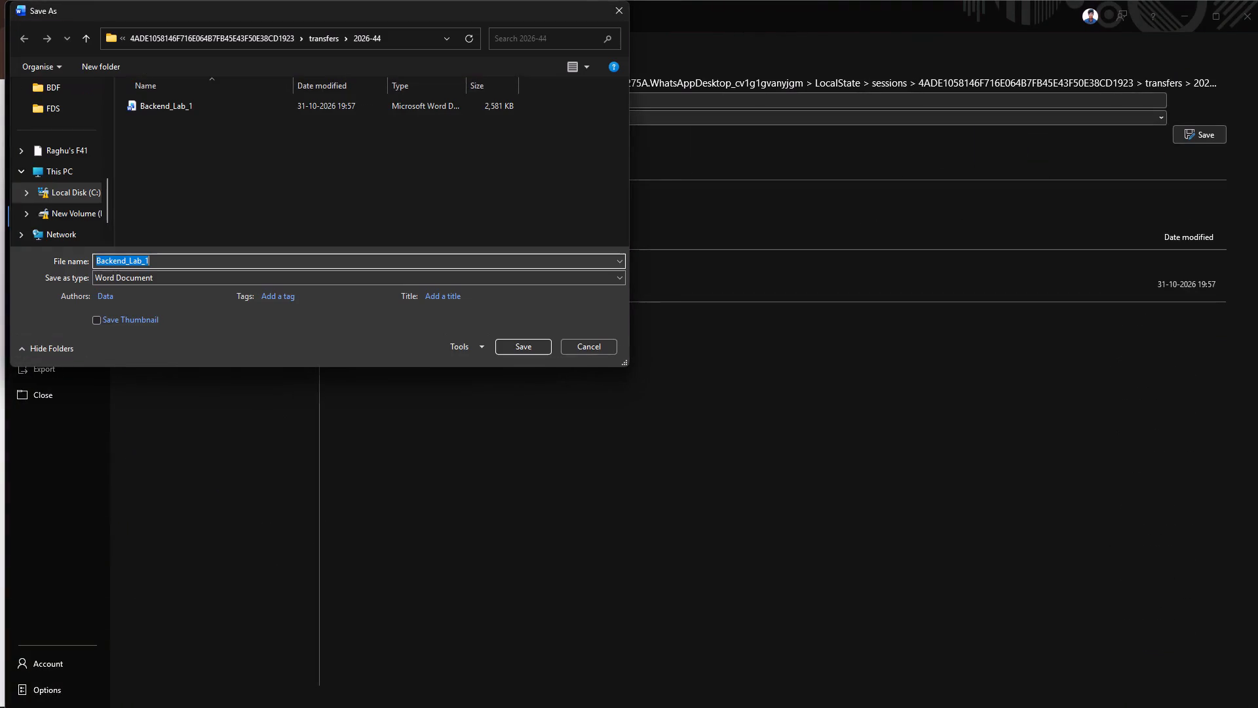
pyautogui.doubleClick(54, 93)
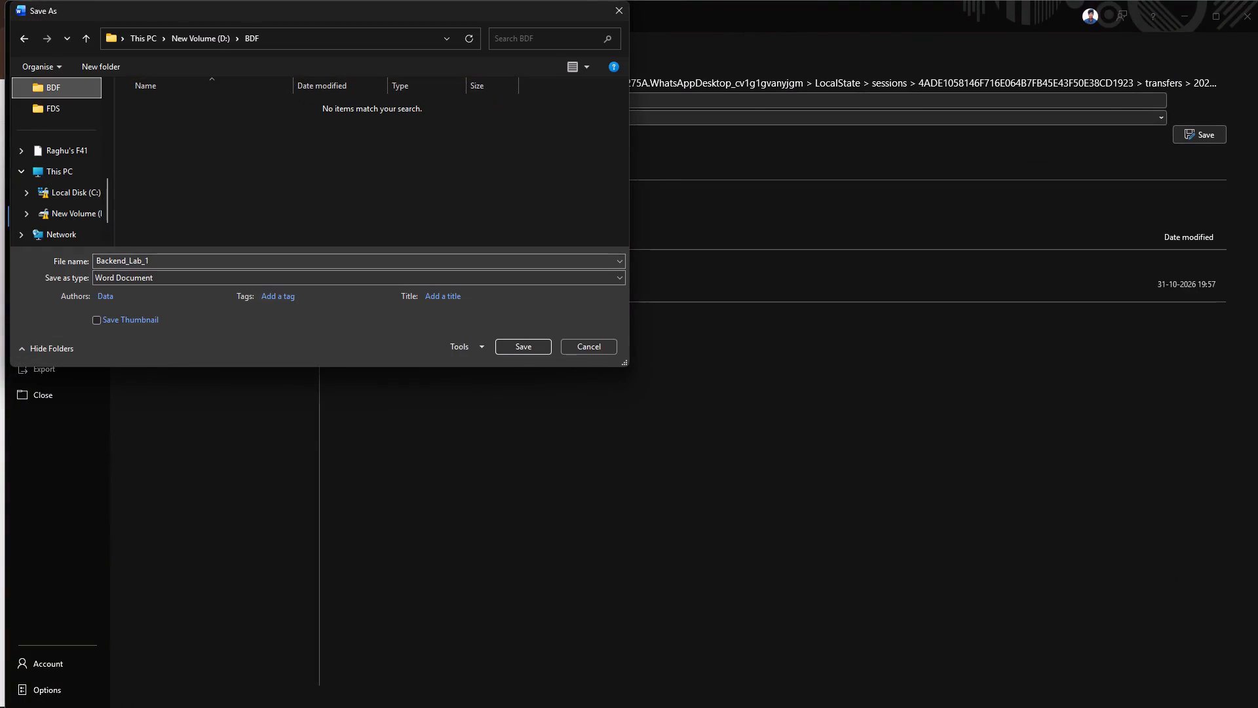
pyautogui.click(336, 280)
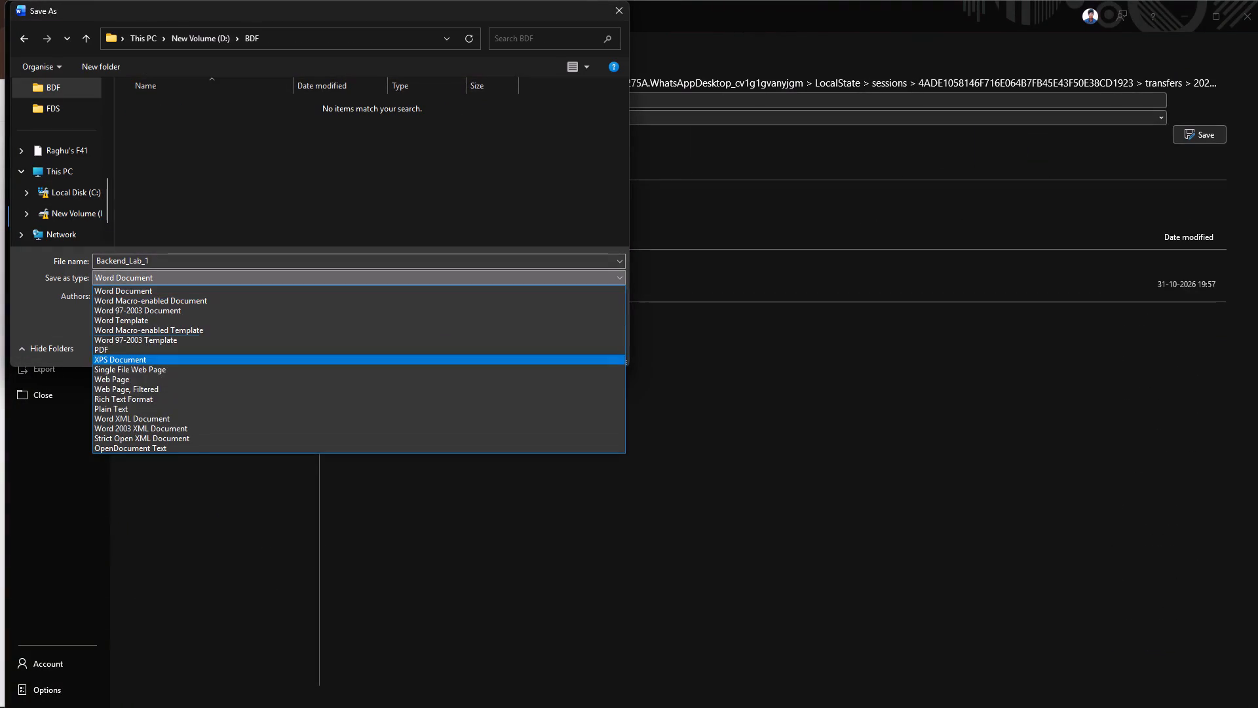
pyautogui.click(276, 349)
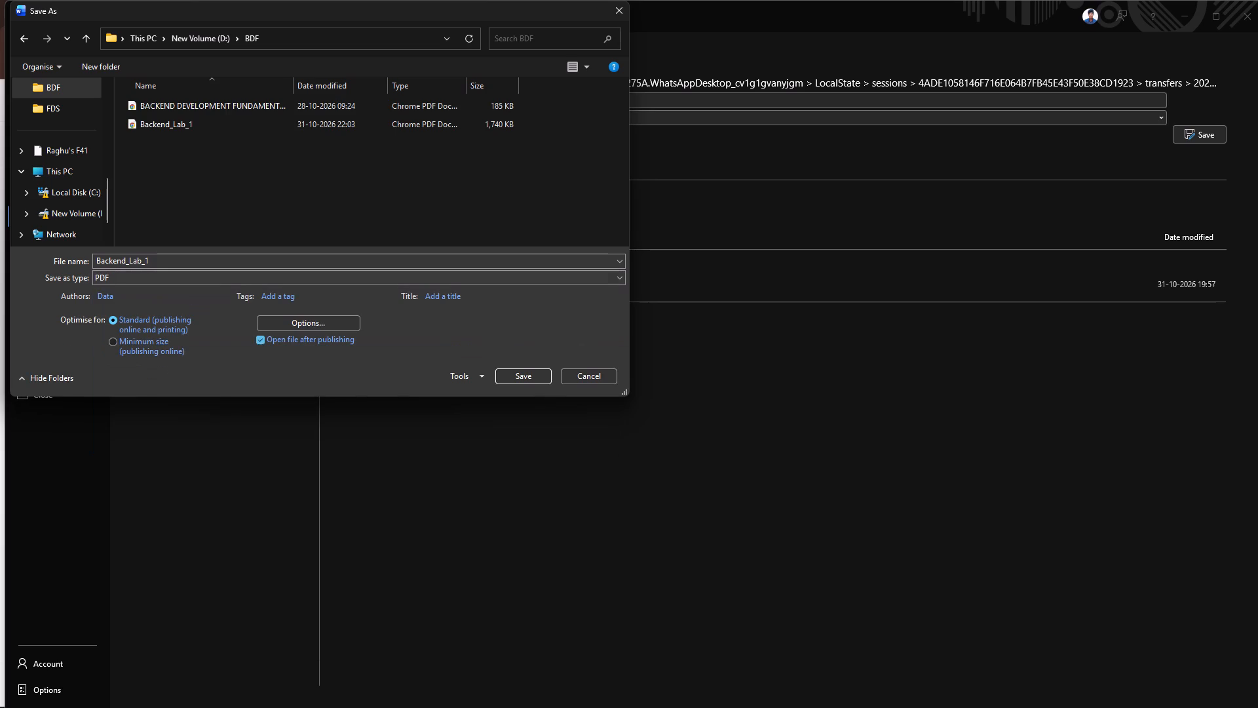
pyautogui.click(360, 125)
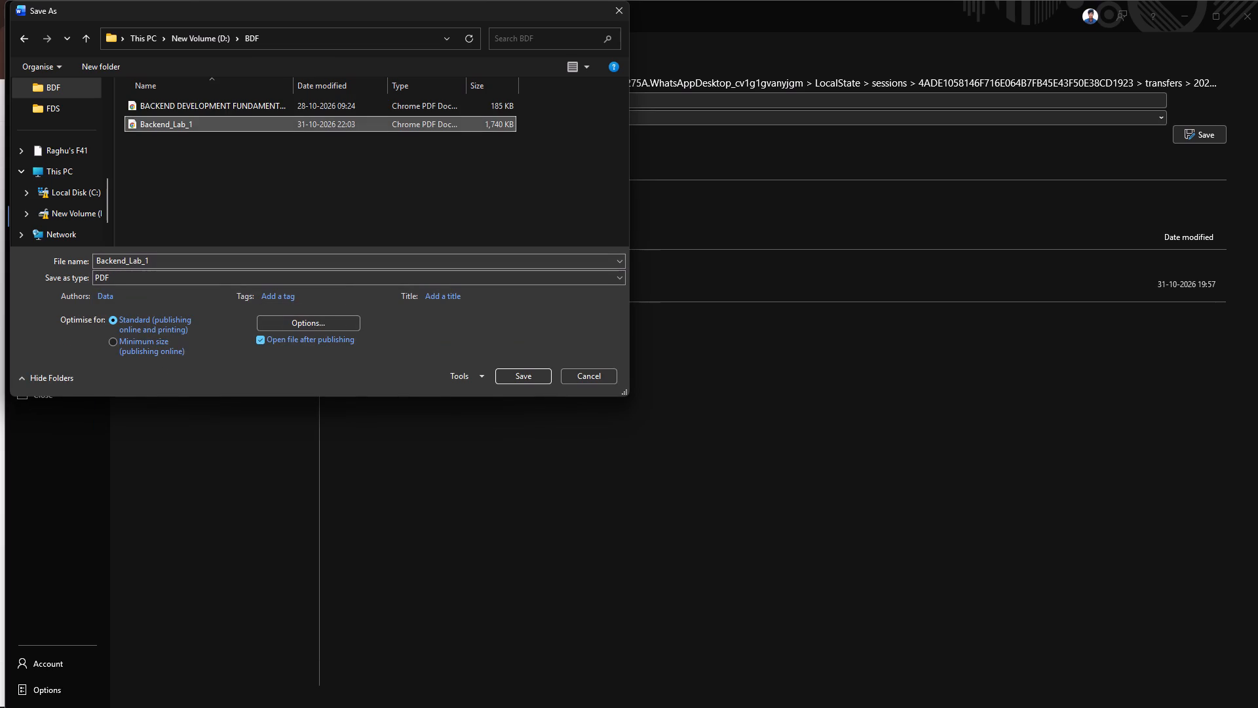
pyautogui.click(509, 381)
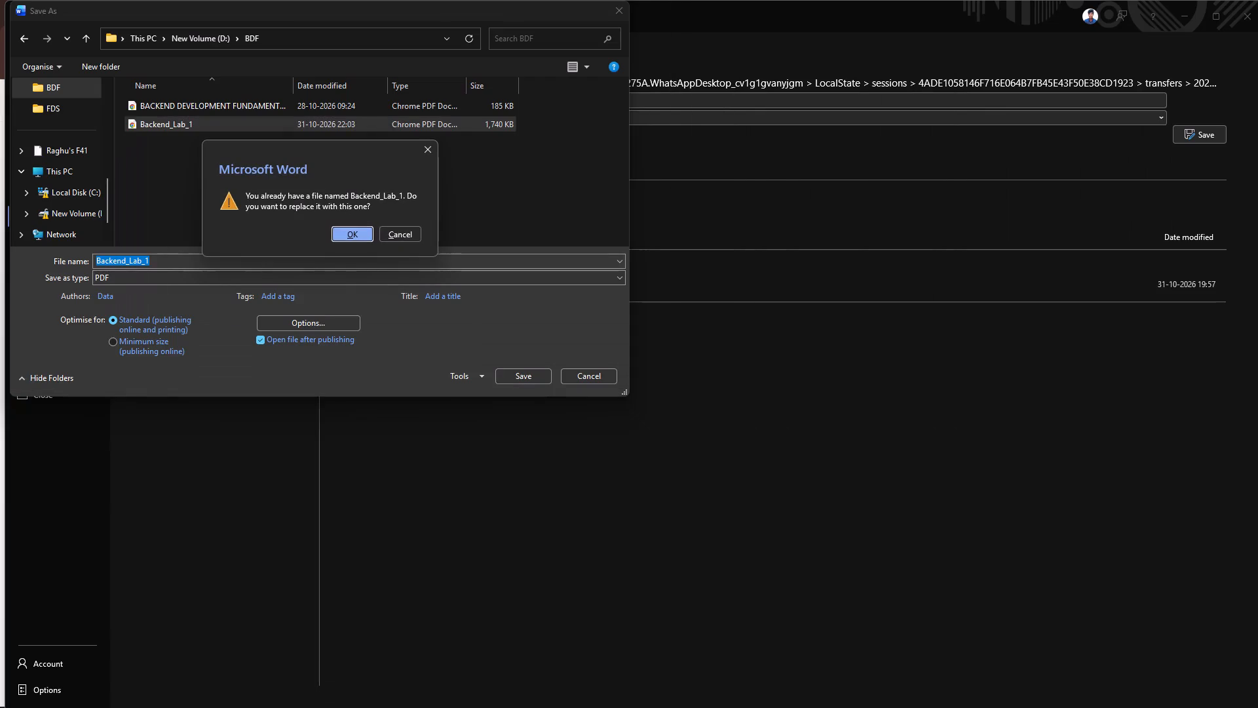
pyautogui.press('Return')
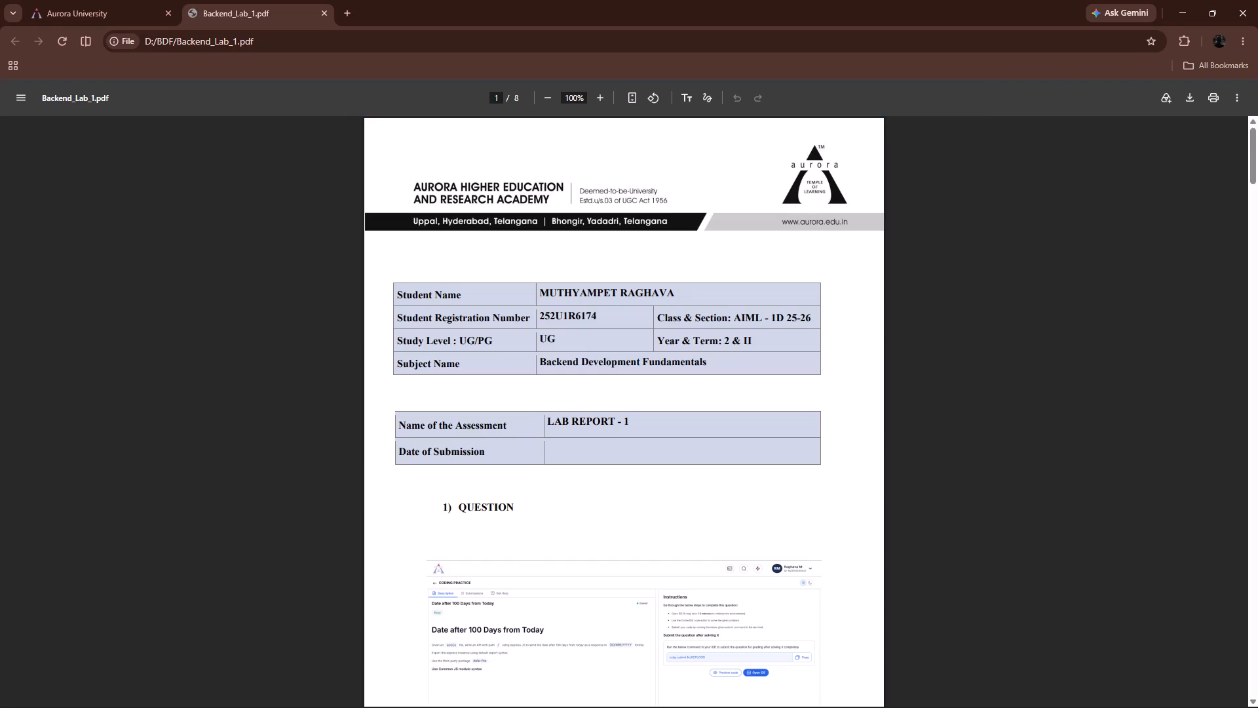
pyautogui.hotkey('ctrl', 'w')
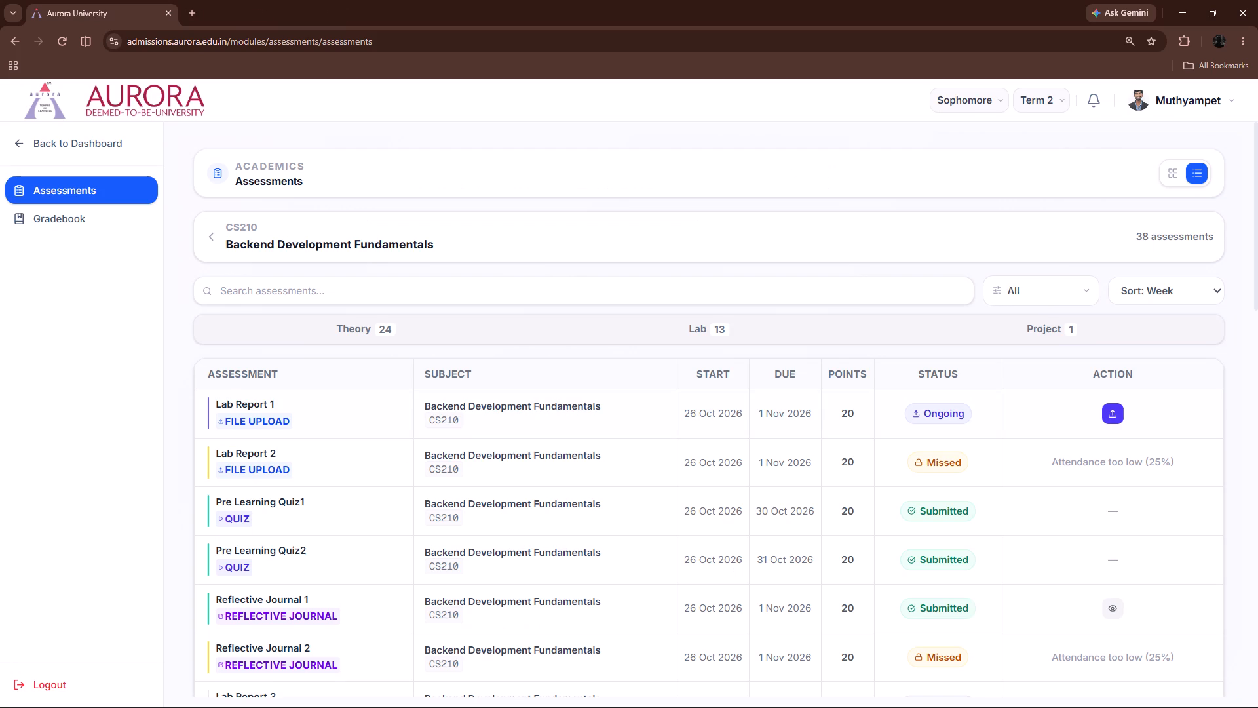
# Upload the Backend_Lab_1 PDF from the BDF folder as the Lab Report 1 submission for Backend Development Fundamentals.
pyautogui.click(1107, 412)
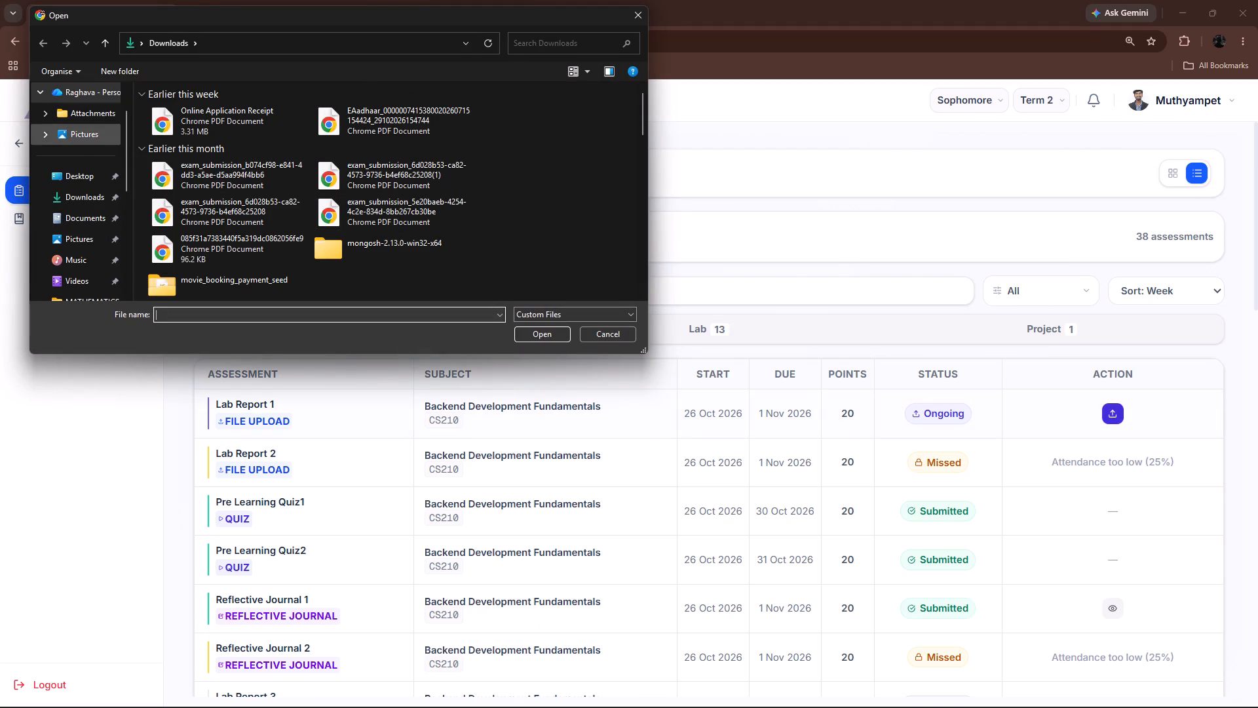
pyautogui.scroll(-3, 108, 222)
pyautogui.click(83, 118)
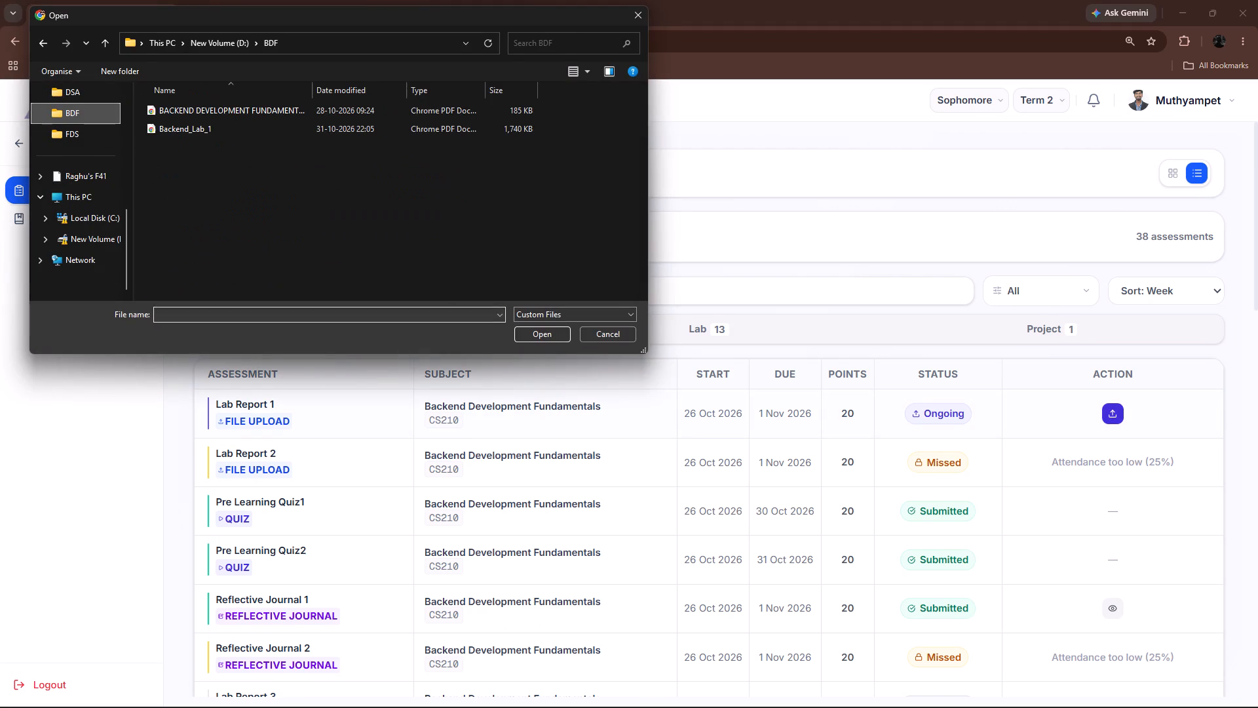
pyautogui.click(83, 118)
pyautogui.doubleClick(177, 128)
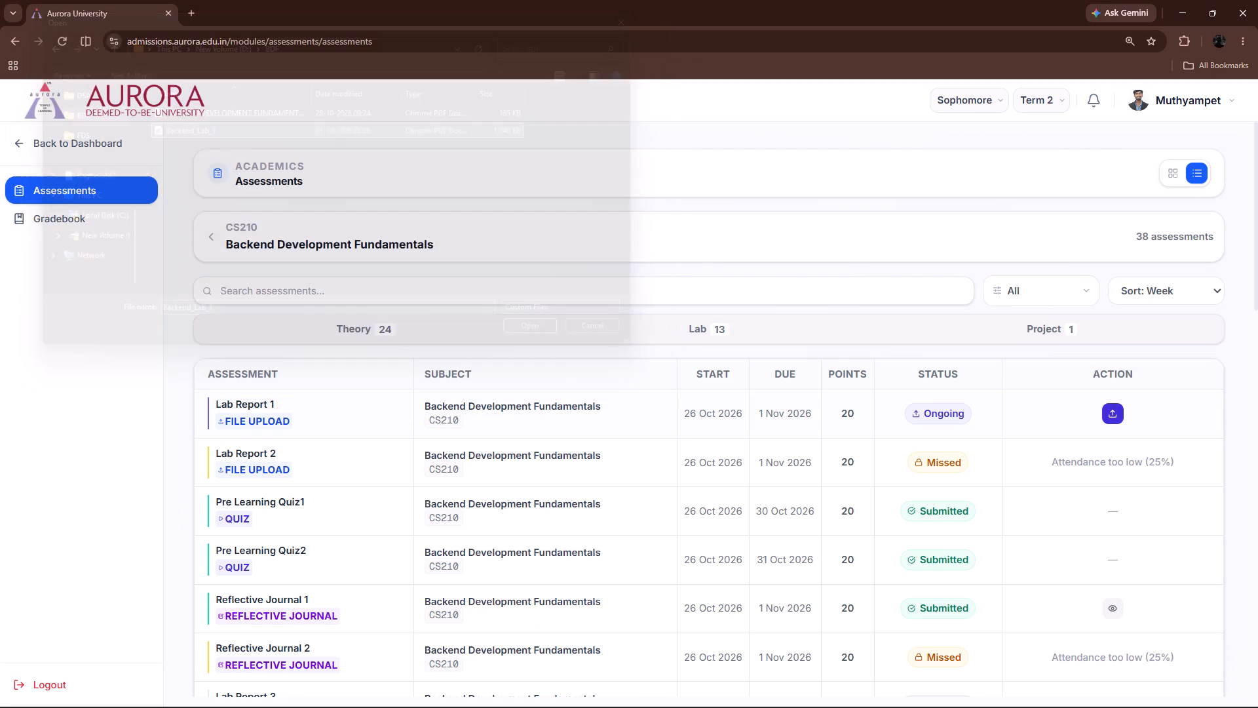
# Open the submitted Lab Report 1 file and inspect the RM badge up close in the Today's Date screenshot under 2) QUESTION.
pyautogui.scroll(-1, 1028, 470)
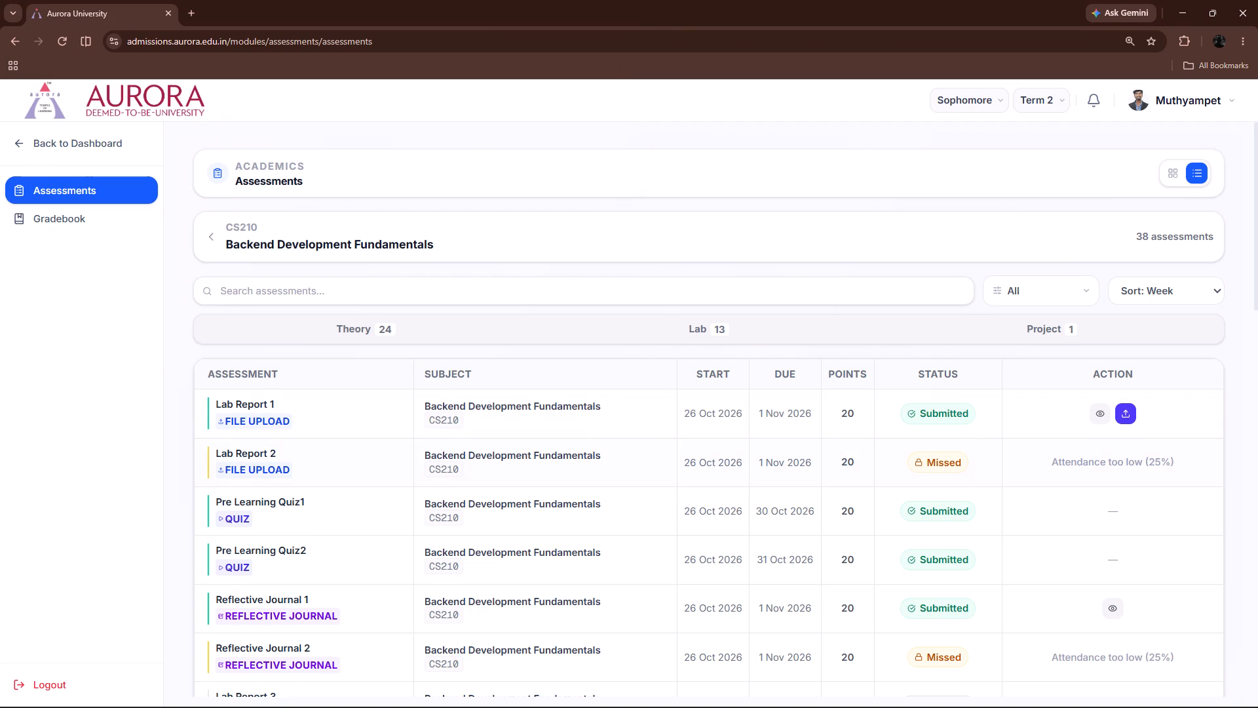
pyautogui.scroll(-1, 1027, 468)
pyautogui.click(1098, 397)
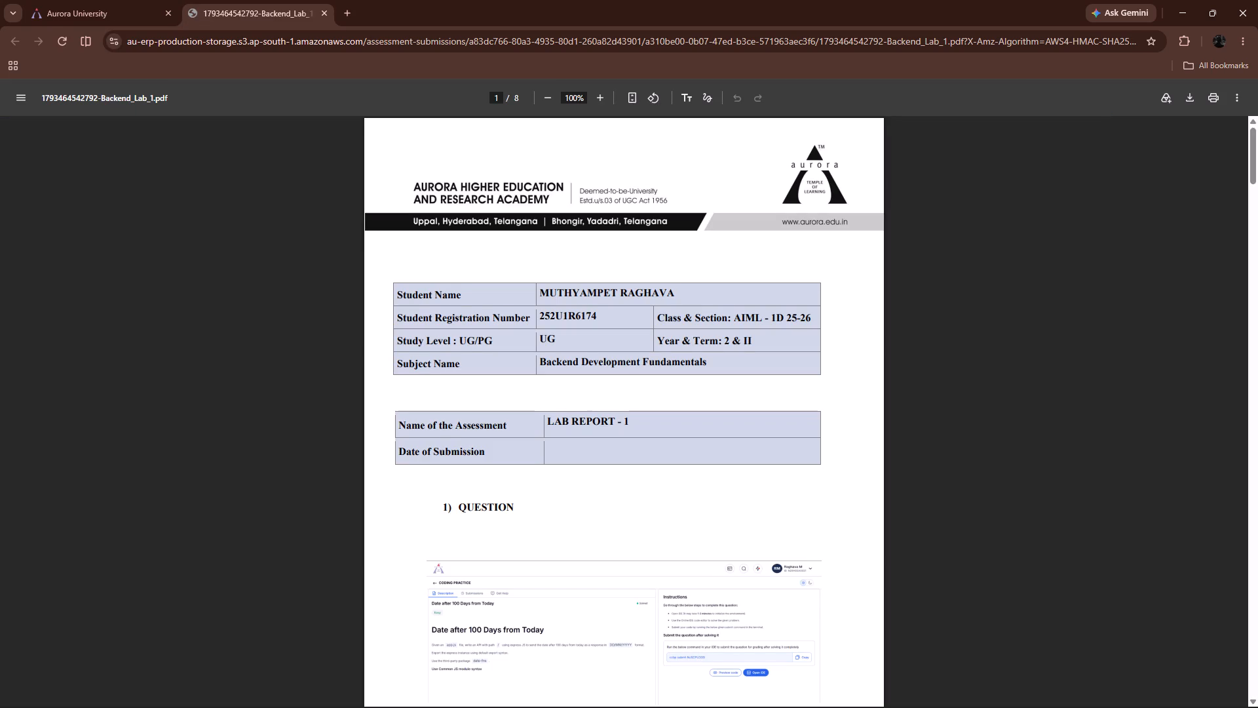
pyautogui.scroll(-9, 766, 420)
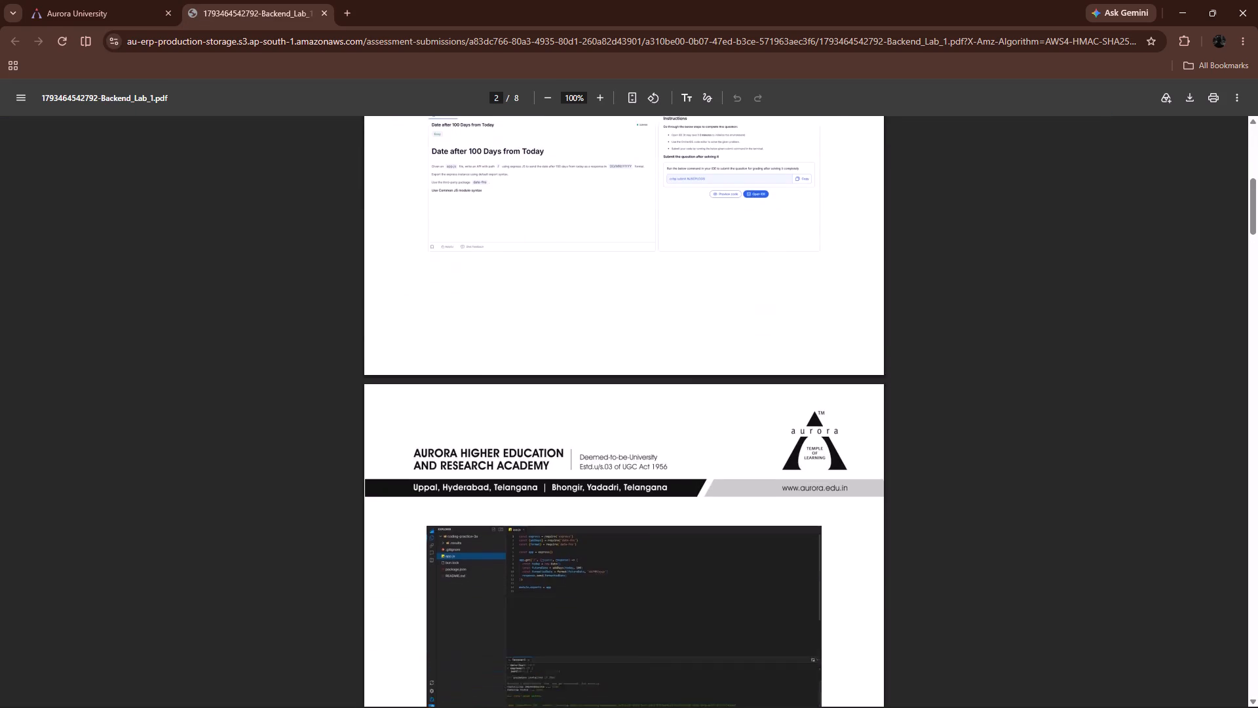
pyautogui.scroll(-9, 766, 420)
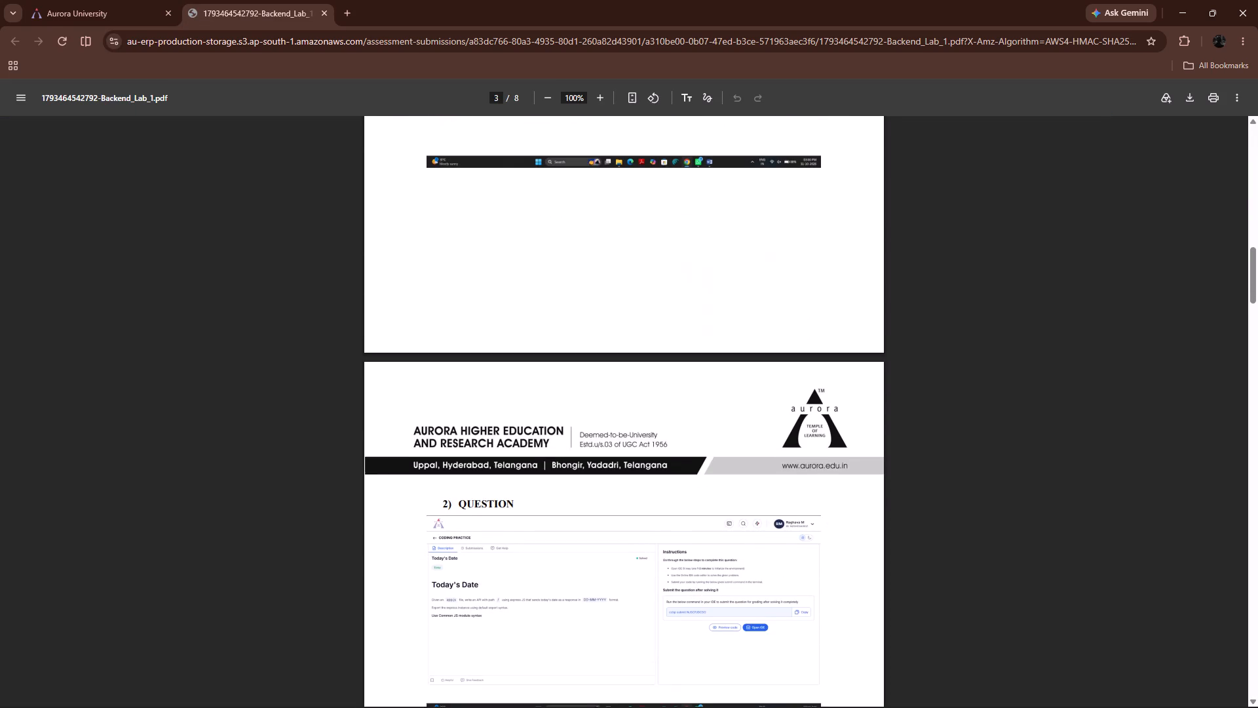
pyautogui.click(765, 420)
pyautogui.scroll(-1, 765, 420)
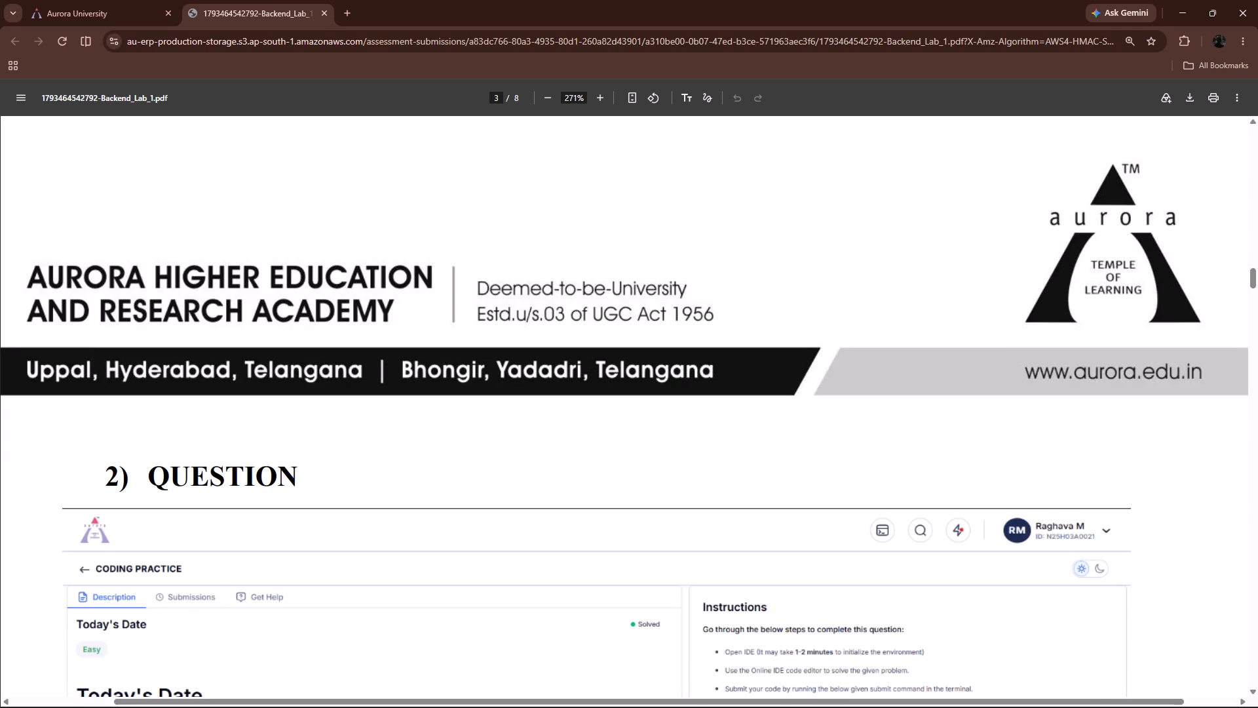
pyautogui.scroll(-2, 807, 475)
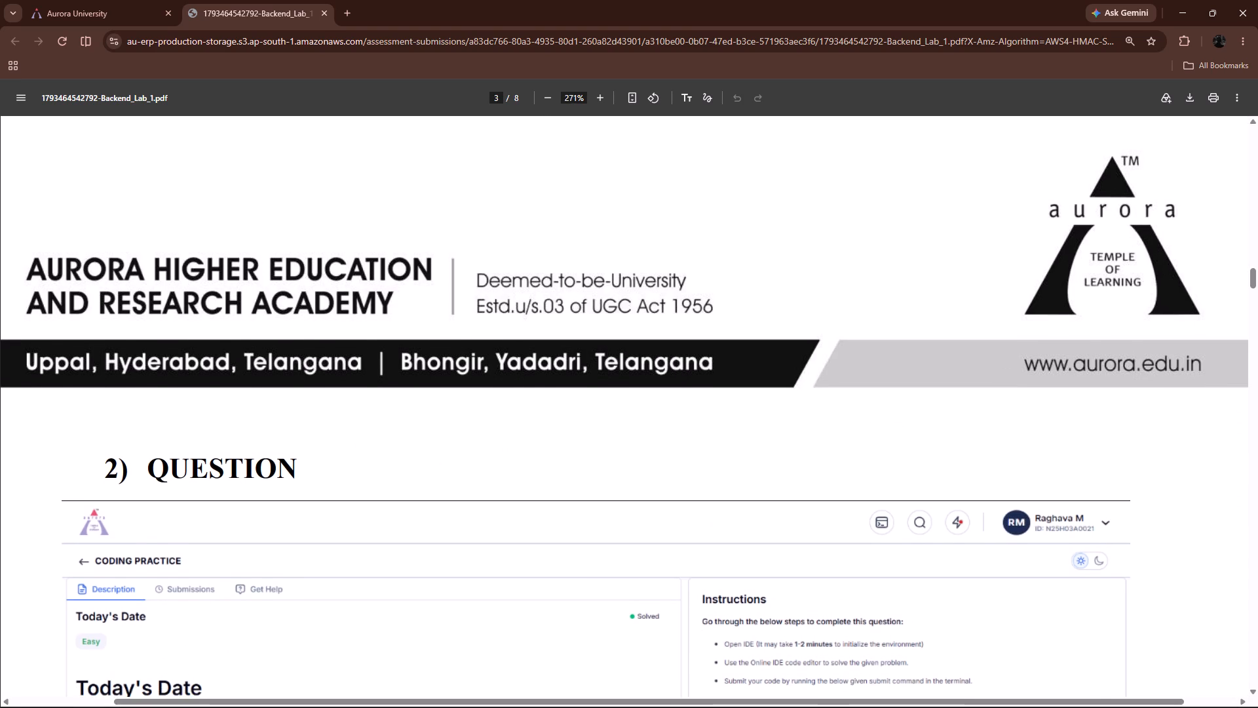
pyautogui.scroll(-2, 807, 475)
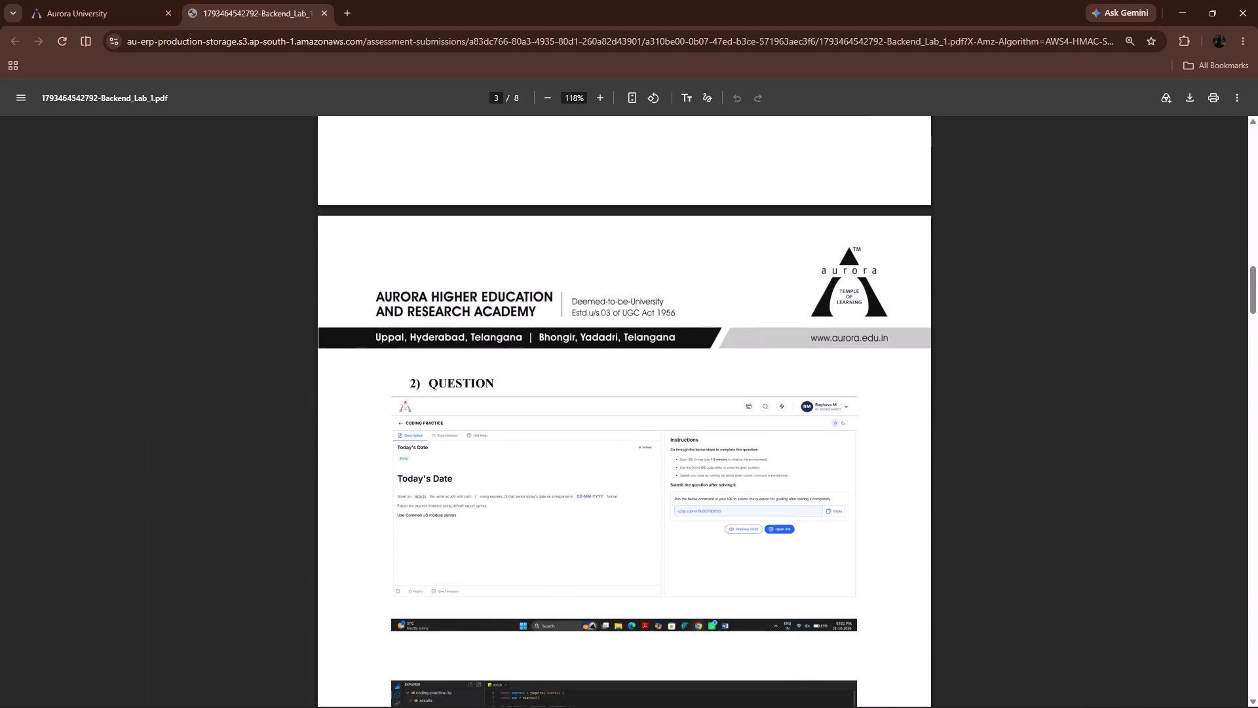
# Review the rest of the submitted PDF, from Today's Date through the final Get a String submission screenshot, and close the file.
pyautogui.scroll(-5, 807, 475)
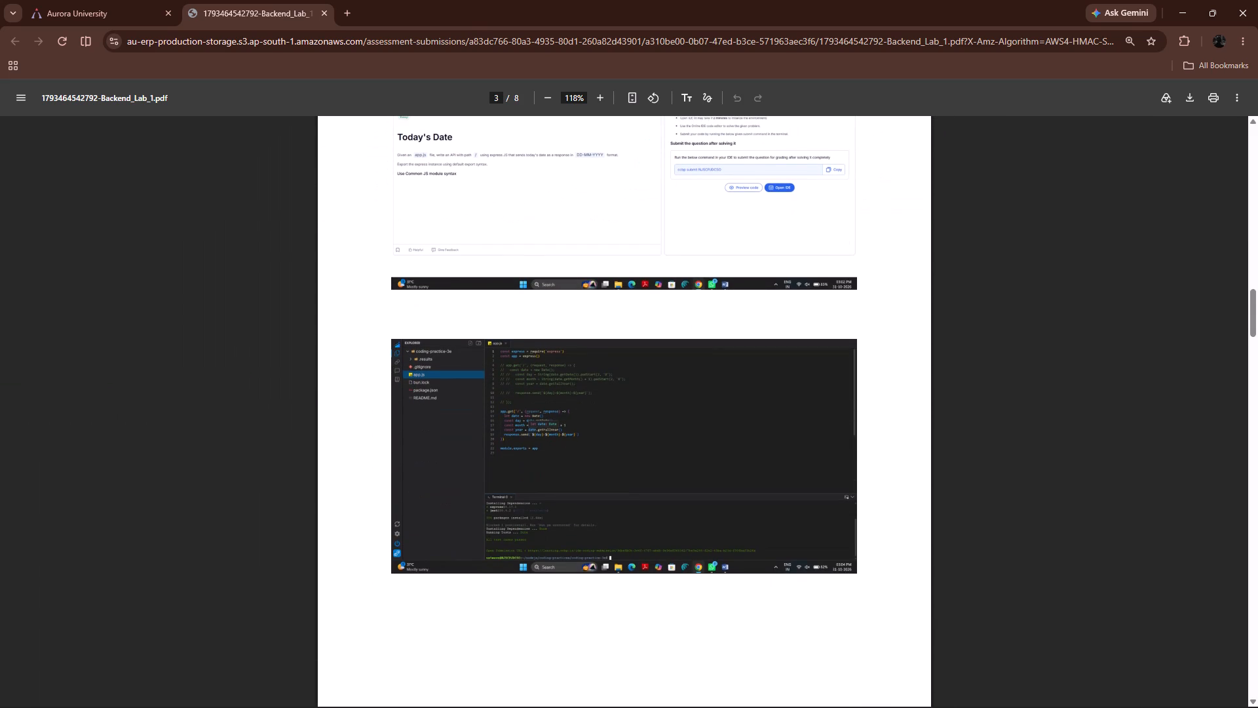
pyautogui.scroll(-10, 807, 475)
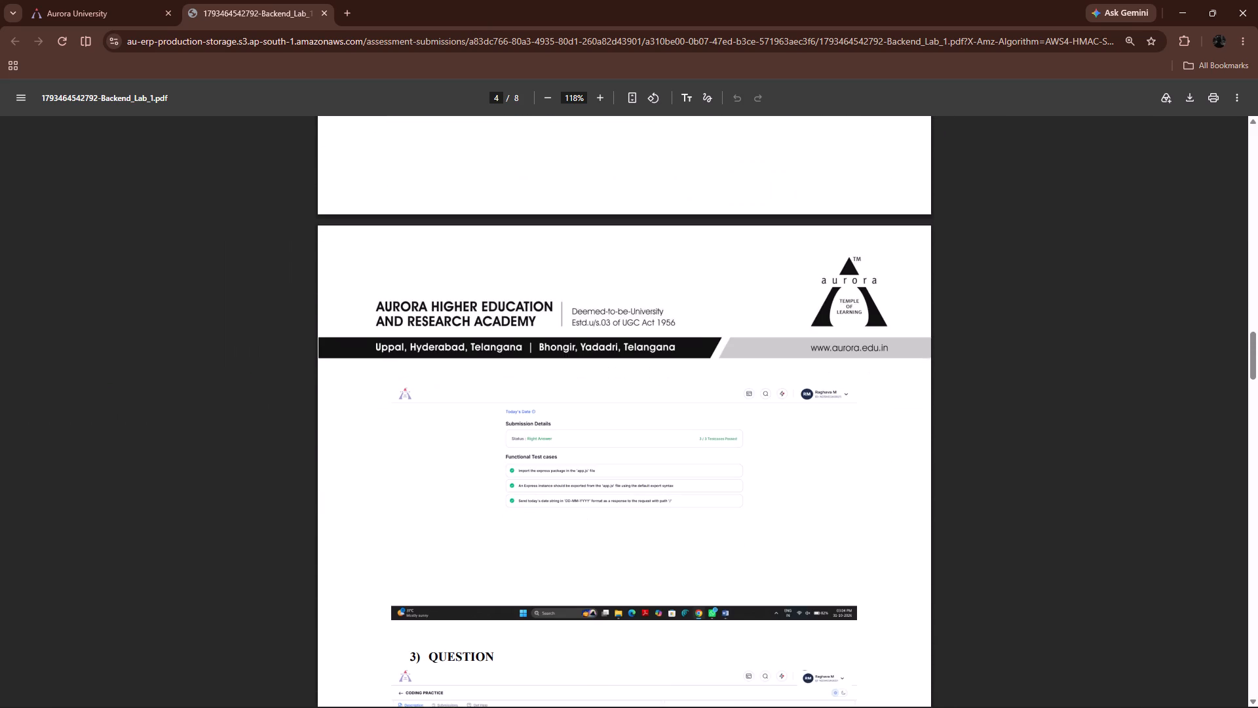
pyautogui.scroll(-8, 807, 475)
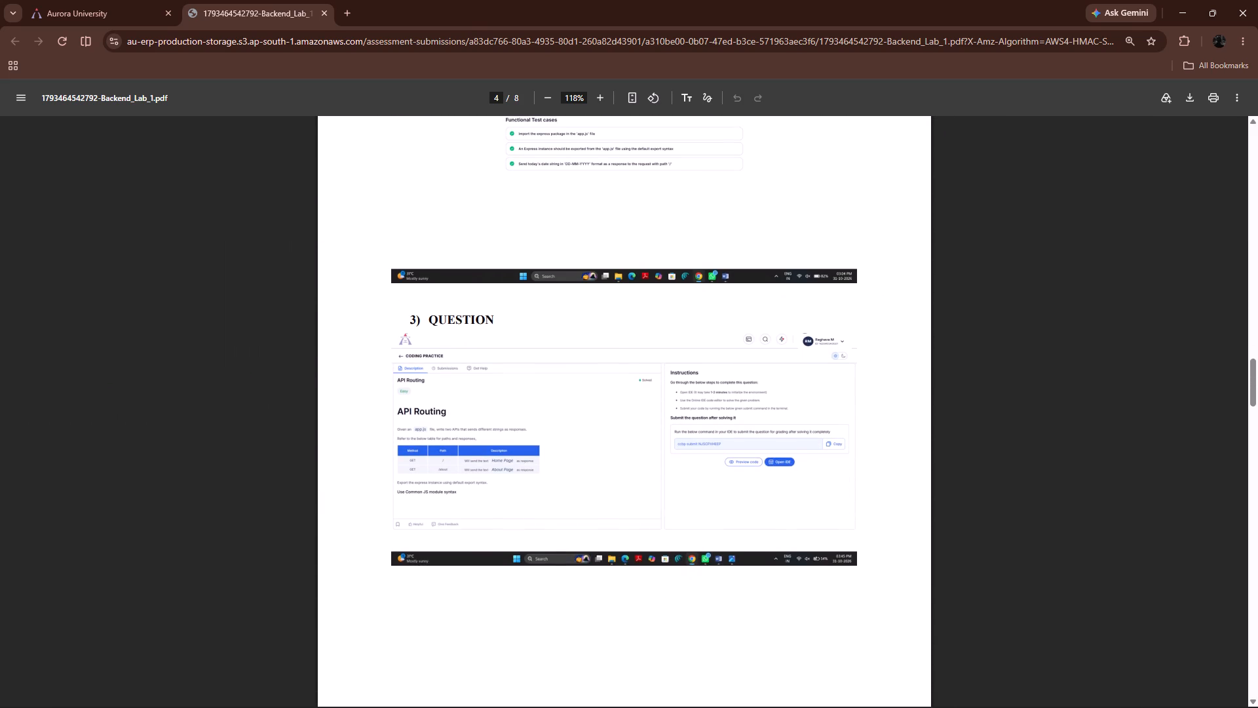
pyautogui.scroll(-11, 807, 474)
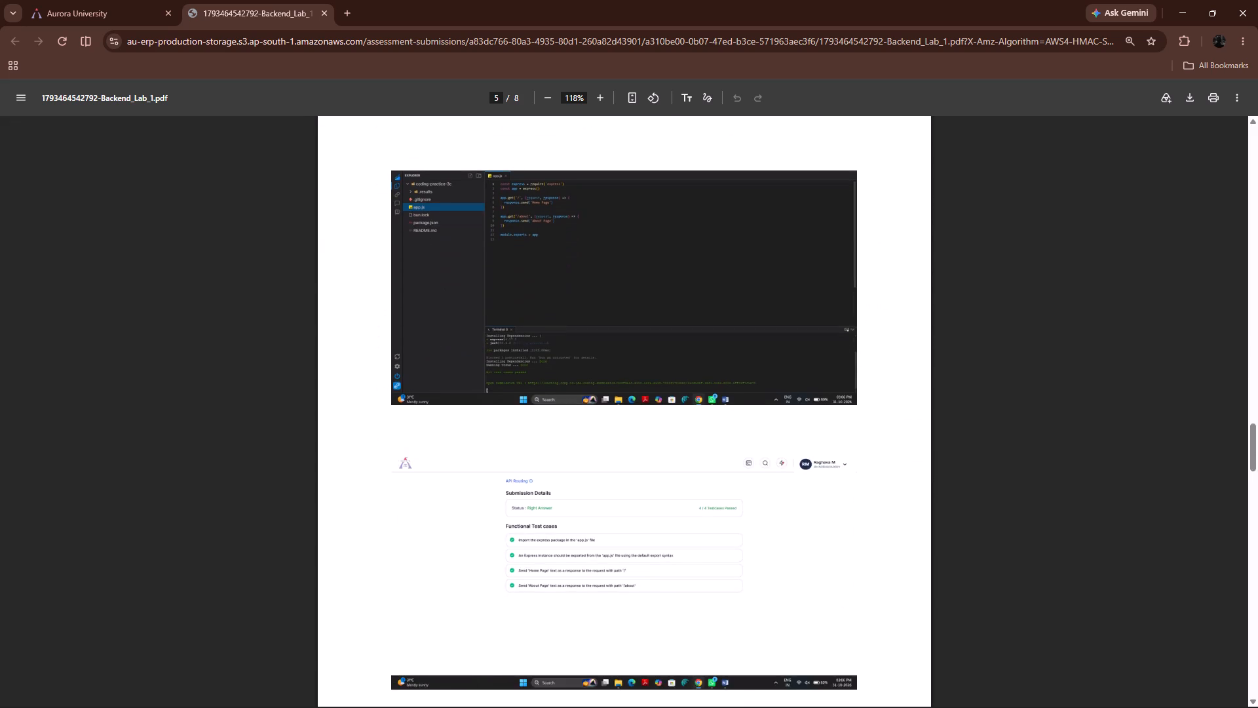
pyautogui.scroll(-9, 807, 469)
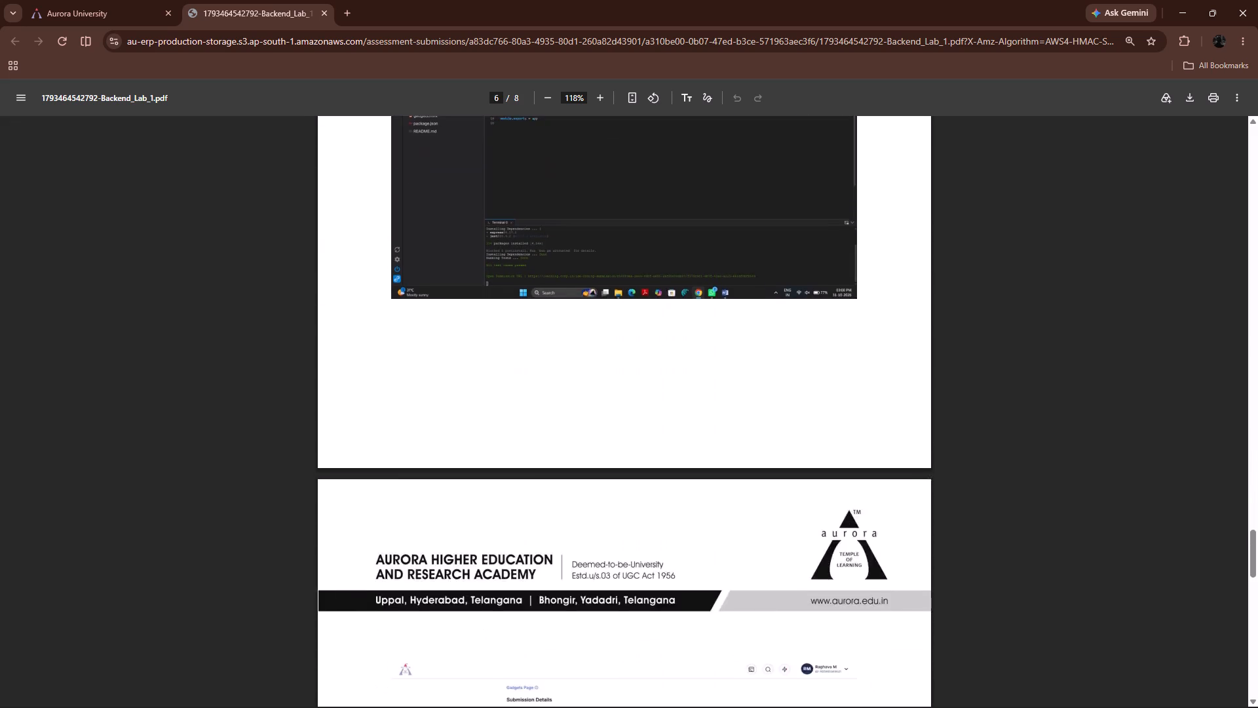
pyautogui.scroll(-12, 807, 469)
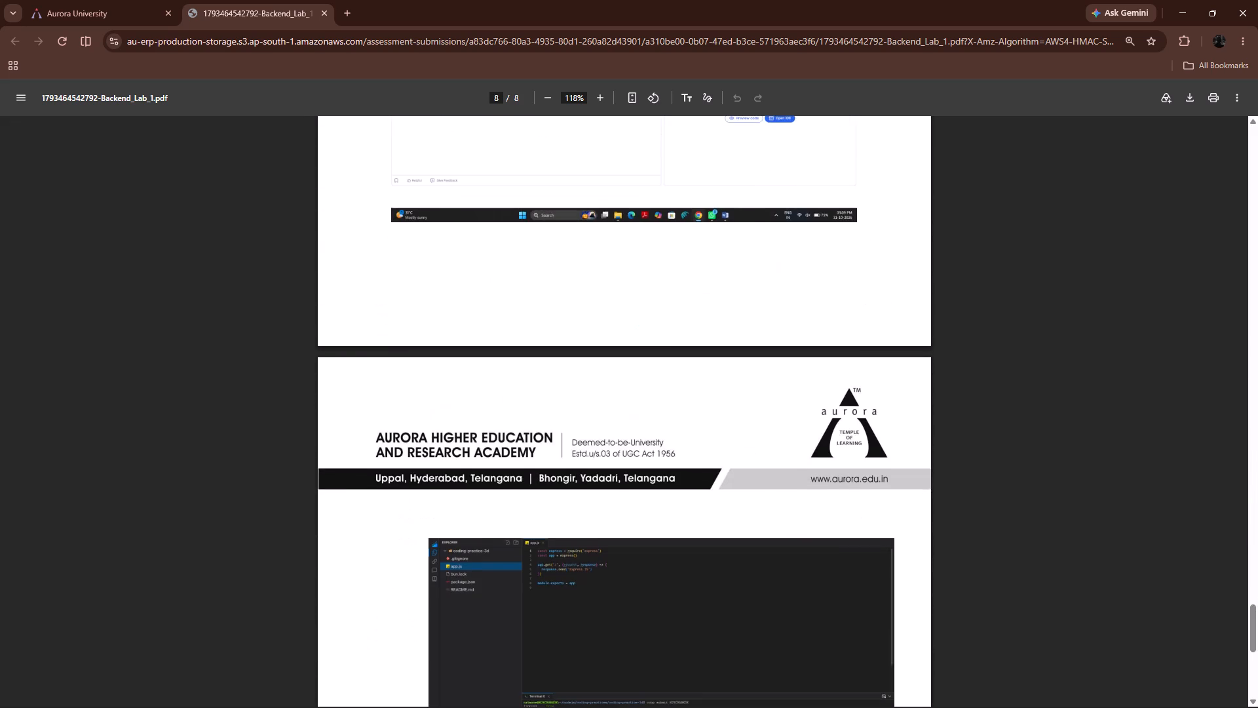
pyautogui.scroll(-17, 807, 469)
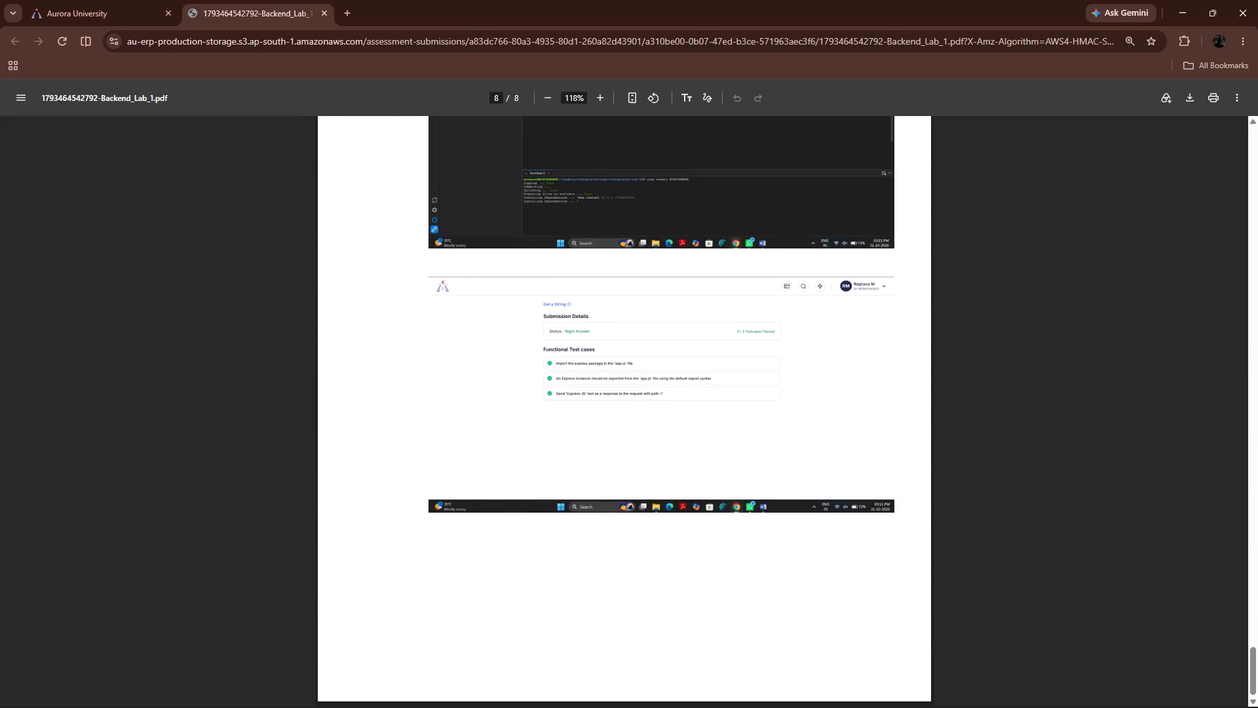
pyautogui.hotkey('ctrl', 'w')
# Leave the Backend Development Fundamentals assessments and open the assessment list of Advanced Data Structures.
pyautogui.hotkey('alt', 'Tab')
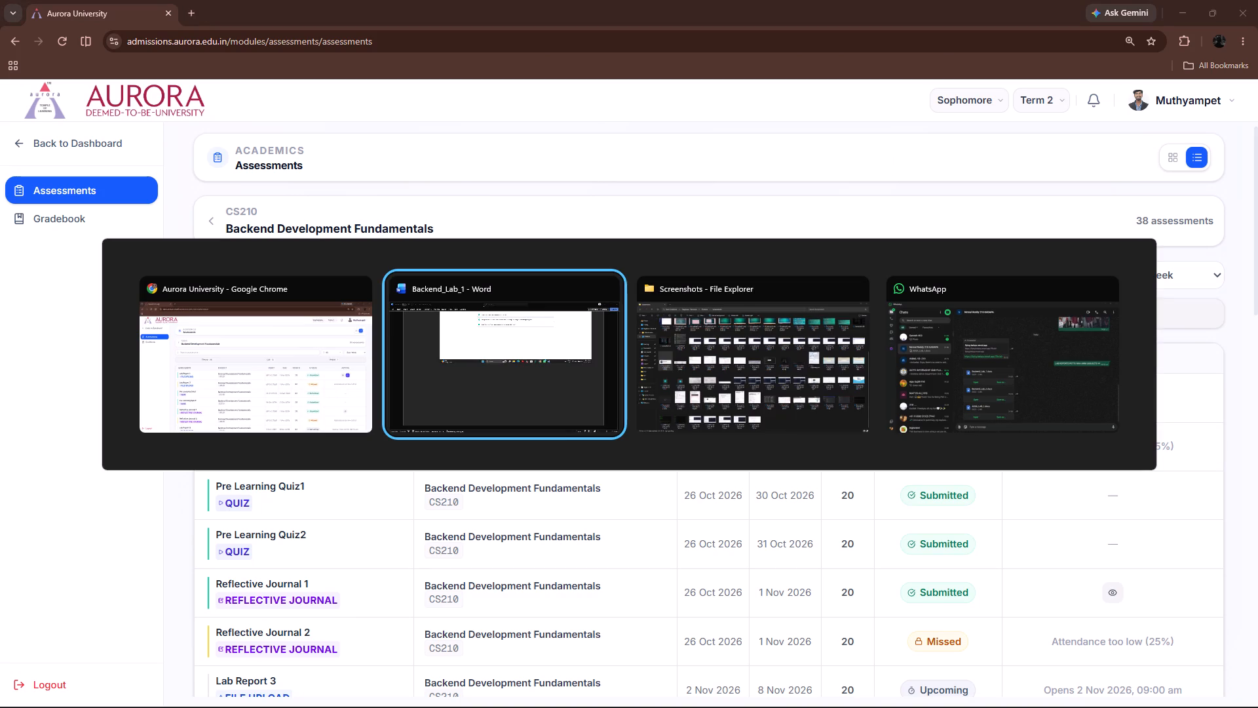
pyautogui.hotkey('alt', 'Tab')
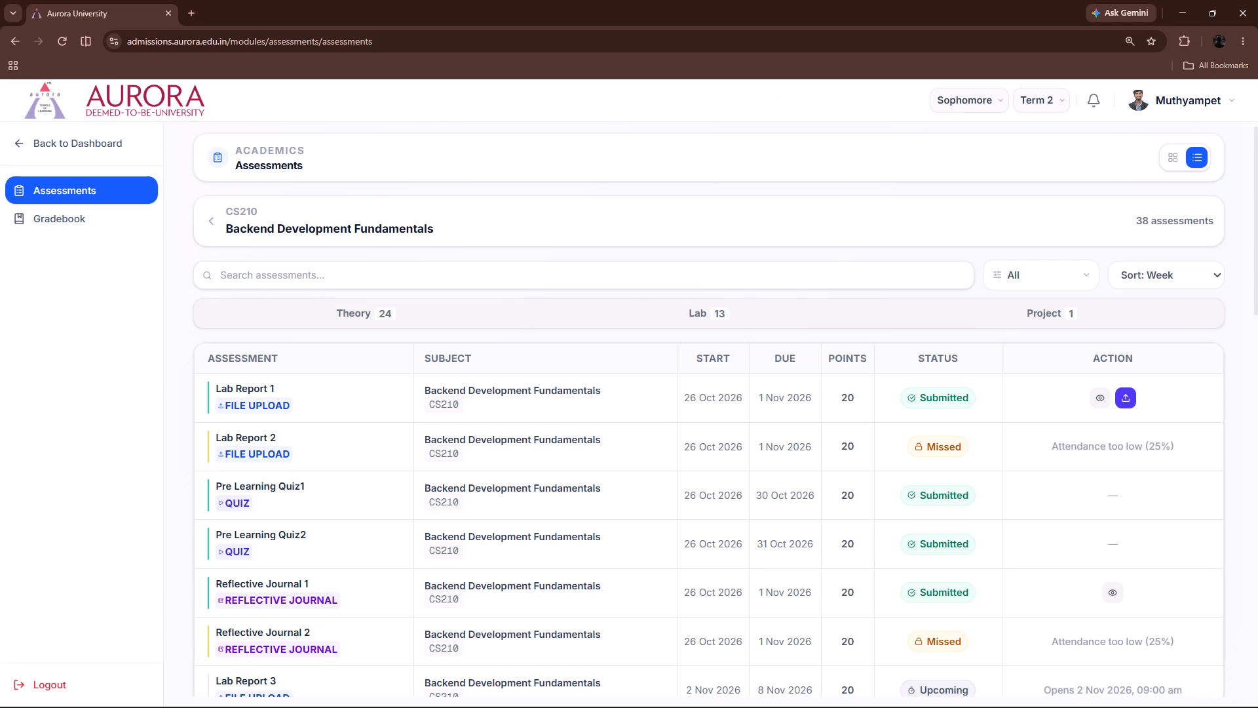
pyautogui.click(220, 220)
pyautogui.click(206, 220)
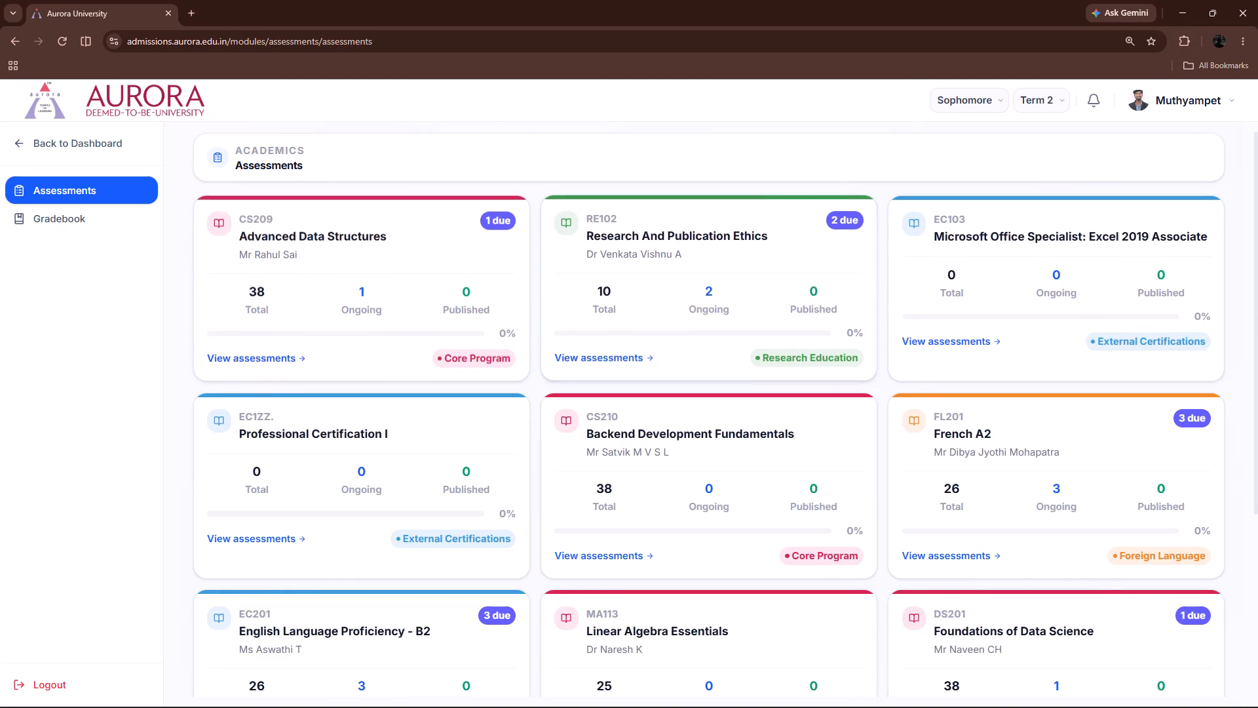
pyautogui.click(402, 292)
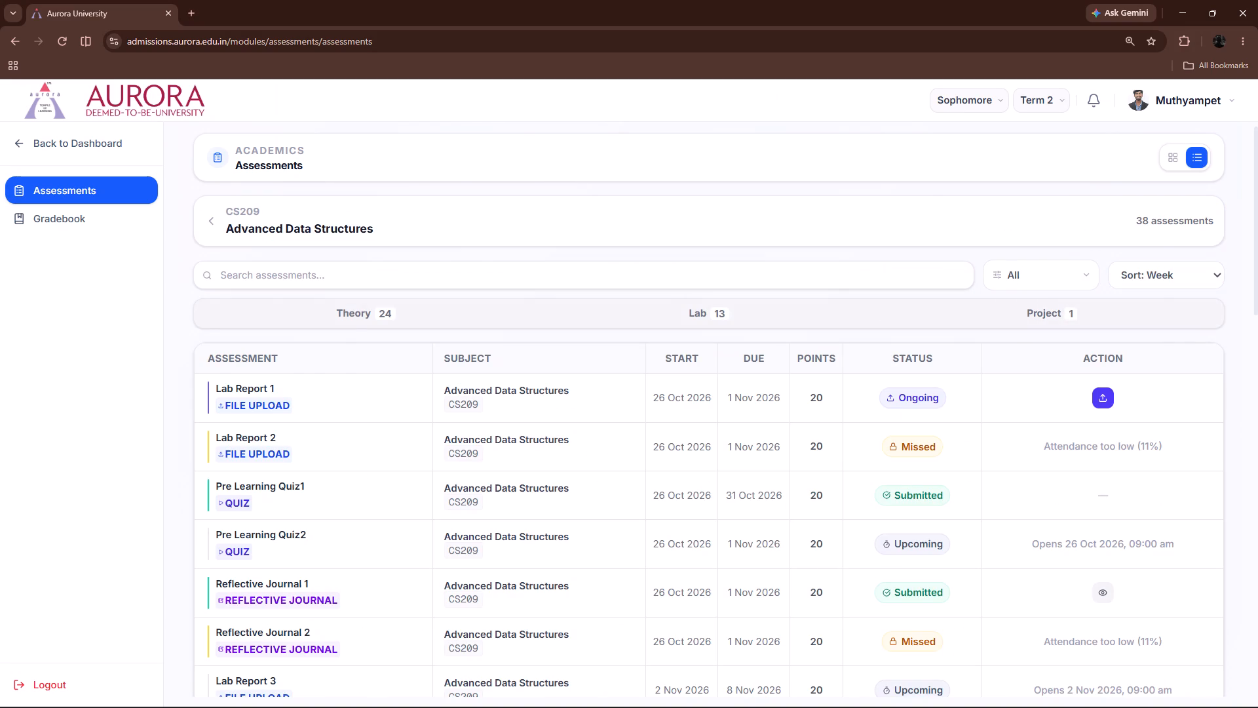
# Switch to Word and close the Backend_Lab_1 document.
pyautogui.hotkey('alt', 'Tab')
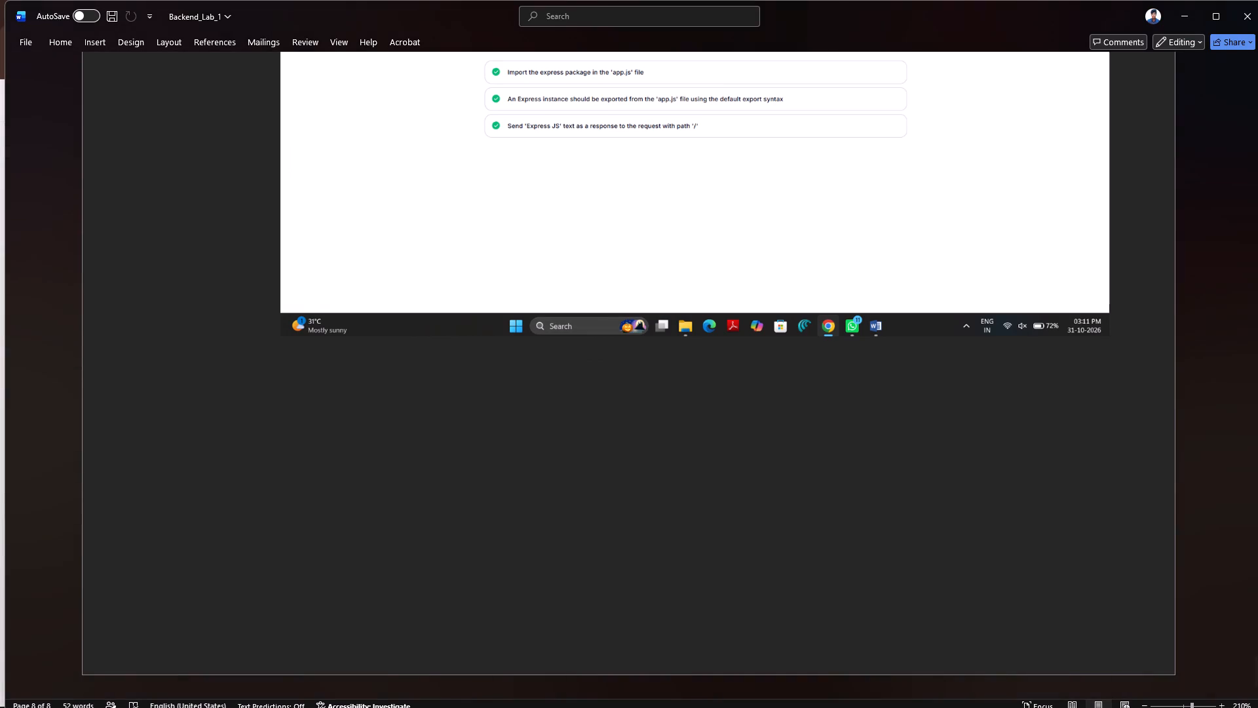
pyautogui.click(1257, 0)
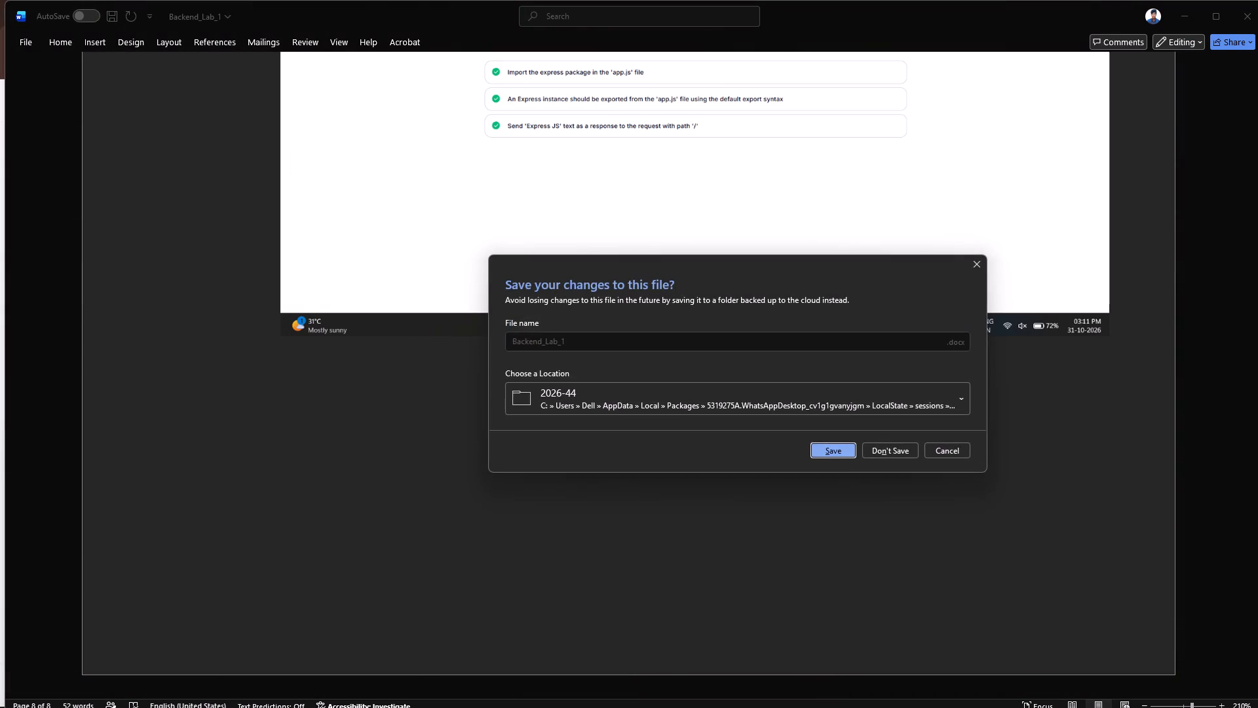